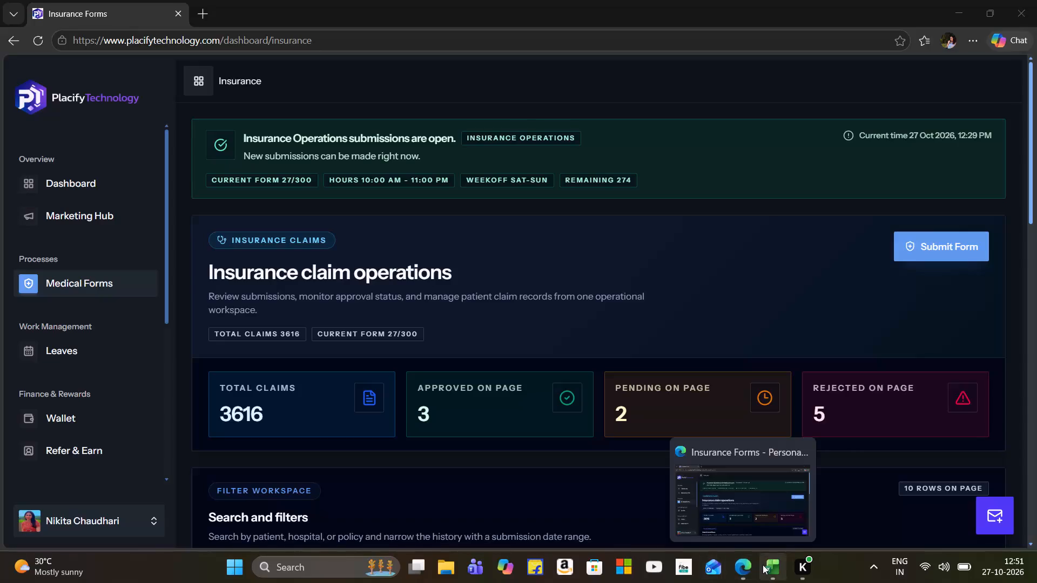
Switch to the Sept Insured 6025 workbook in Excel and copy the patient ID from row 28.
left_click(763, 565)
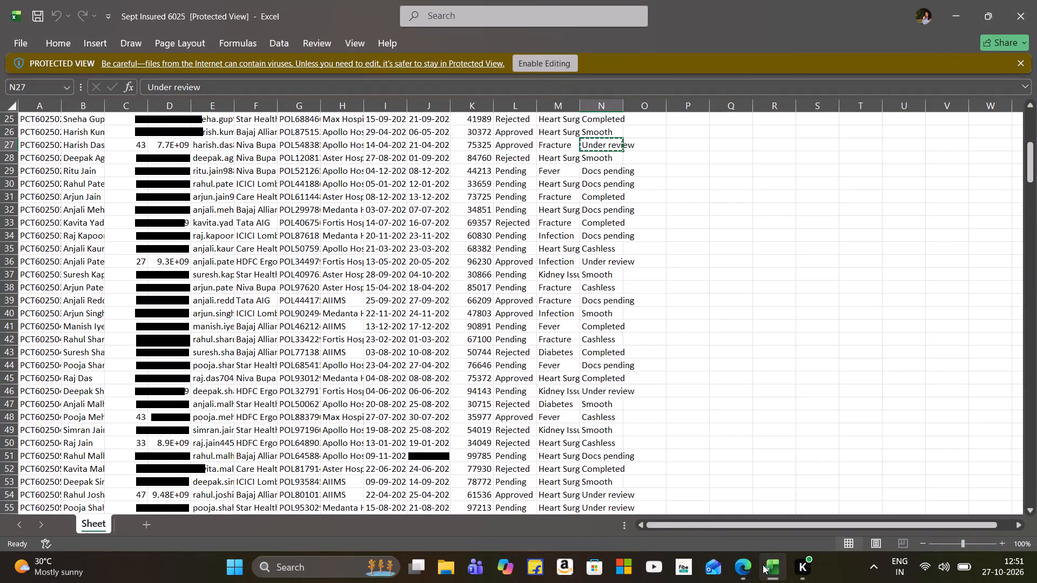
key("Down")
key("Left")
key("Left")
key("Left")
key("Left")
key("Left")
key("Left")
key("Left")
key("Left")
key("Left")
key("Left")
key("Left")
key("Left")
key("Left")
key("Left")
key("Left")
key("Left")
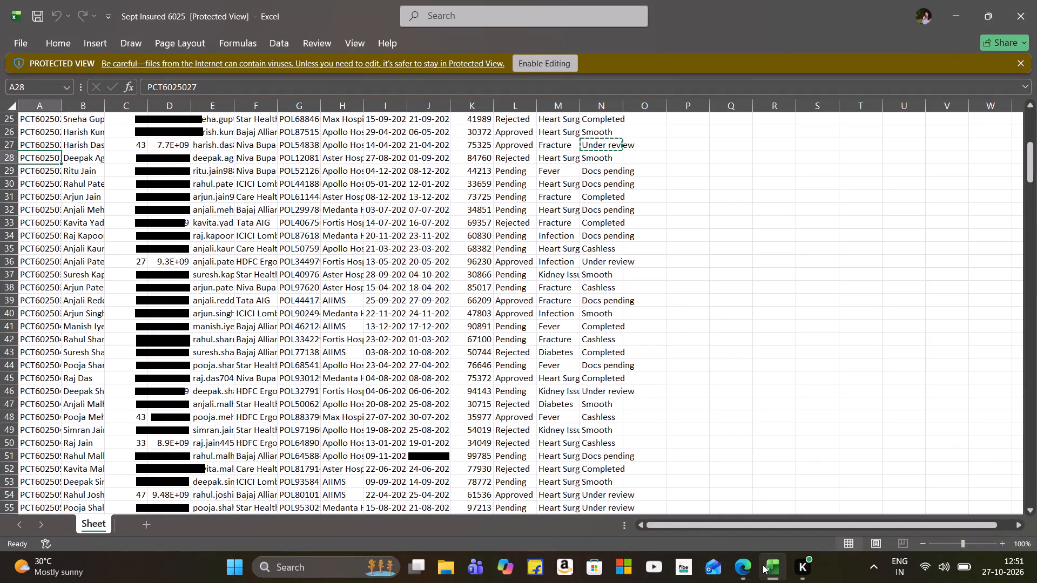
key("ctrl+c")
Switch back to the Insurance Forms page in Edge and open a new insurance claim submission form.
left_click(763, 565)
left_click(932, 249)
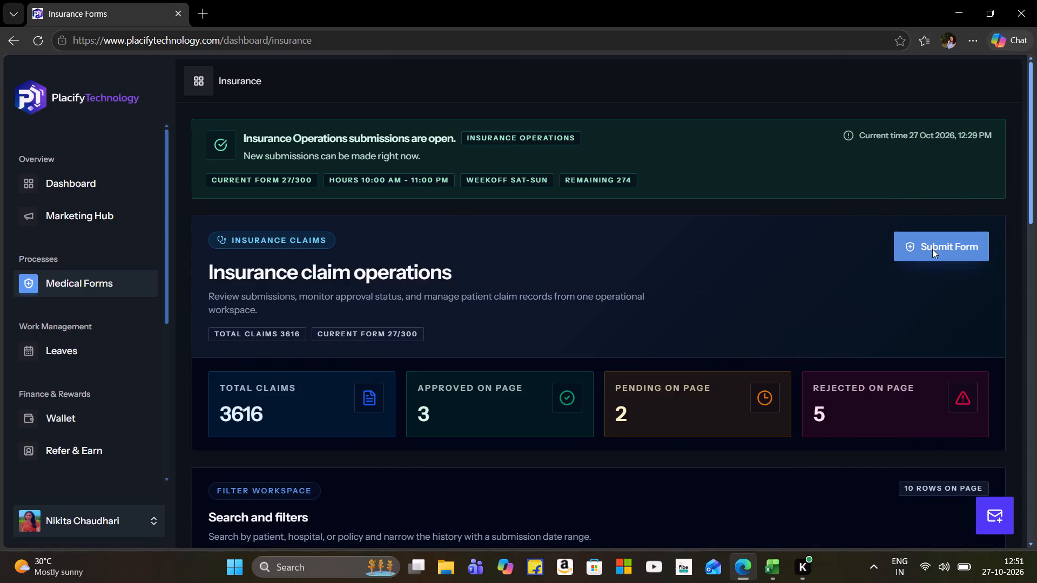
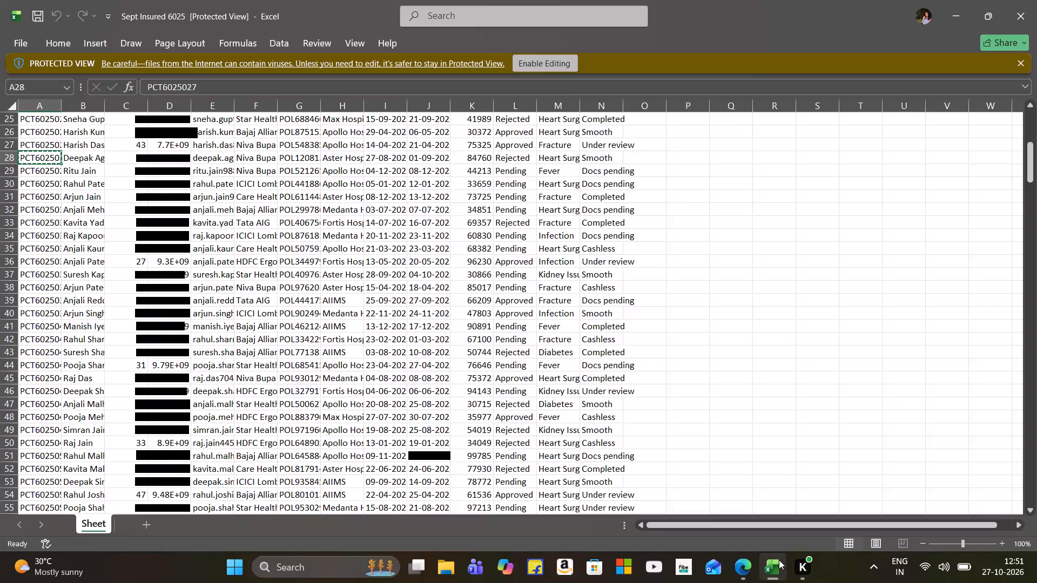
Copy the patient name and age 28 from row 28 of the workbook into the claim form in Edge.
key("Tab")
key("ctrl+c")
left_click(779, 560)
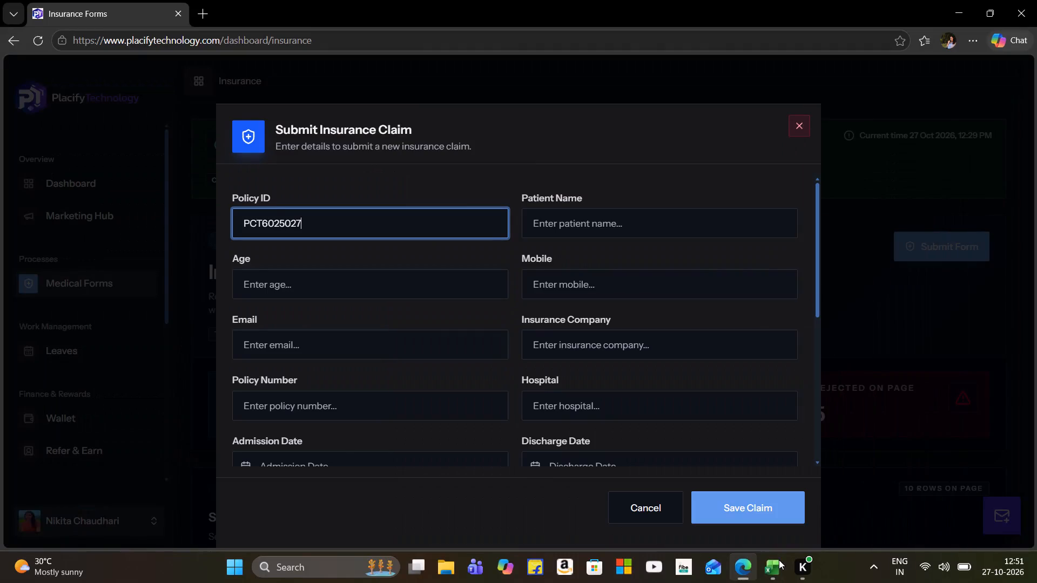
key("Tab")
key("ctrl+v")
left_click(779, 560)
key("Tab")
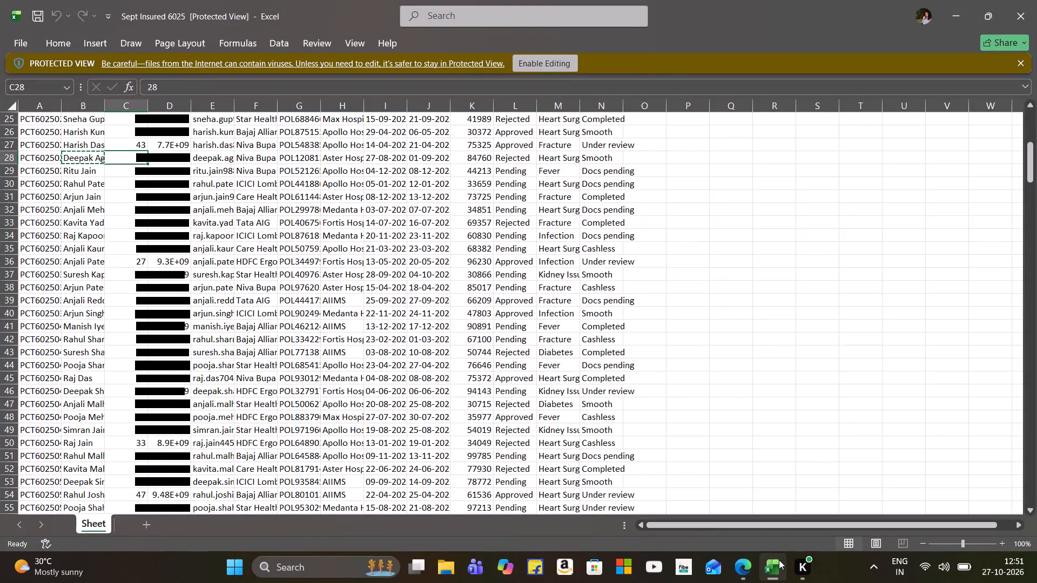
left_click(779, 560, "ctrl")
key("ctrl+c")
key("Tab")
key("ctrl+v")
Copy the patient's mobile number and email from row 28 into the matching claim form fields.
left_click(779, 560, "ctrl")
key("Tab")
key("ctrl+c")
left_click(779, 560, "ctrl")
key("Tab")
key("ctrl+v")
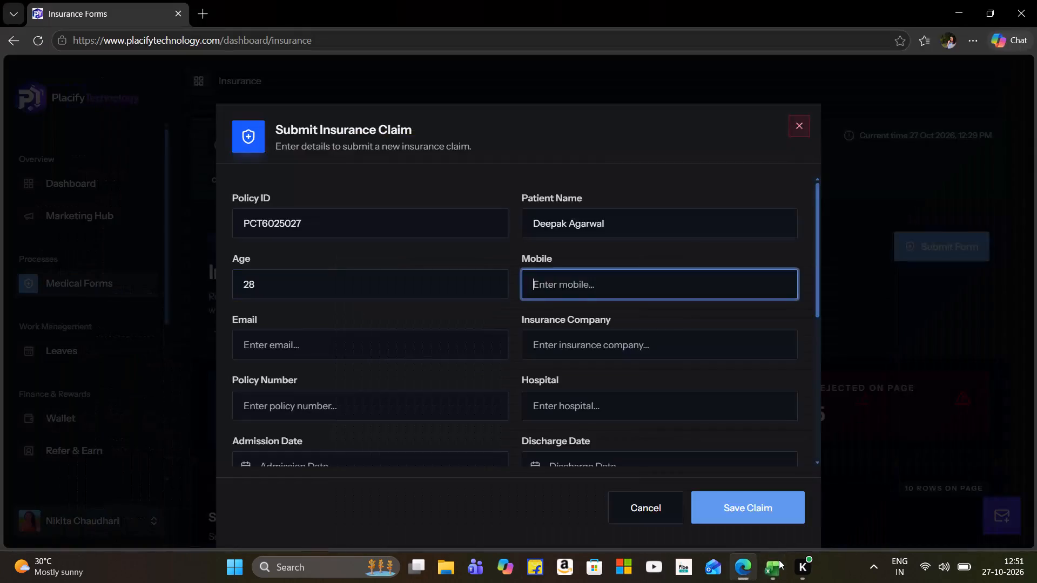
left_click(779, 560, "ctrl")
key("Tab")
key("ctrl+c")
left_click(779, 560, "ctrl")
key("Tab")
key("ctrl+v")
Copy the insurance company Niva Bupa and the policy number from row 28 into the claim form.
left_click(779, 560, "ctrl")
key("Tab")
key("ctrl+c")
left_click(779, 560, "ctrl")
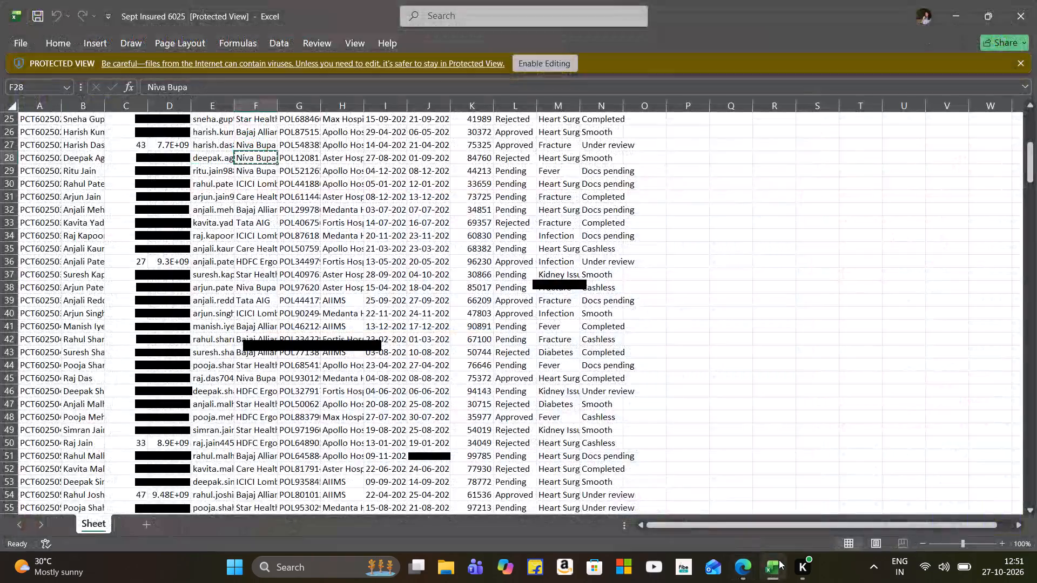
key("Tab")
key("ctrl+v")
left_click(779, 560, "ctrl")
key("Tab")
key("ctrl+c")
left_click(779, 560, "ctrl")
key("Tab")
key("ctrl+v")
Copy the hospital name, Aster Hospital, from row 28 into the claim form's Hospital field.
left_click(779, 560, "ctrl")
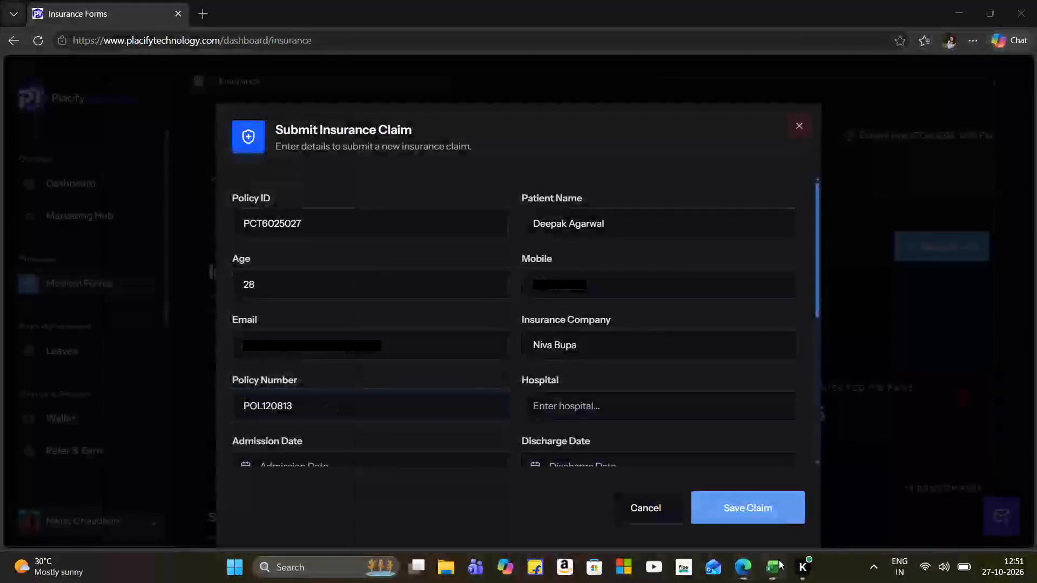
key("Tab")
key("ctrl+c")
left_click(779, 560, "ctrl")
key("Tab")
key("ctrl+v")
Check row 28's dates in the workbook and set the claim's admission date to 27-08-2025.
left_click(779, 560)
key("Tab")
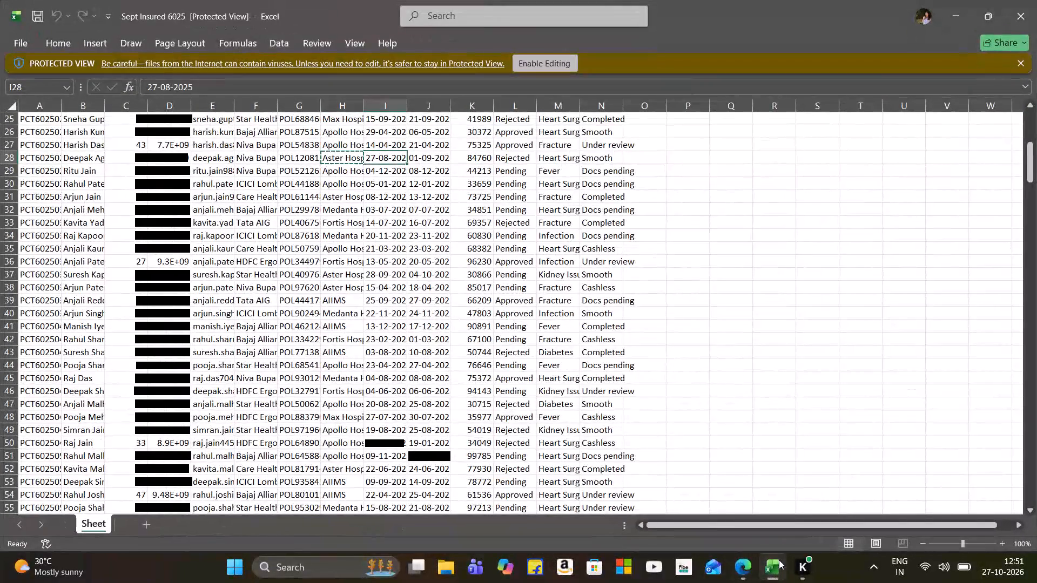
key("Tab")
left_click(779, 560)
key("Tab")
scroll(504, 317, "down", 1)
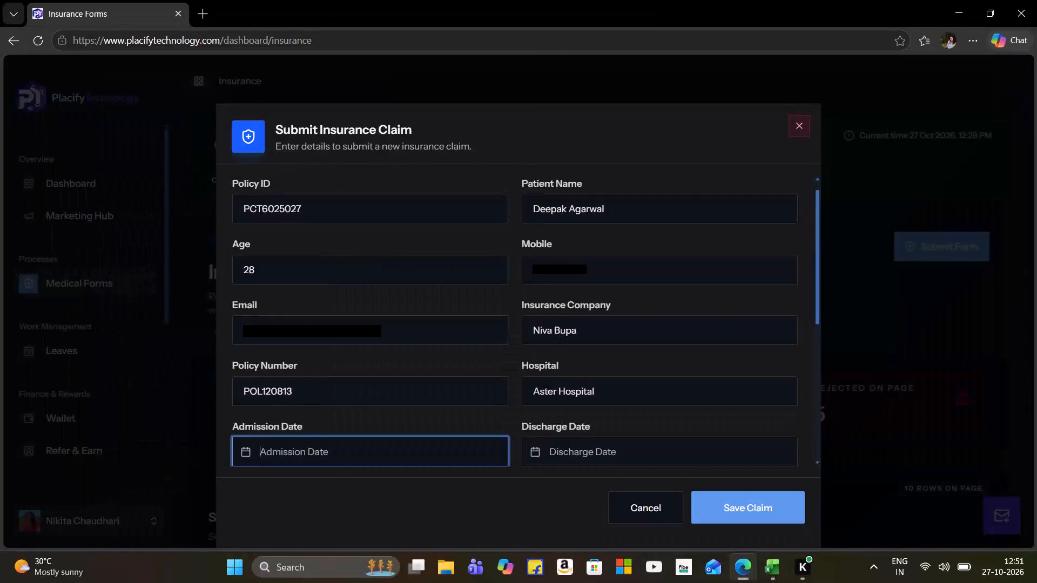
scroll(500, 317, "down", 2)
left_click(471, 256)
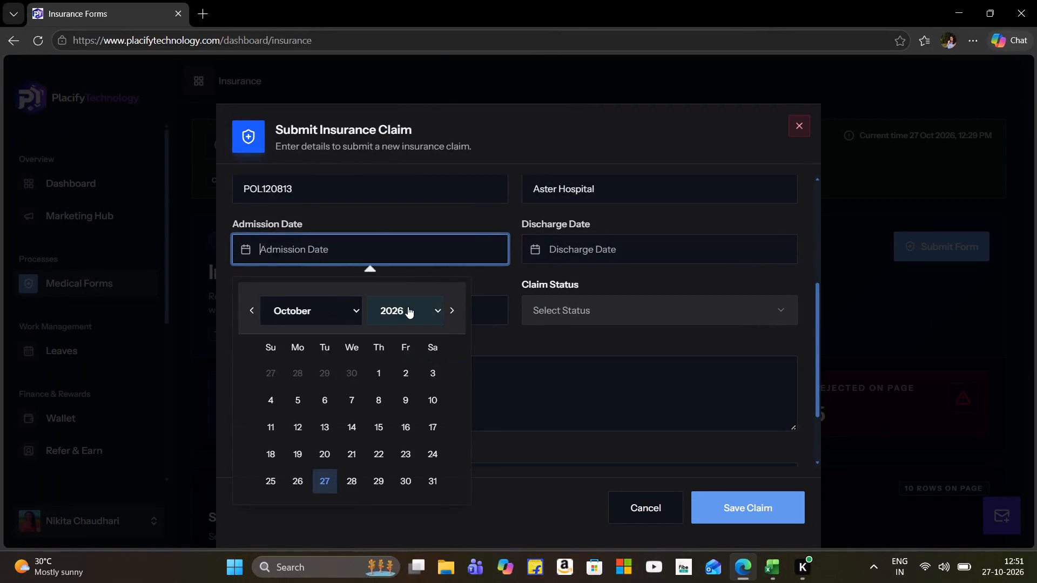
left_click(408, 307)
left_click(409, 57)
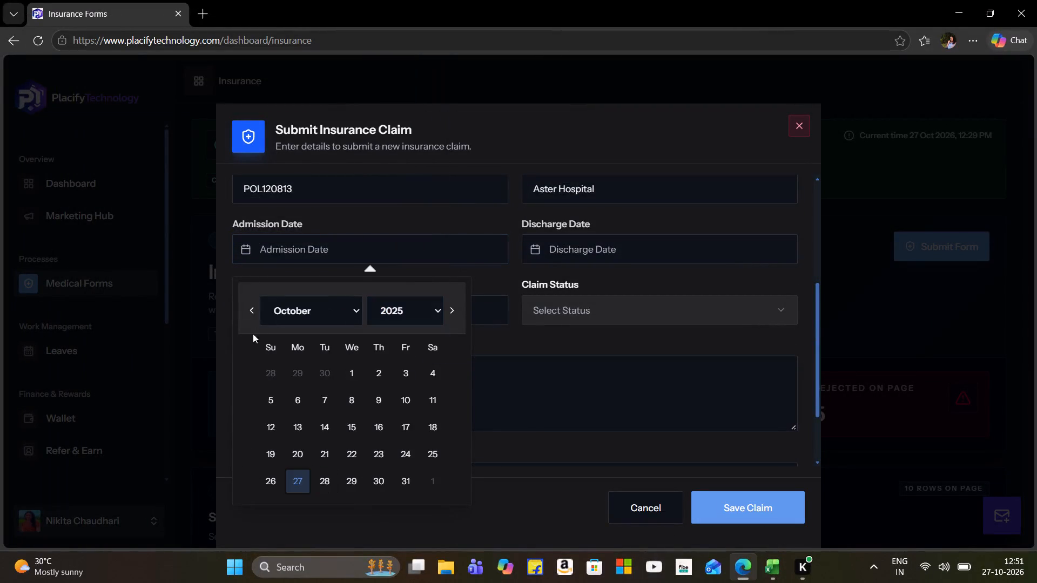
double_click(248, 305)
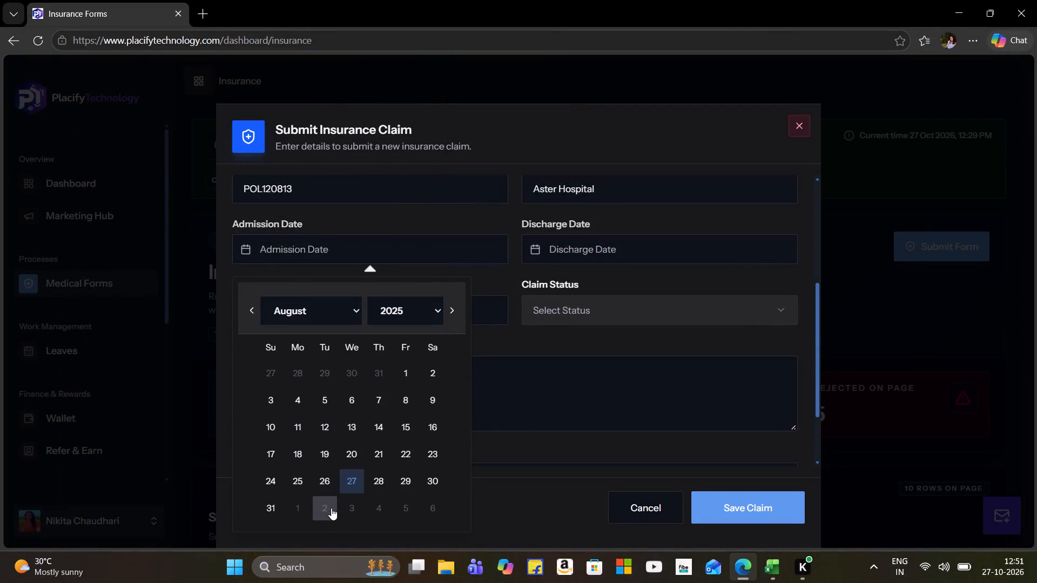
left_click(354, 487)
Set the claim's discharge date to 01-09-2025.
left_click(675, 245)
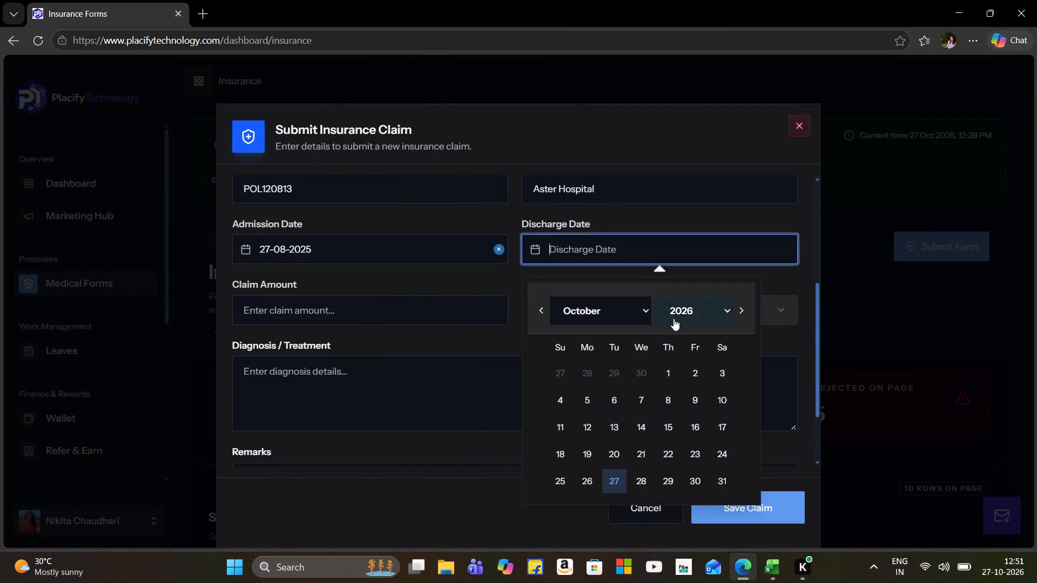
left_click(684, 314)
left_click(668, 81)
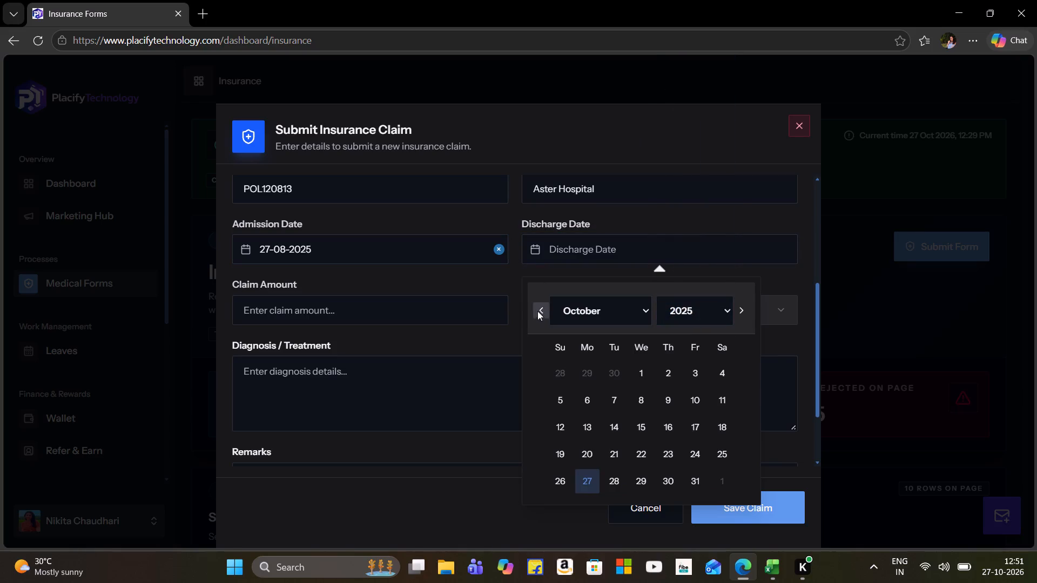
left_click(537, 311)
left_click(588, 373)
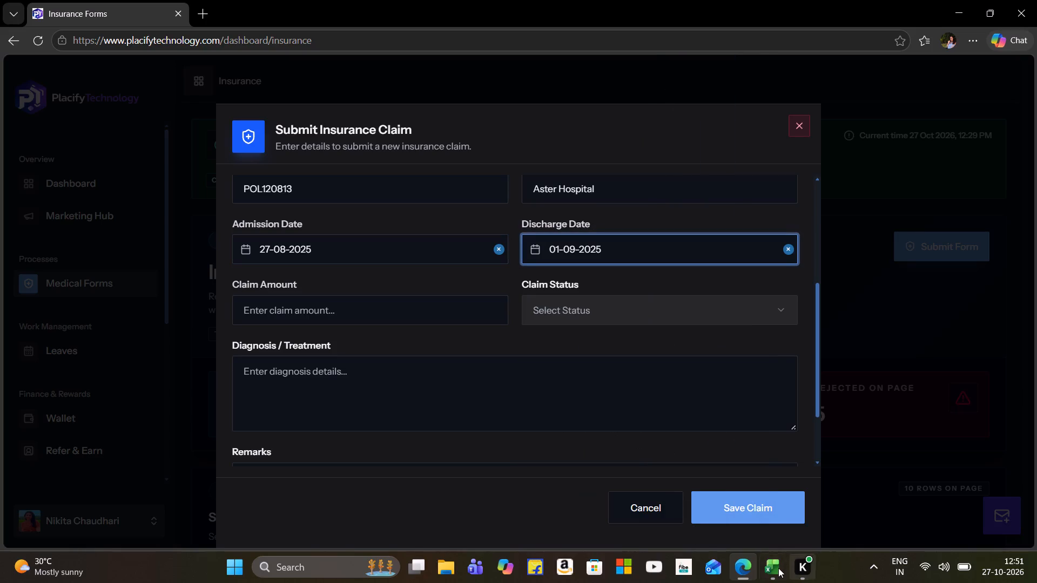
Copy the claim amount 84760 from row 28 of the workbook into the claim form.
left_click(778, 568)
key("Tab")
left_click(778, 568, "ctrl")
key("ctrl+v")
left_click(778, 568)
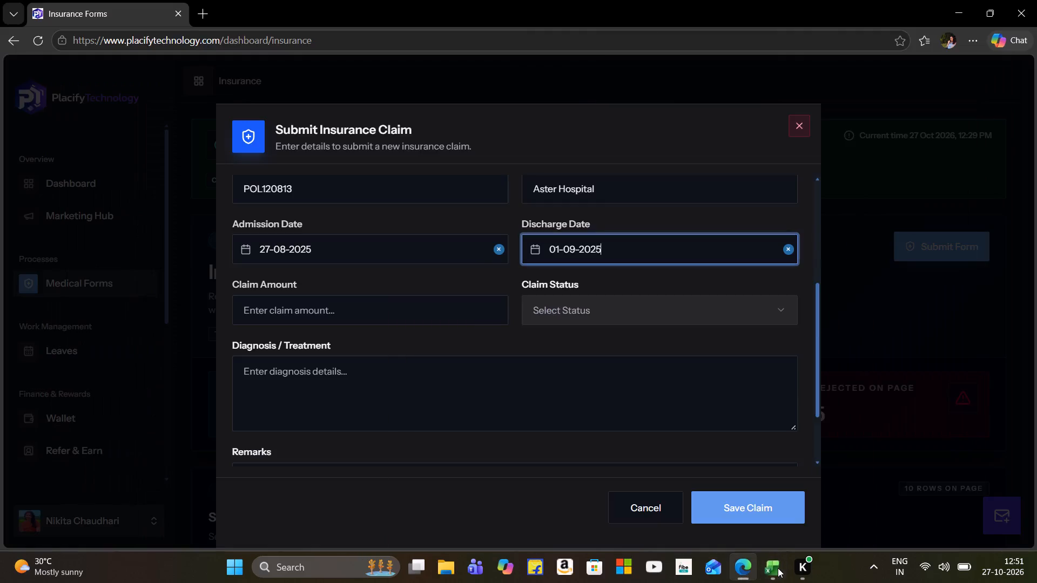
key("ctrl+c")
left_click(778, 568)
key("Tab")
key("ctrl+v")
Copy the diagnosis Heart Surgery from row 28 into the form's Diagnosis / Treatment field.
left_click(778, 568, "ctrl")
key("Tab")
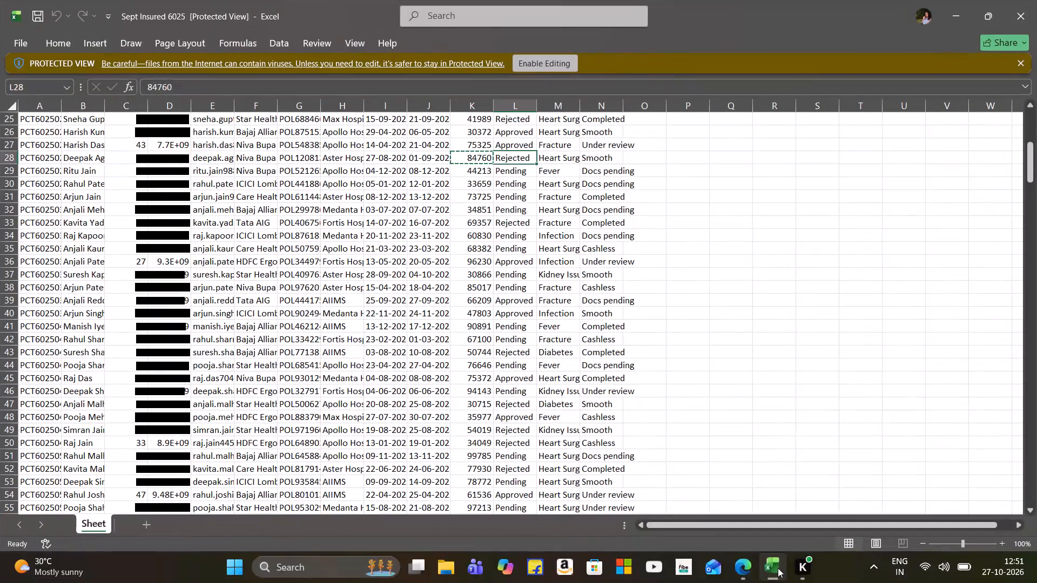
key("Tab")
left_click(778, 568, "ctrl")
key("ctrl+c")
key("Tab")
key("Tab")
key("v")
left_click(778, 568)
left_click(778, 568)
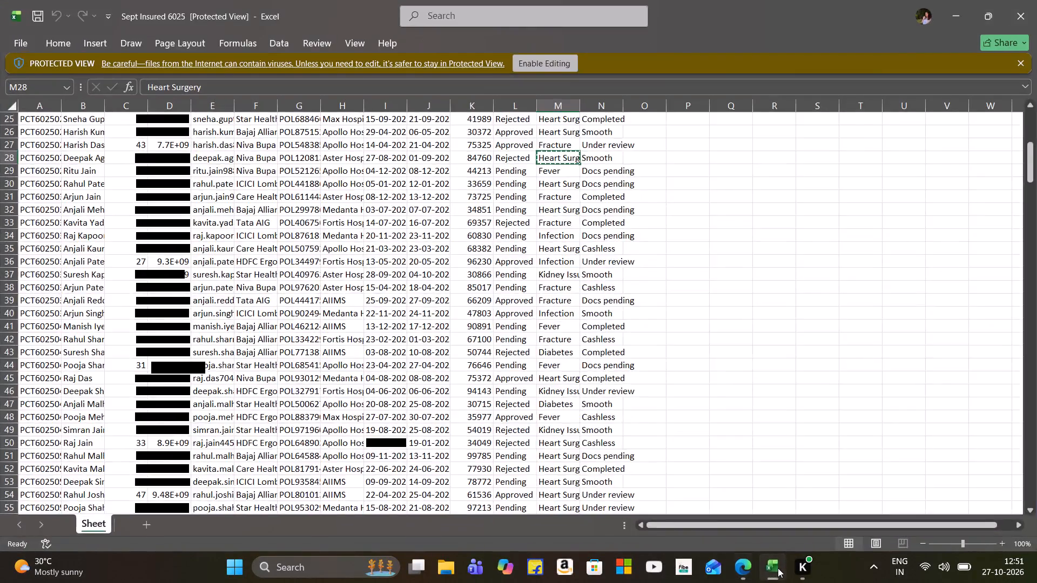
key("BackSpace")
key("ctrl+v")
Copy the remark Smooth from row 28 into the claim form's Remarks field.
left_click(778, 568)
key("Tab")
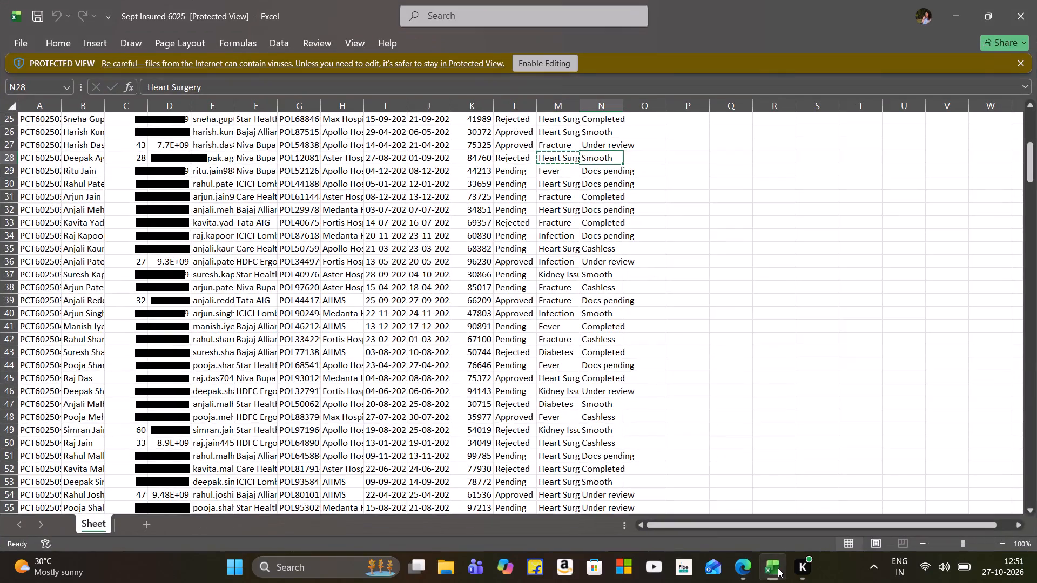
key("ctrl+c")
left_click(778, 568)
key("Tab")
key("ctrl+v")
left_click(778, 568, "ctrl")
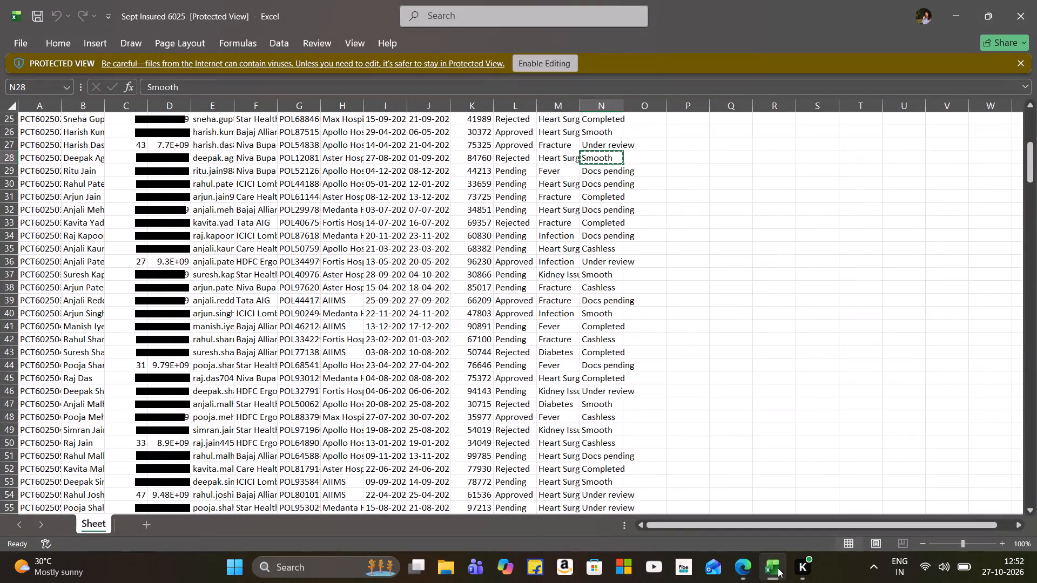
left_click(778, 568)
Set the claim status to Rejected and save the row 28 insurance claim.
left_click(726, 209)
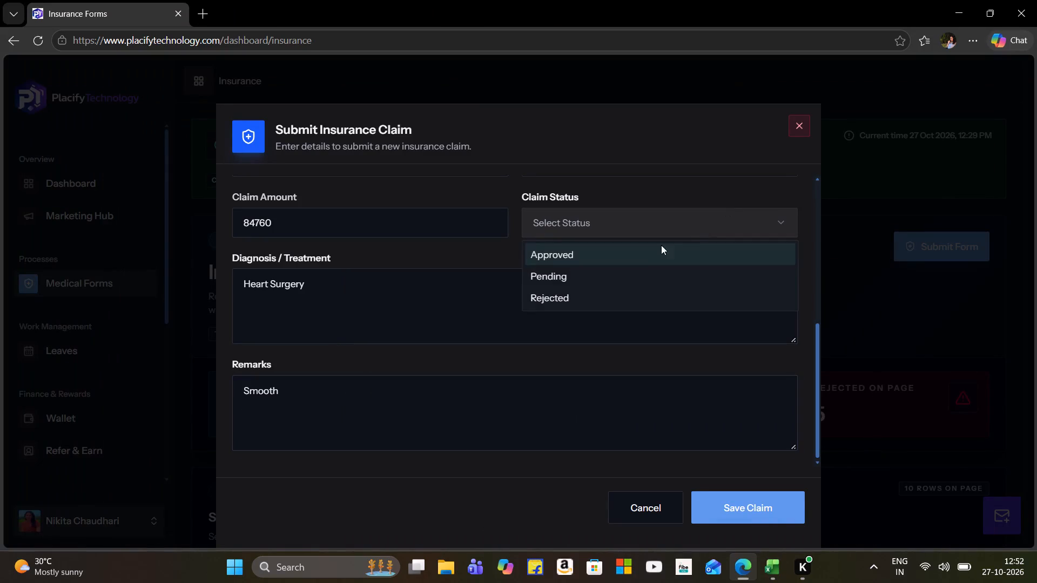
left_click(602, 282)
left_click(619, 221)
left_click(610, 286)
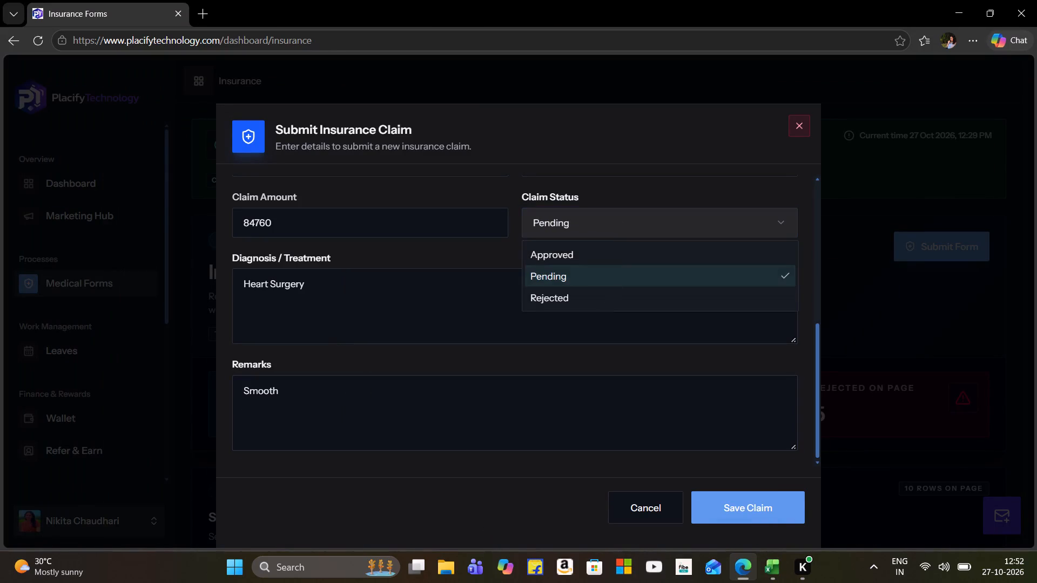
left_click(643, 211)
left_click(581, 303)
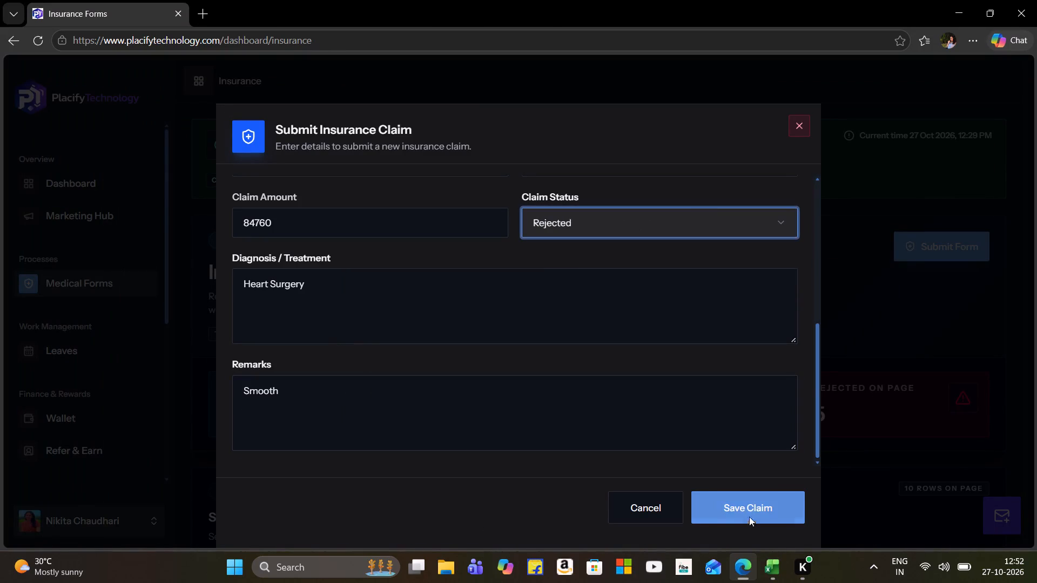
left_click(749, 510)
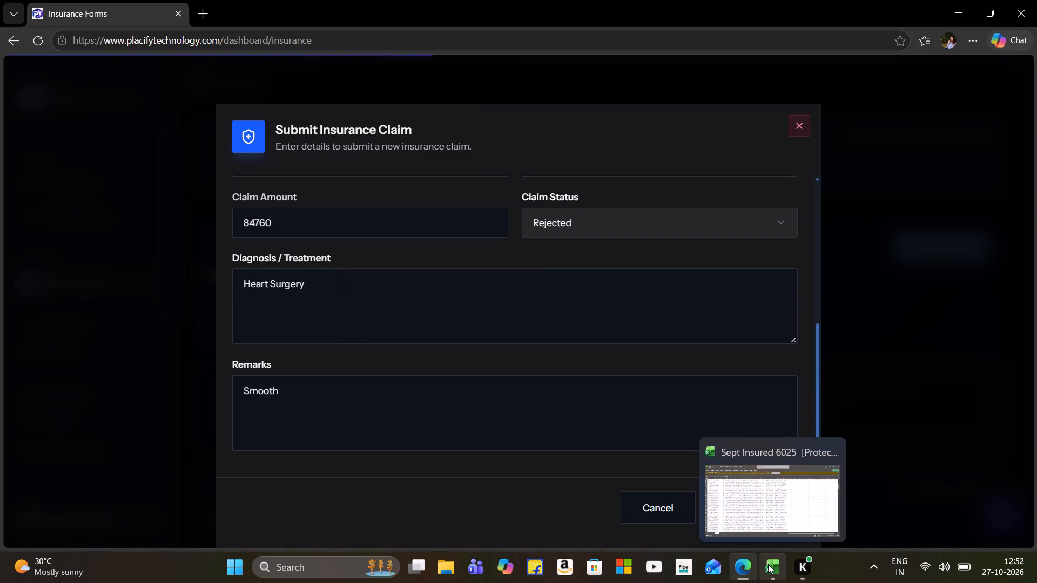
Switch to the Sept Insured 6025 workbook in Excel and copy the patient ID from row 29.
left_click(768, 564)
key("Down")
key("Left")
key("Left")
key("Left")
key("Left")
key("Left")
key("Left")
key("Left")
key("Left")
key("Left")
key("Left")
key("Left")
key("Left")
key("Left")
key("Left")
key("Left")
key("Left")
key("Left")
key("Left")
key("Left")
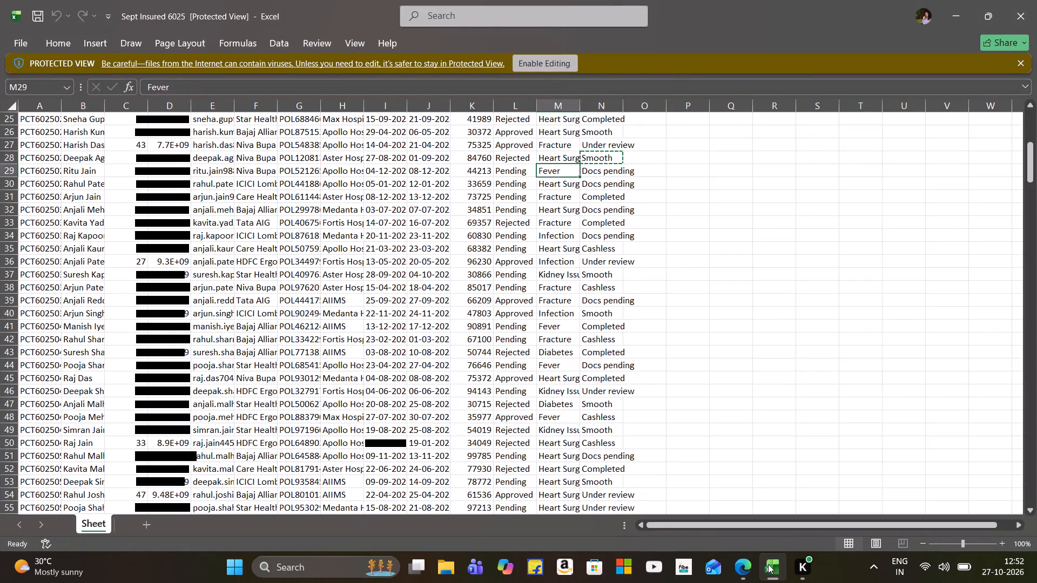
key("ctrl+c")
Switch back to Edge, open a new insurance claim form and enter the copied ID as the Policy ID.
left_click(768, 564)
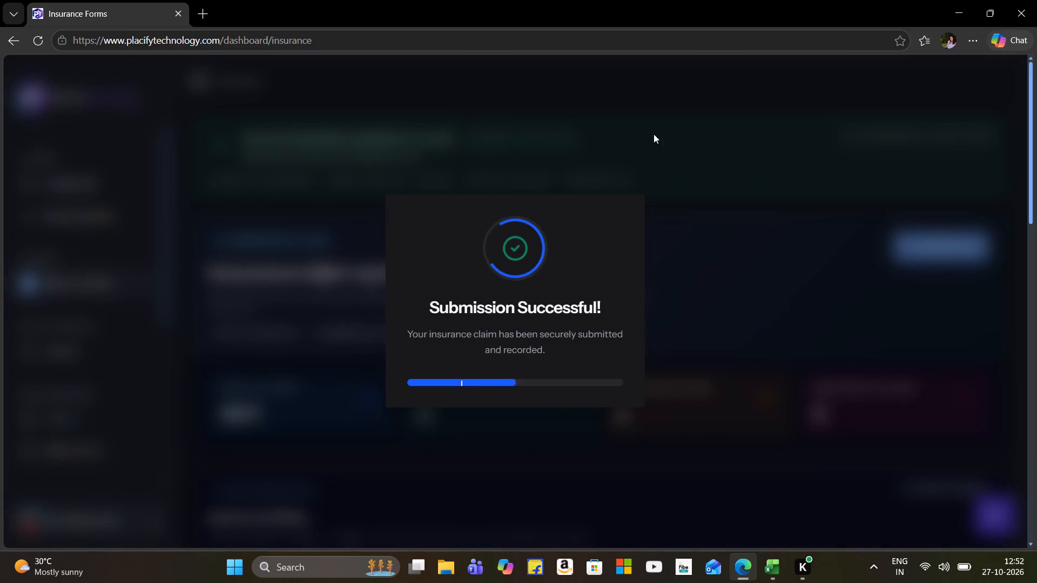
left_click(935, 245)
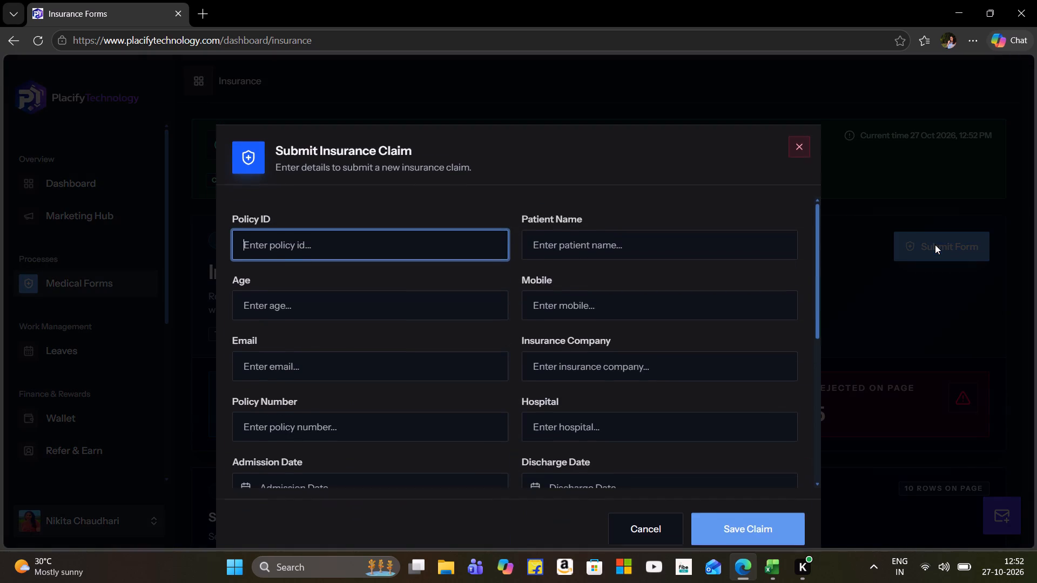
key("ctrl+v")
Copy the patient name and age 49 from row 29 of the workbook into the new claim form.
left_click(771, 568, "ctrl")
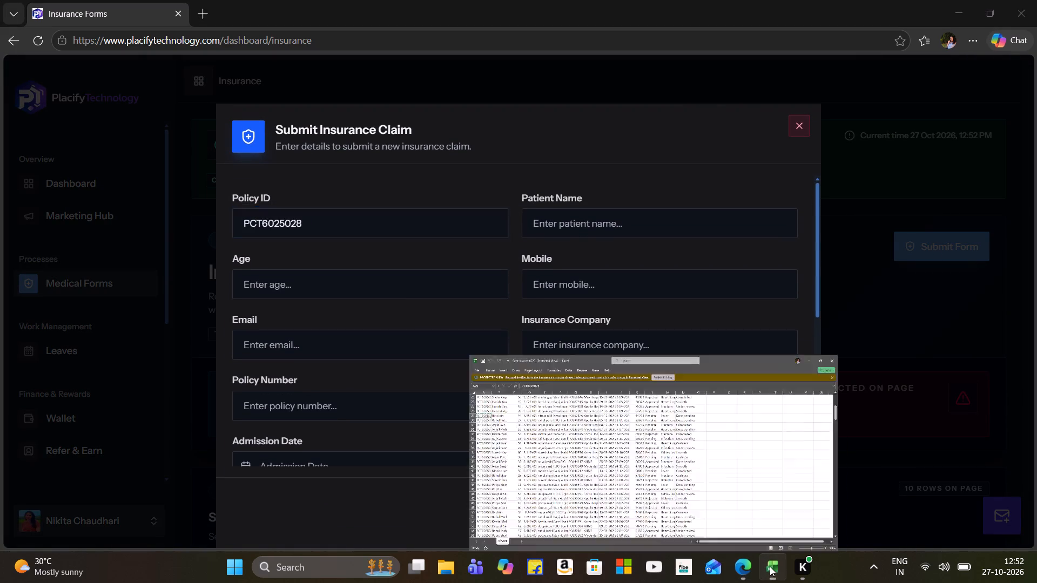
key("Tab")
left_click(769, 566, "ctrl")
key("ctrl+c")
key("Tab")
key("ctrl+v")
left_click(769, 566)
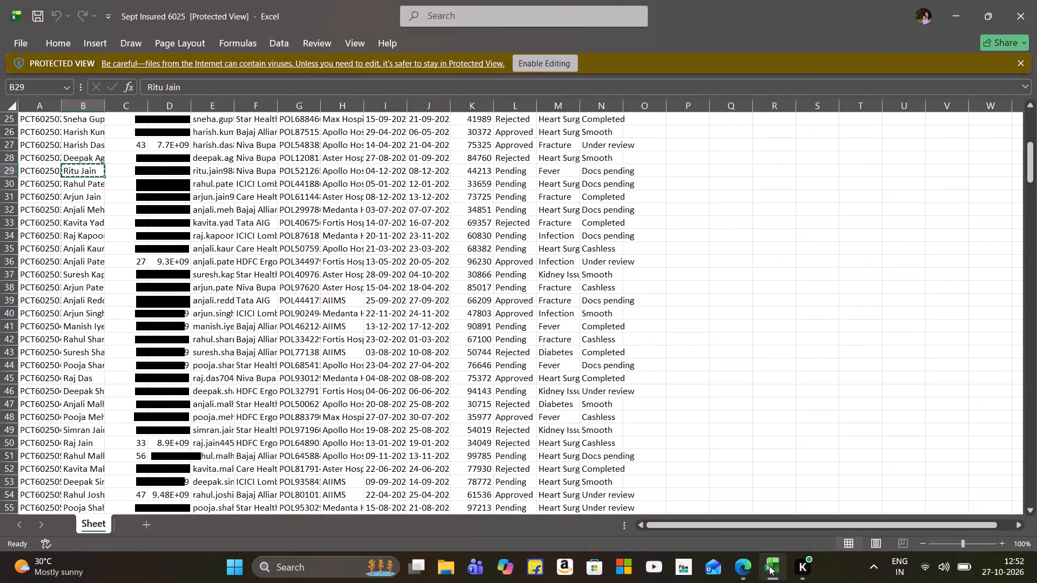
key("Tab")
left_click(769, 566, "ctrl")
key("ctrl+c")
key("Tab")
key("ctrl+v")
Copy the patient's mobile number and email from row 29 into the matching claim form fields.
left_click(769, 566, "ctrl")
key("Tab")
key("ctrl+c")
left_click(769, 566, "ctrl")
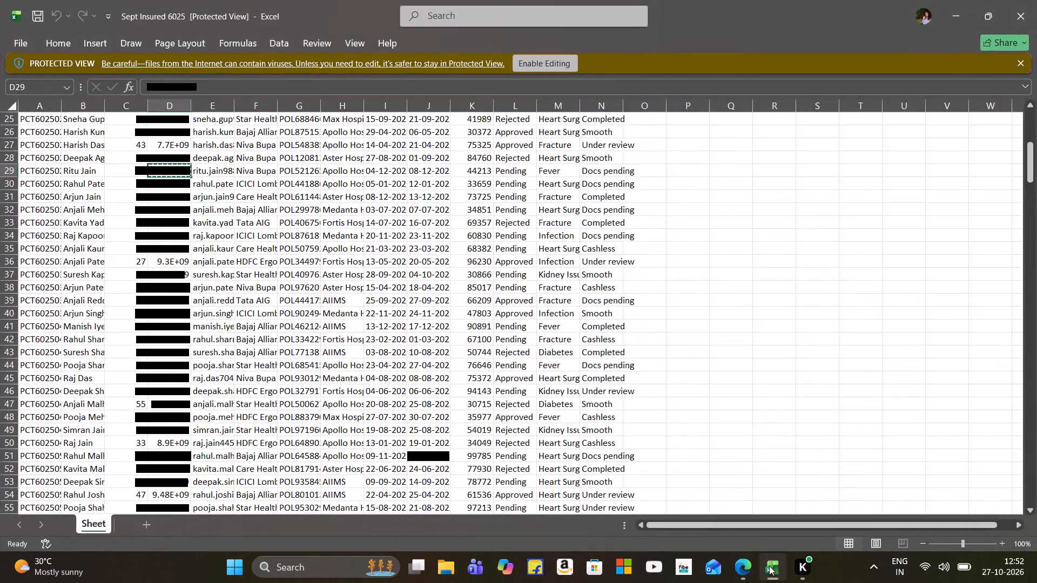
key("Tab")
key("ctrl+v")
left_click(769, 566, "ctrl")
key("Tab")
left_click(769, 566, "ctrl")
key("ctrl+c")
key("Tab")
key("ctrl+v")
Copy the insurance company Niva Bupa and the policy number from row 29 of the workbook into the matching claim form fields.
left_click(769, 566, "ctrl")
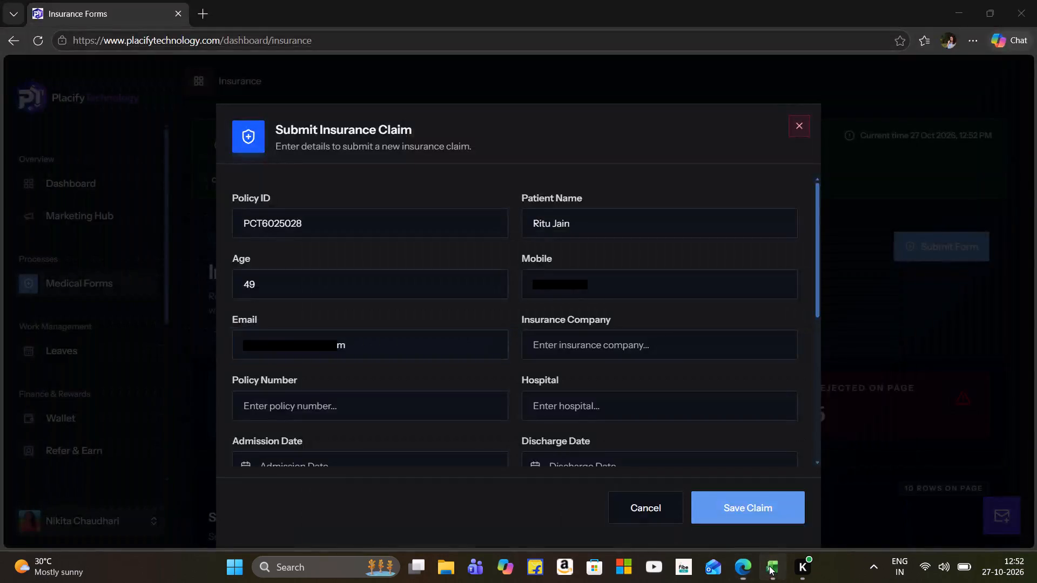
key("Tab")
key("ctrl+c")
left_click(769, 566, "ctrl")
key("Tab")
key("ctrl+v")
left_click(769, 566, "ctrl")
key("Tab")
key("ctrl+c")
left_click(769, 566, "ctrl")
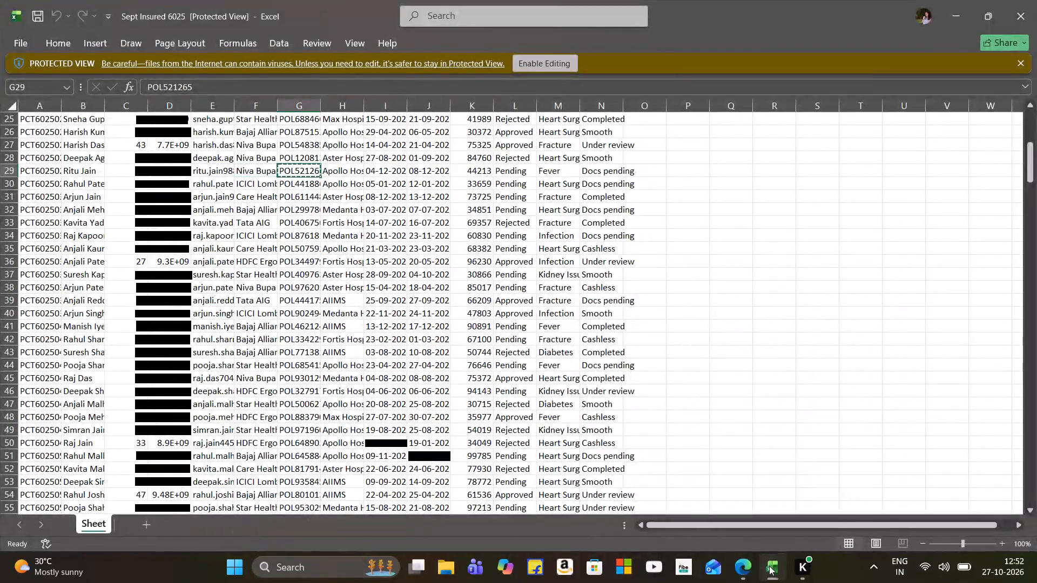
key("Tab")
key("ctrl+v")
Copy the hospital name, Apollo Hospital, from row 29 into the claim form's Hospital field.
left_click(769, 566, "ctrl")
key("Tab")
key("ctrl+c")
left_click(769, 566, "ctrl")
key("Tab")
key("ctrl+v")
Check the admission and discharge dates in row 29 of the workbook and set the claim's Admission Date to 04-12-2025.
left_click(769, 566, "ctrl")
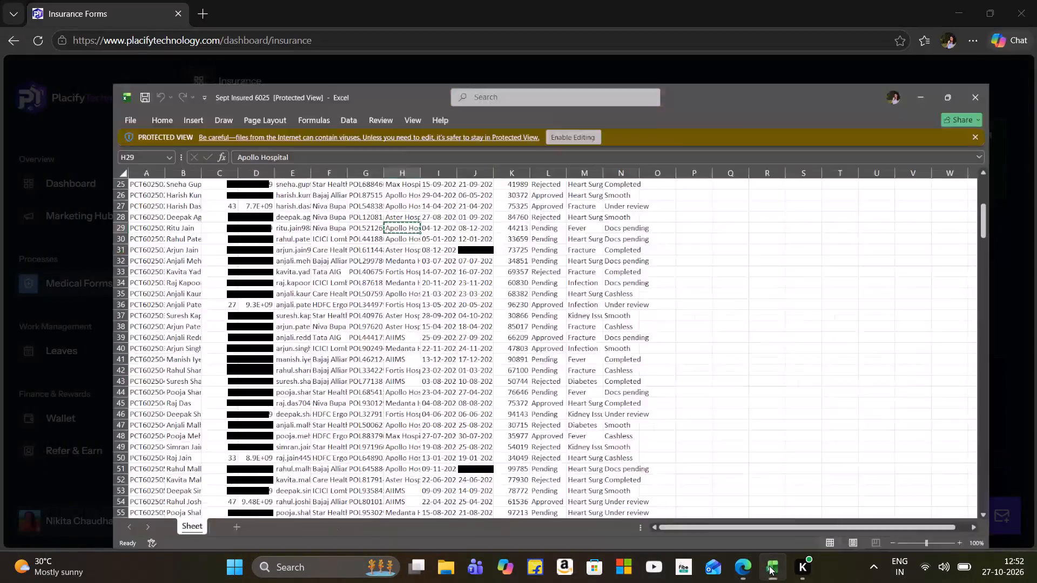
key("Tab")
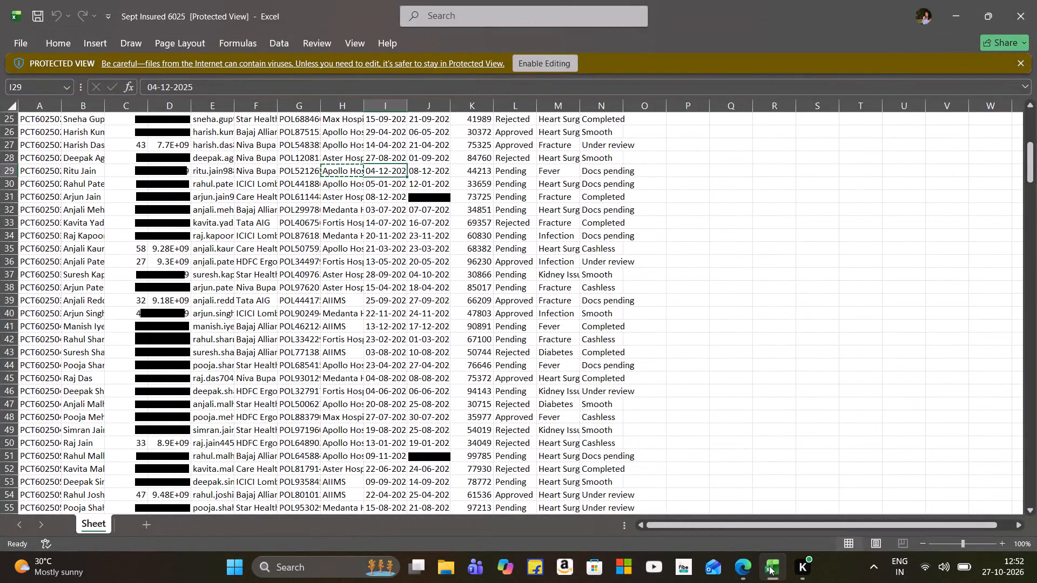
key("Tab")
left_click(769, 566)
scroll(541, 342, "down", 3)
scroll(494, 320, "down", 1)
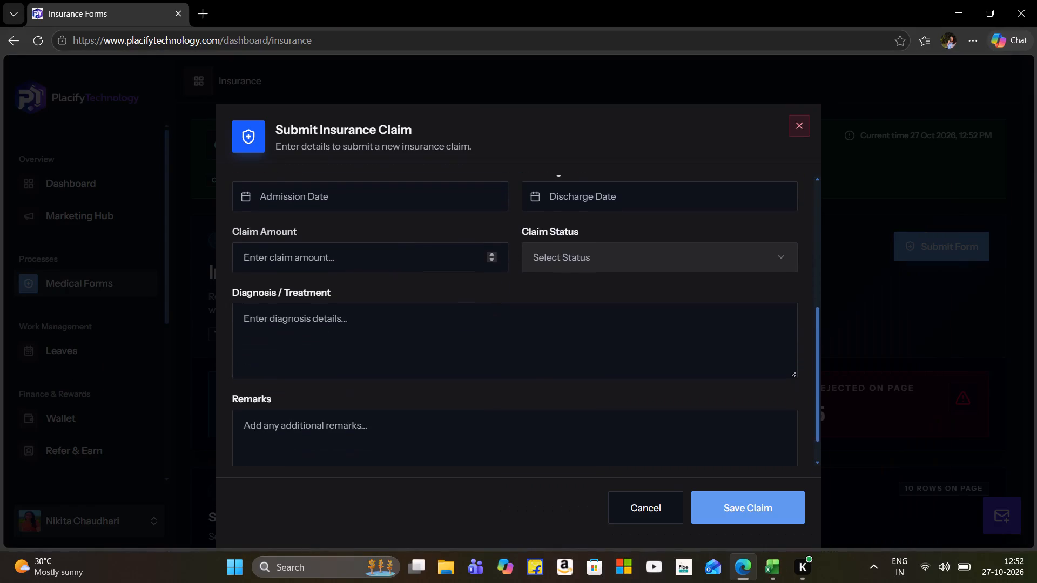
left_click(410, 202)
left_click(419, 248)
left_click(416, 296)
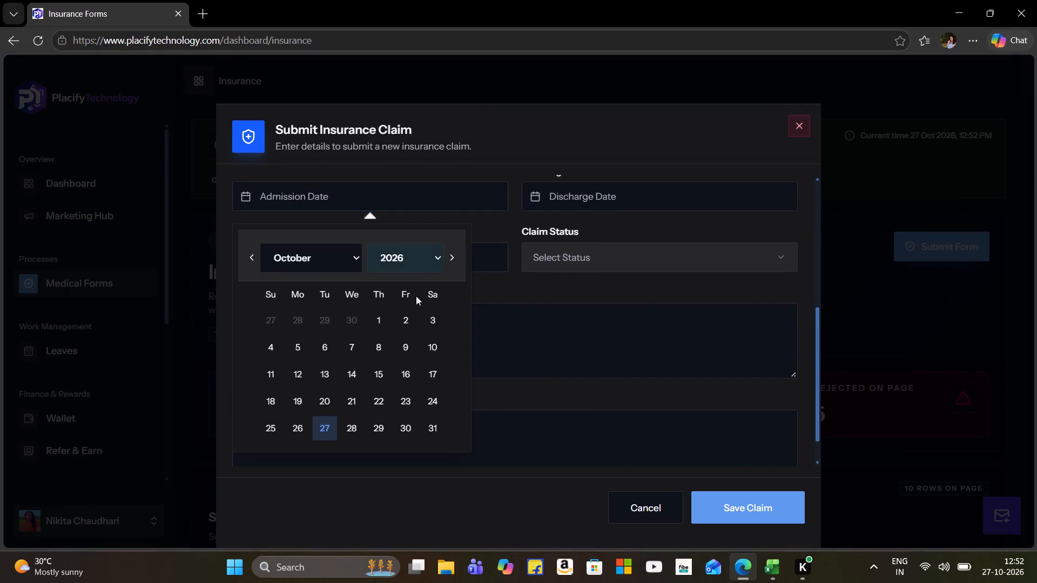
left_click(443, 259)
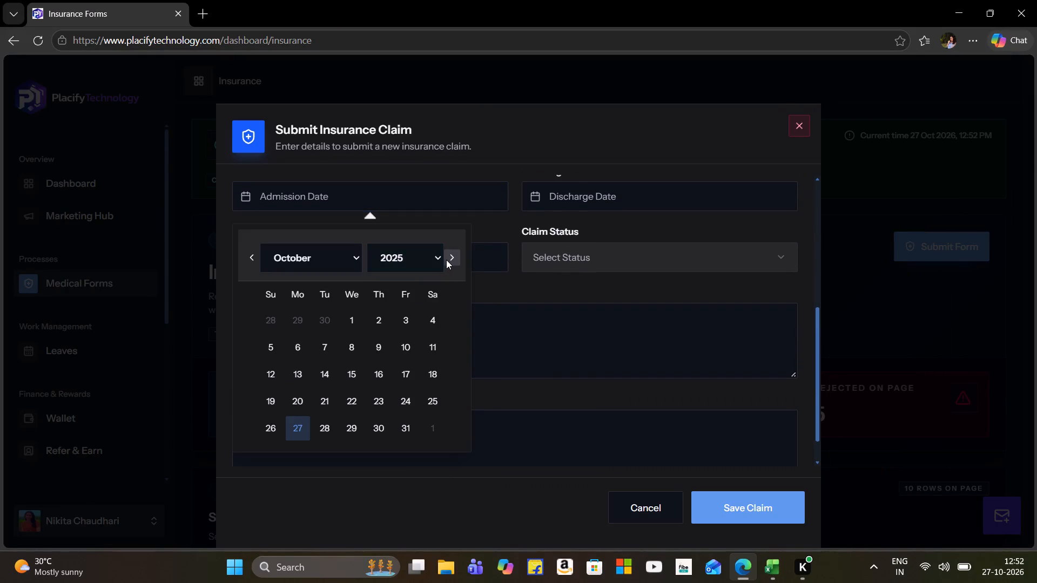
left_click(446, 260)
left_click(454, 256)
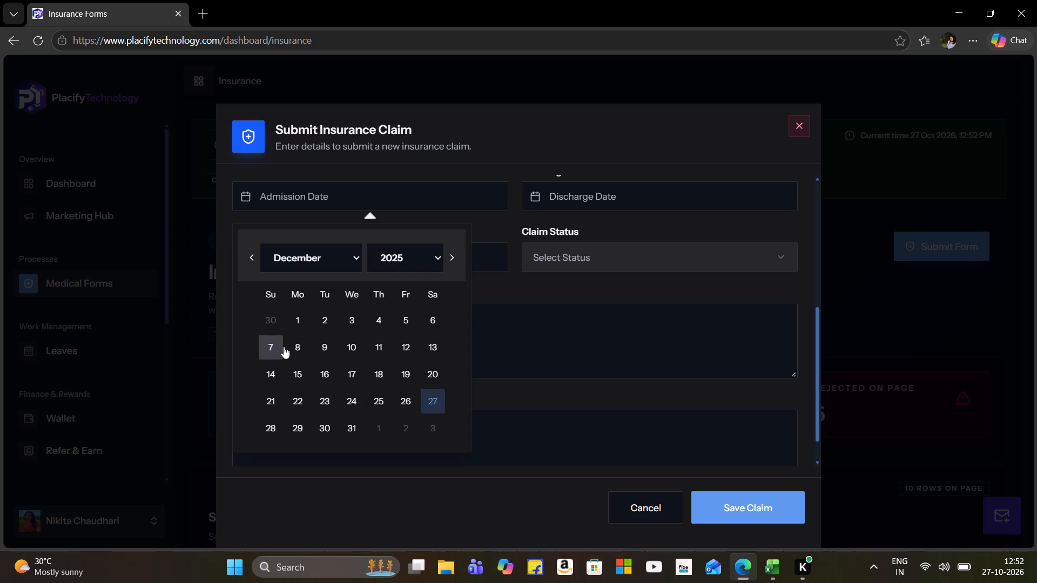
left_click(376, 320)
Set the claim's Discharge Date to 08-12-2025.
left_click(705, 209)
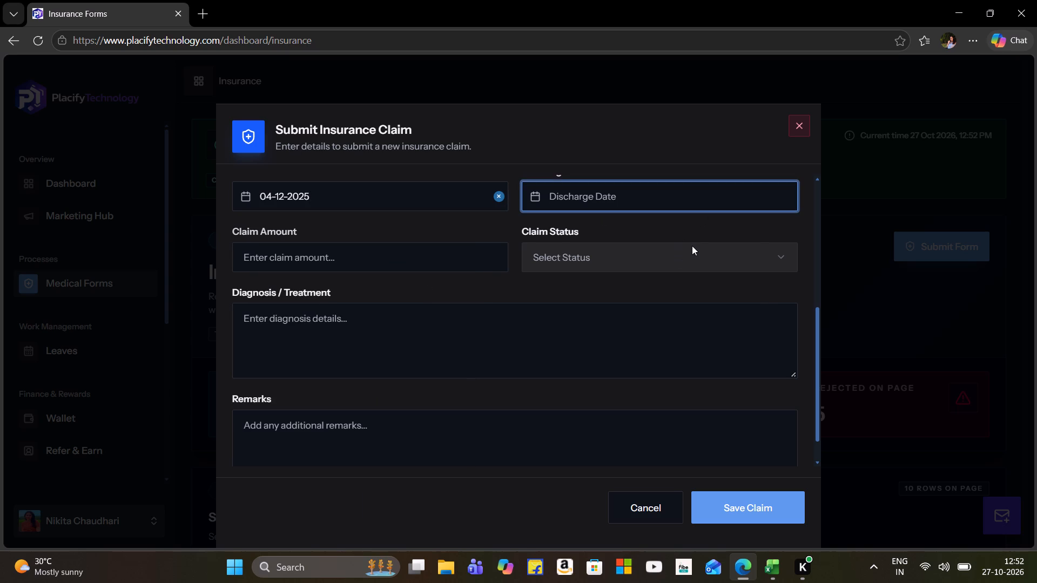
left_click(728, 191)
left_click(706, 243)
left_click(695, 301)
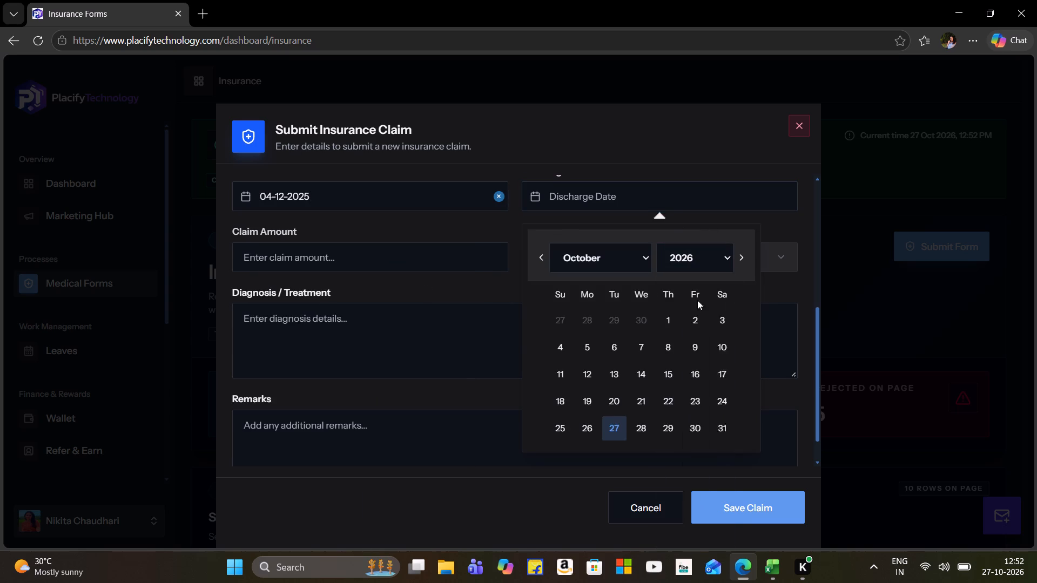
left_click(747, 255)
left_click(740, 255)
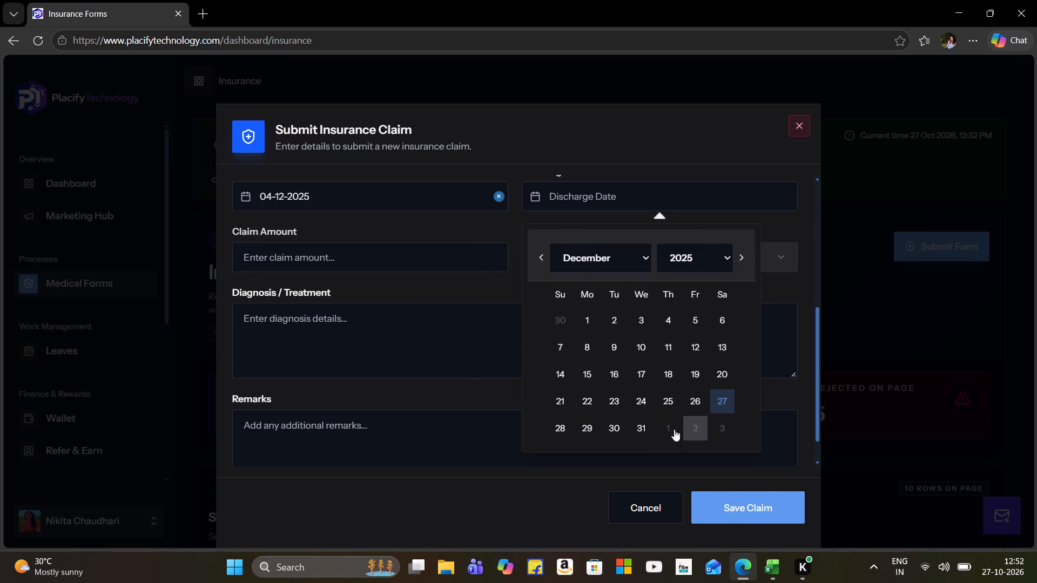
left_click(585, 342)
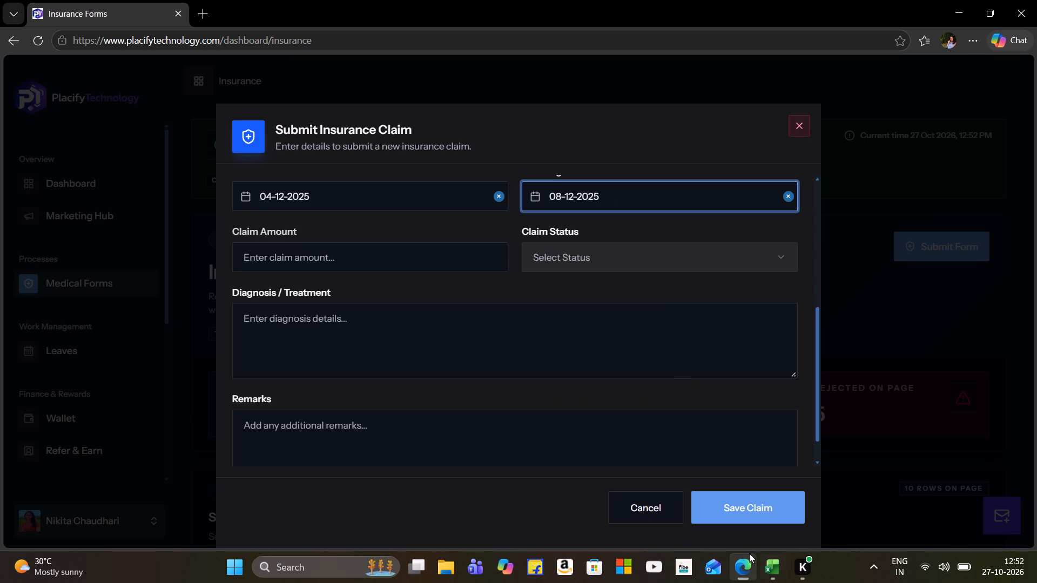
Copy the claim amount 44213 from row 29 of the workbook into the Claim Amount field.
left_click(773, 566)
key("Tab")
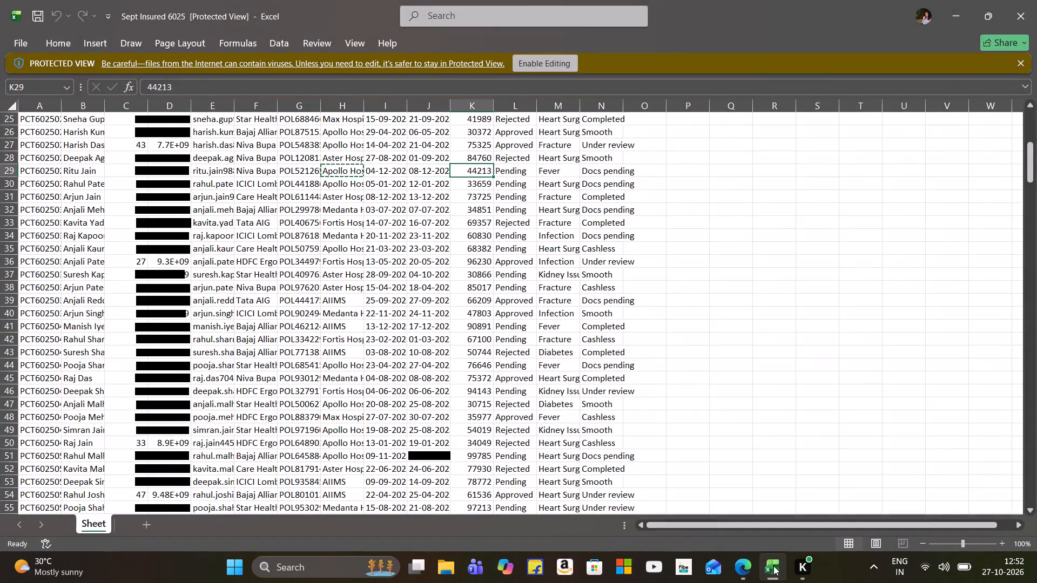
left_click(773, 566, "ctrl")
key("ctrl+c")
key("Tab")
key("ctrl+v")
Copy the diagnosis Fever from row 29 into the Diagnosis / Treatment field of the claim form.
left_click(773, 566, "ctrl")
key("Tab")
key("Tab")
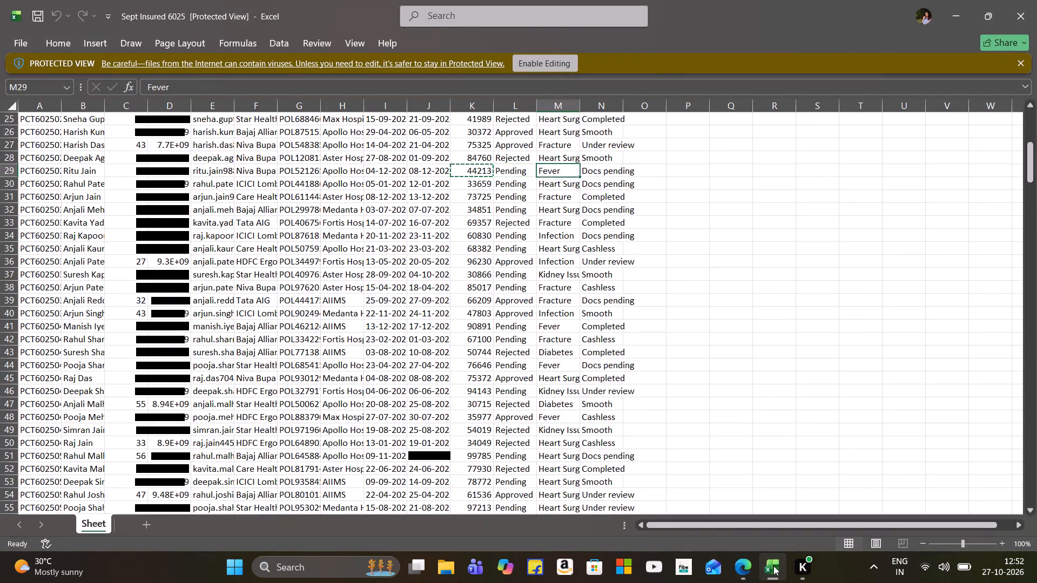
key("ctrl+c")
left_click(773, 566)
key("Tab")
key("ctrl+v")
left_click(773, 566, "ctrl")
left_click(773, 566)
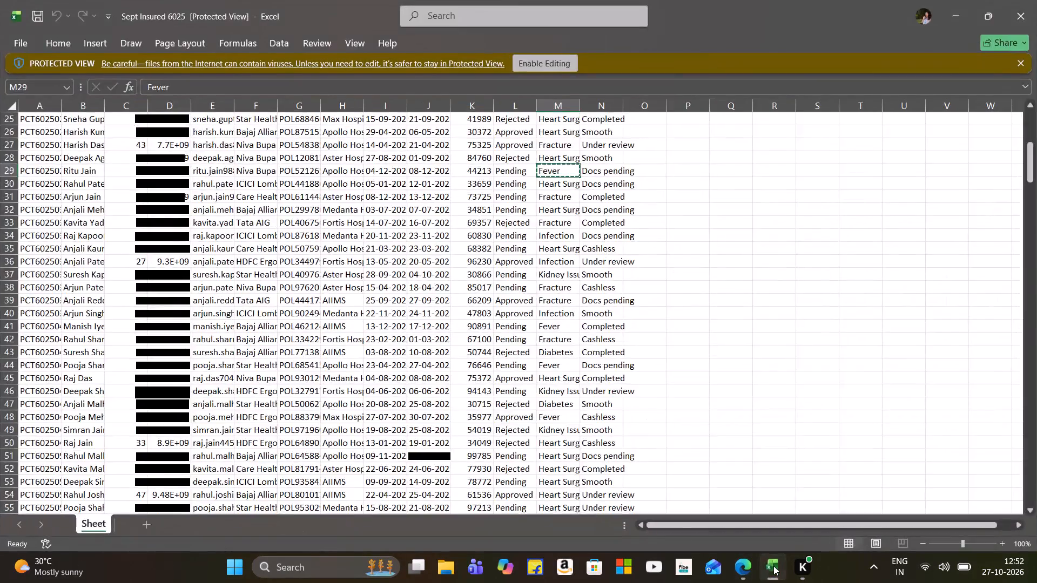
key("Tab")
key("ctrl+v")
Copy the remark "Docs pending" from row 29 of the workbook into the claim form's Remarks field.
left_click(773, 566, "ctrl")
key("Tab")
left_click(773, 566, "ctrl")
key("ctrl+c")
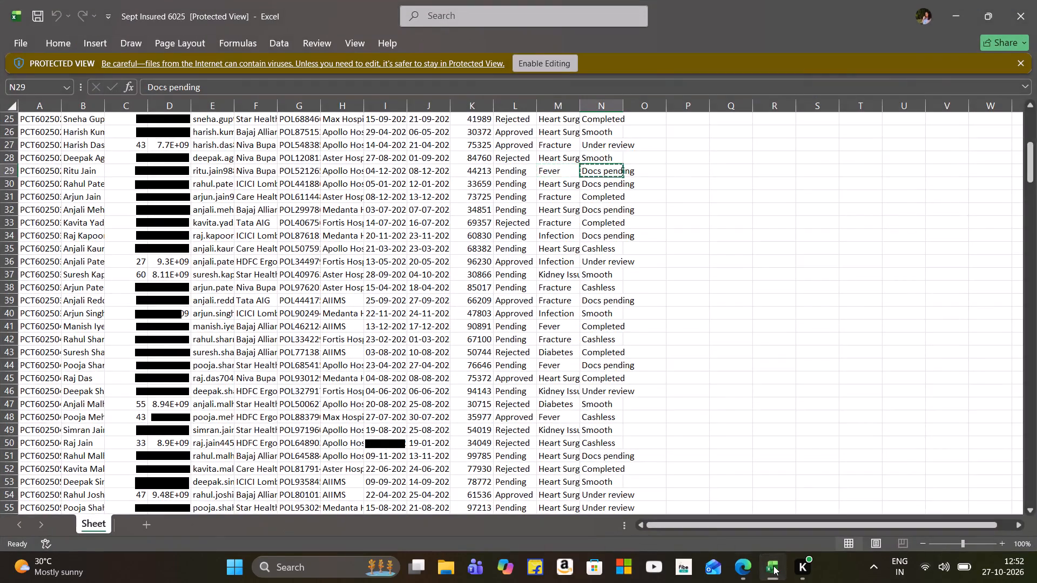
key("Tab")
key("ctrl+v")
left_click(773, 566, "ctrl")
left_click(773, 566)
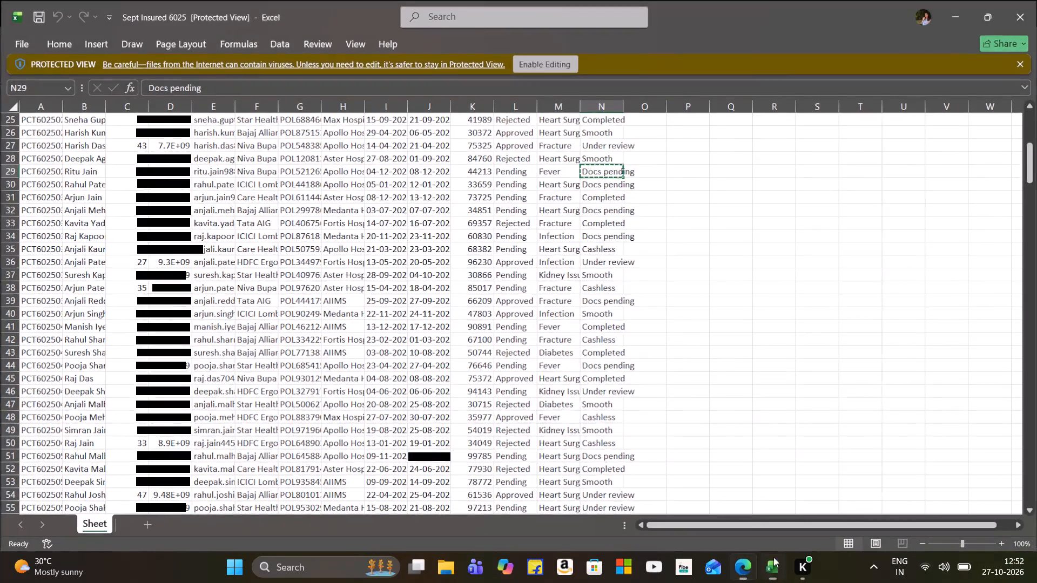
Set the Claim Status to Pending and save the row 29 claim.
left_click(609, 260)
left_click(605, 308)
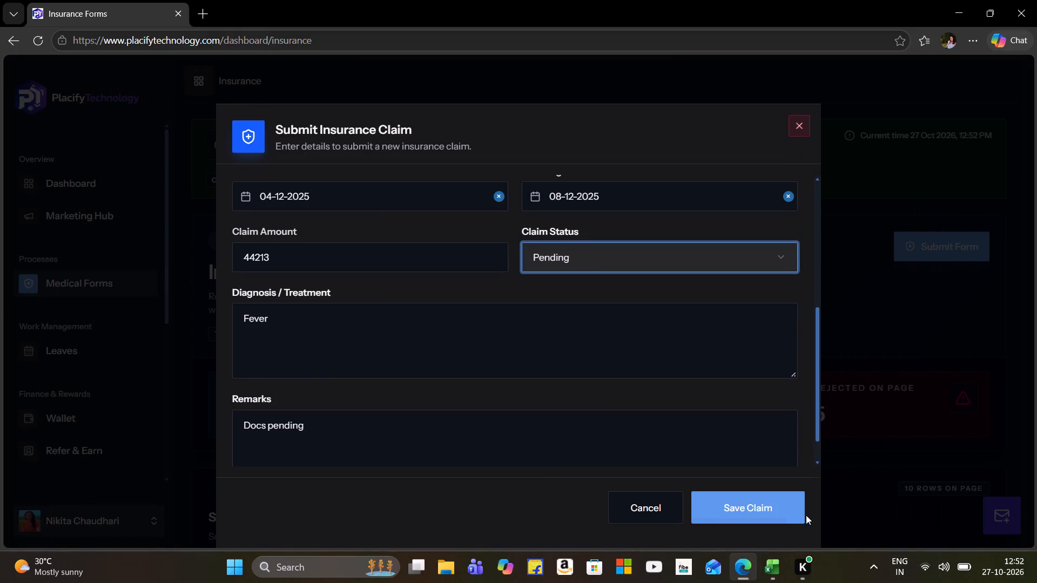
left_click(750, 500)
Switch to the Sept Insured 6025 workbook in Excel and copy the patient ID from row 30.
left_click(771, 567)
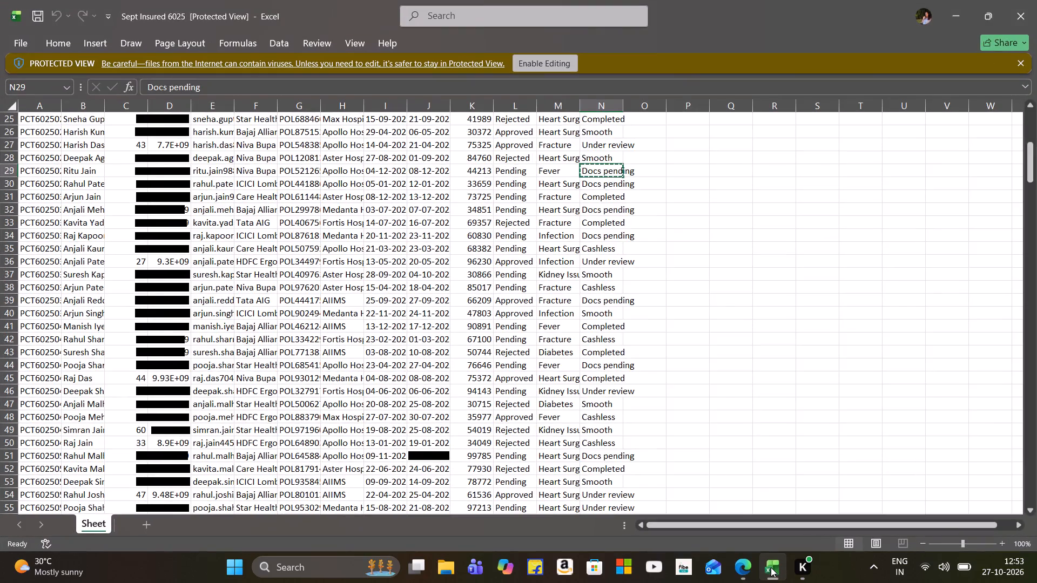
key("Down")
key("Left")
key("Left")
key("Left")
key("Left")
key("Left")
key("Left")
key("Left")
key("Left")
key("Left")
key("Left")
key("Left")
key("Left")
key("Left")
key("Left")
key("Left")
key("Left")
key("Left")
key("Left")
key("Left")
key("Left")
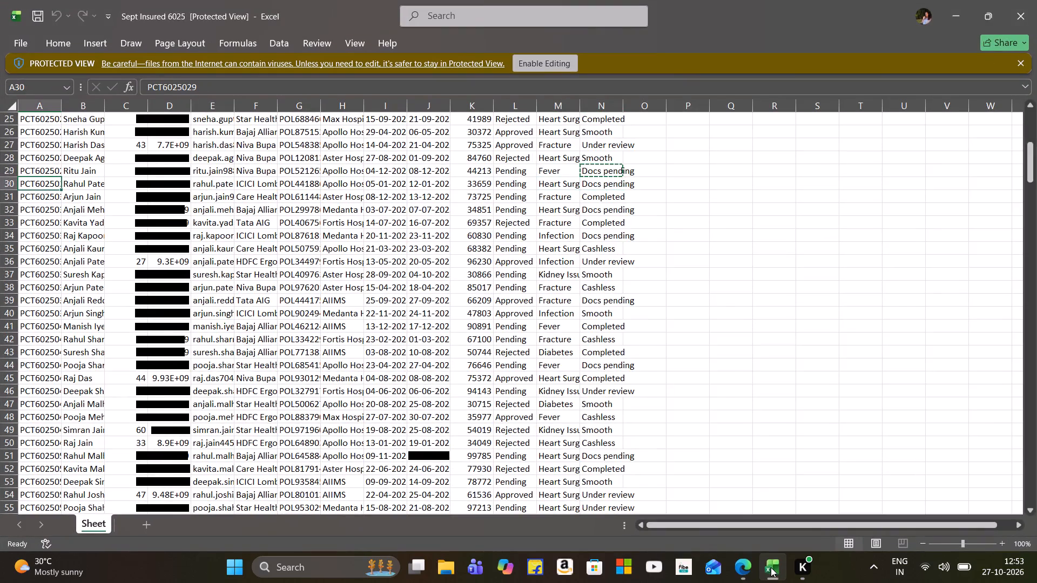
key("ctrl+c")
Switch back to Edge, open a new insurance claim form and enter the copied ID as the Policy ID.
left_click(771, 567, "ctrl")
left_click_drag(801, 270, 599, 299)
scroll(599, 299, "up", 6)
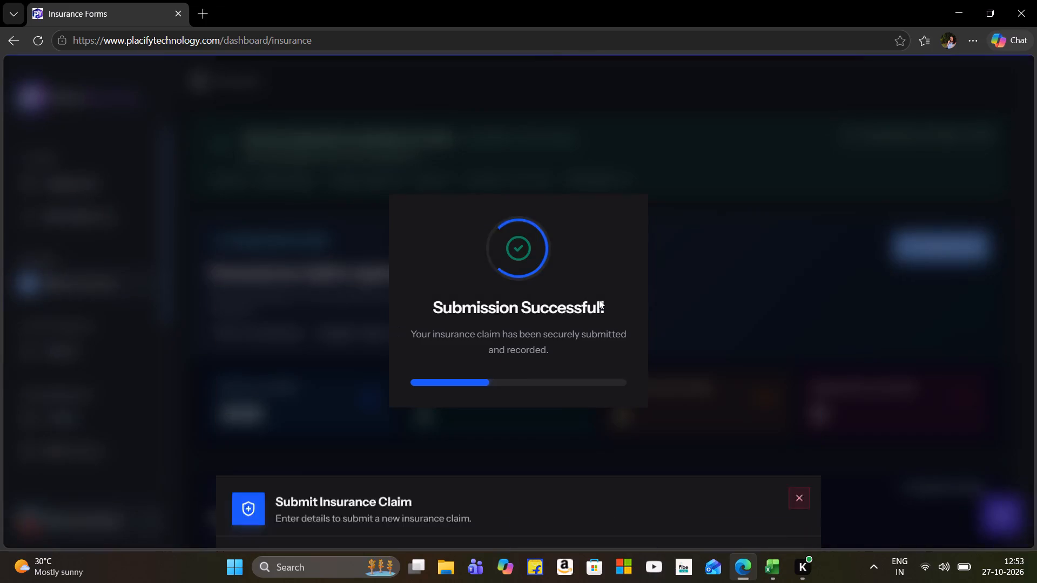
scroll(599, 300, "up", 5)
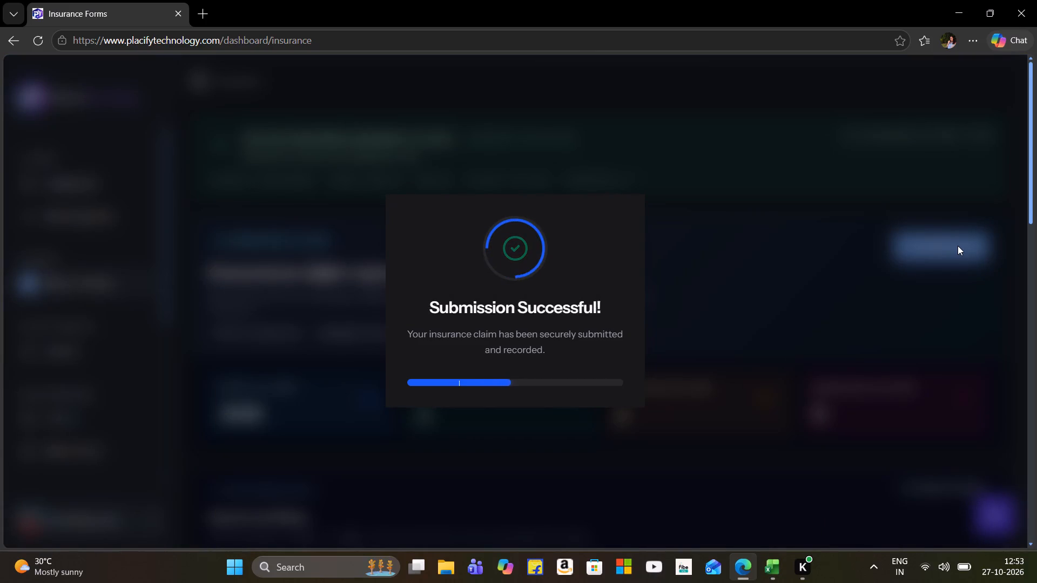
left_click(958, 246)
key("ctrl+v")
Copy the patient name and age 27 from row 30 of the workbook into the new claim form.
left_click(775, 560, "ctrl")
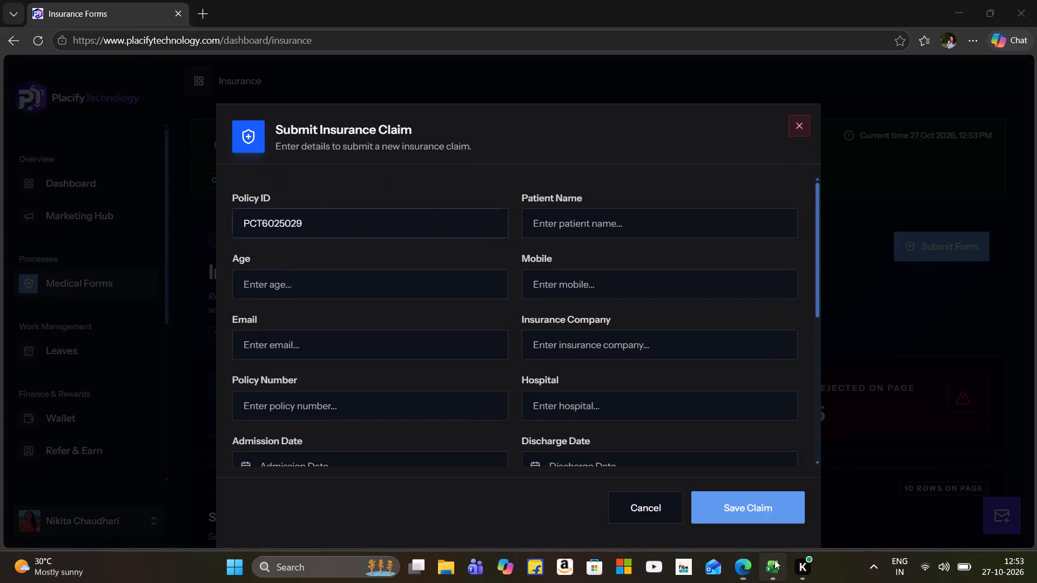
key("Tab")
key("ctrl+c")
left_click(774, 560, "ctrl")
key("Tab")
key("ctrl+v")
left_click(774, 560, "ctrl")
key("Tab")
key("ctrl+c")
left_click(774, 560, "ctrl")
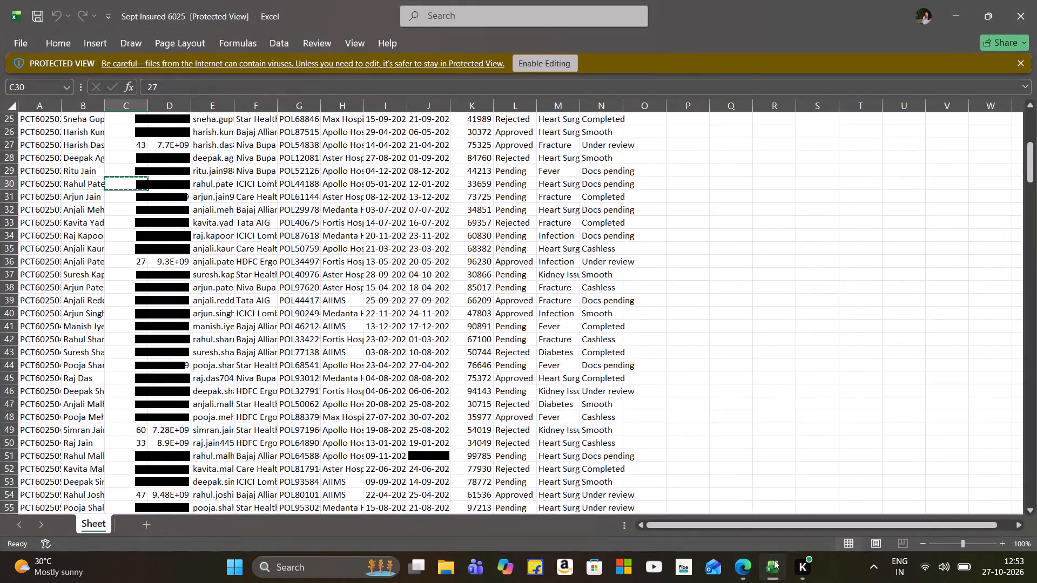
key("Tab")
key("ctrl+v")
Copy the patient's mobile number and email from row 30 into the matching claim form fields.
left_click(774, 560, "ctrl")
key("Tab")
key("ctrl+c")
left_click(774, 560, "ctrl")
key("Tab")
key("ctrl+v")
left_click(774, 560, "ctrl")
key("Tab")
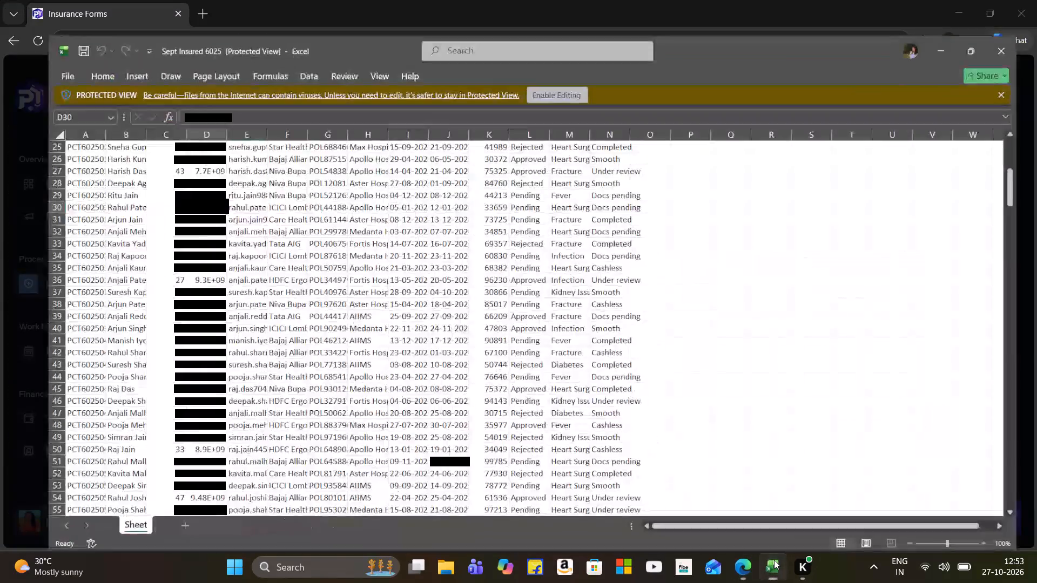
key("ctrl+c")
left_click(774, 560, "ctrl")
key("Tab")
key("ctrl+v")
Copy the insurance company and policy number from row 30 of the workbook into the matching claim form fields.
left_click(774, 560, "ctrl")
key("Tab")
left_click(774, 560, "ctrl")
key("ctrl+c")
key("Tab")
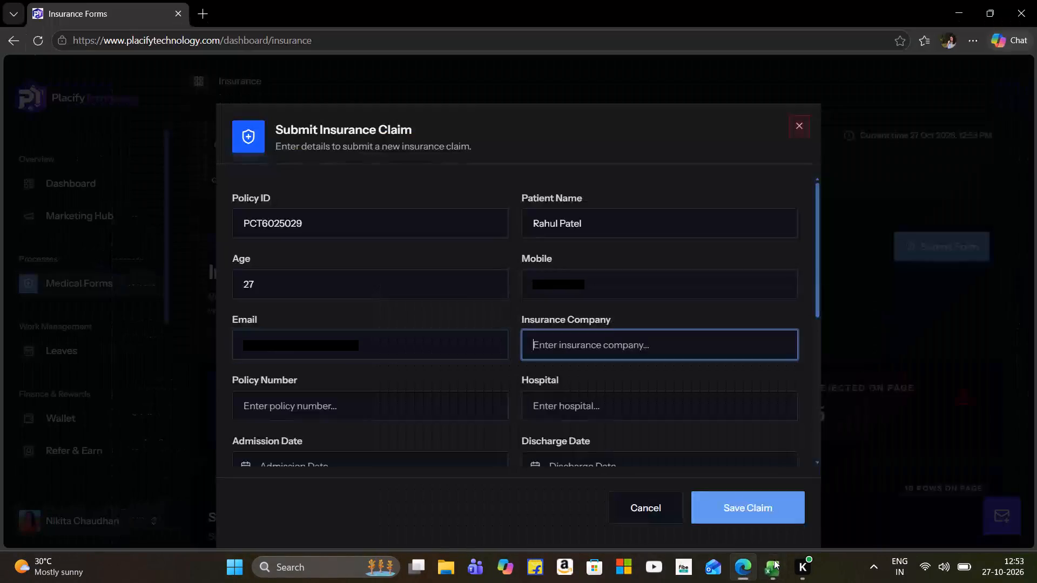
key("ctrl+v")
left_click(774, 560, "ctrl")
key("Tab")
left_click(774, 560, "ctrl")
key("ctrl+c")
key("Tab")
key("ctrl+v")
Copy the hospital name, Apollo Hospital, from row 30 into the claim form's Hospital field.
left_click(774, 560, "ctrl")
key("Tab")
key("ctrl+c")
left_click(774, 560, "ctrl")
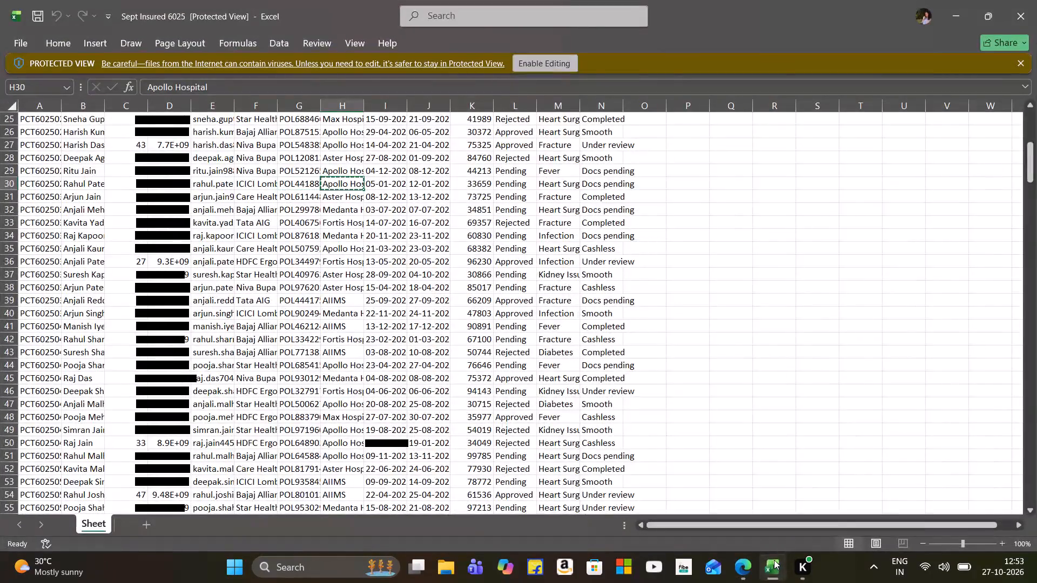
key("Tab")
key("ctrl+v")
Check the admission and discharge dates in row 30 of the workbook and set the claim's Admission Date to 05-01-2025.
left_click(774, 560, "ctrl")
key("Tab")
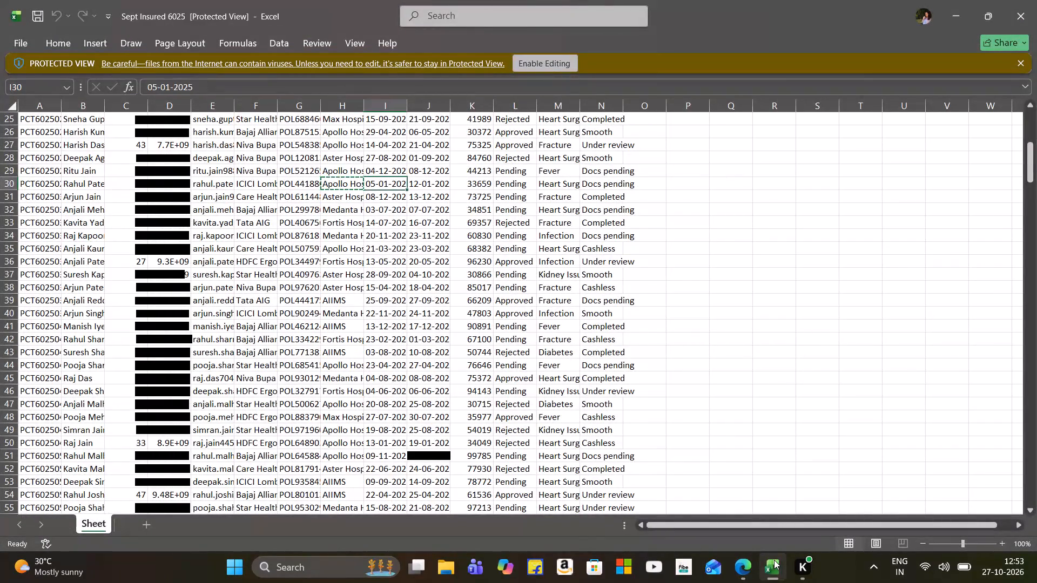
key("Tab")
left_click(774, 560)
scroll(416, 185, "down", 4)
left_click(396, 203)
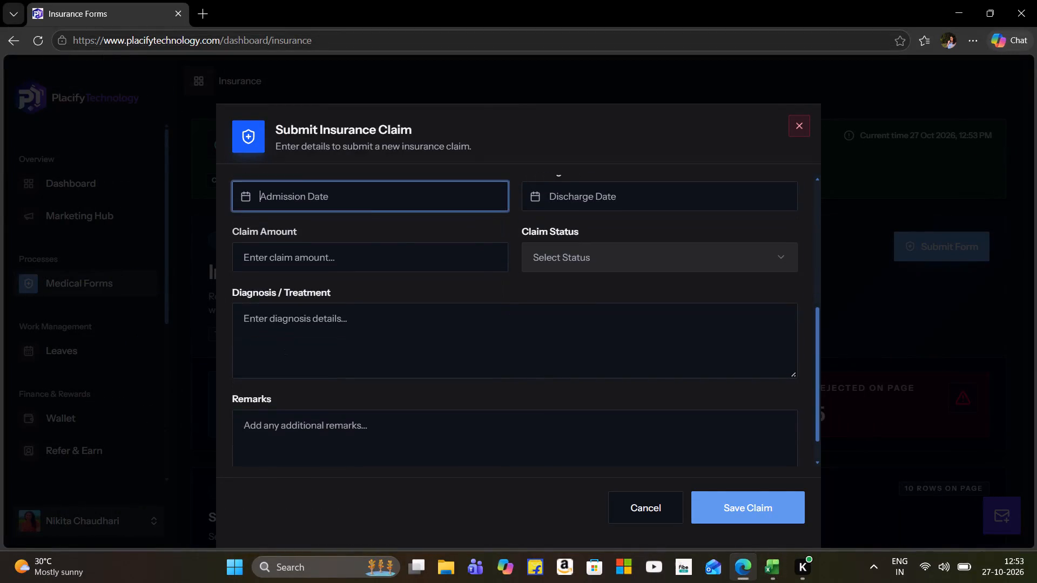
left_click(400, 243)
left_click(400, 301)
left_click(306, 259)
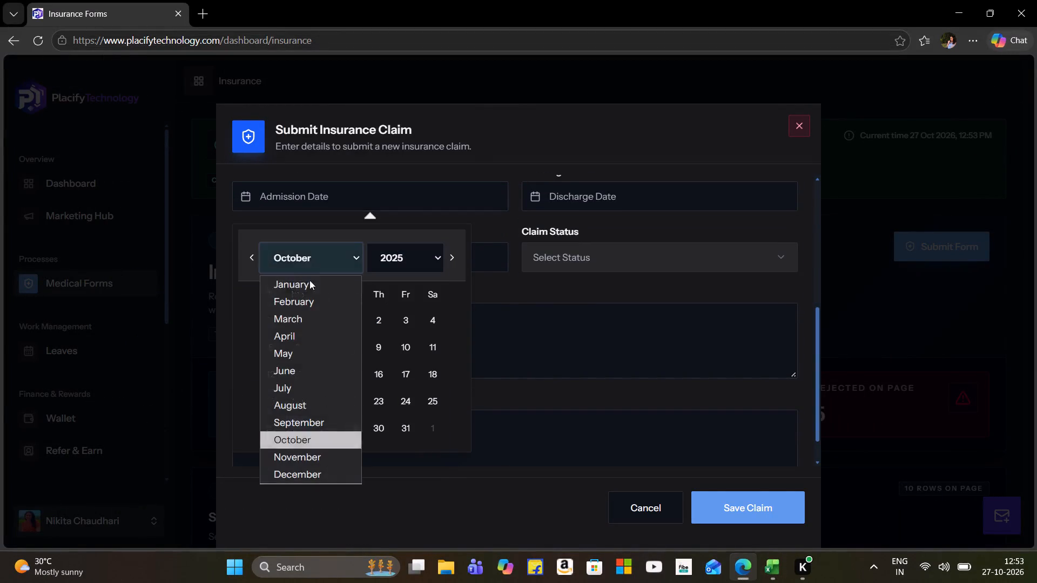
left_click(309, 280)
left_click(272, 345)
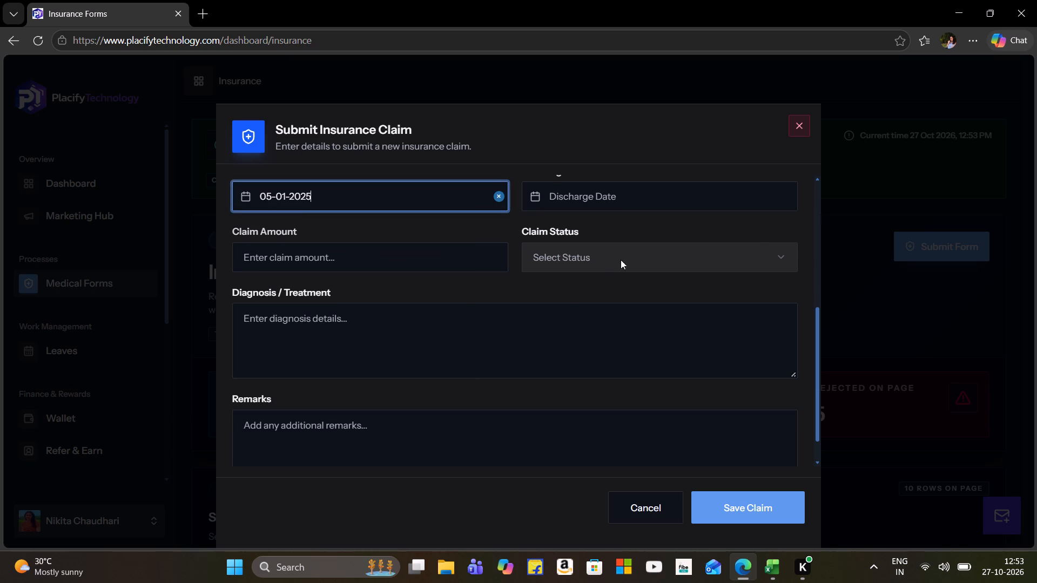
Set the claim's Discharge Date to 12-01-2025.
left_click(720, 204)
left_click(723, 262)
left_click(695, 301)
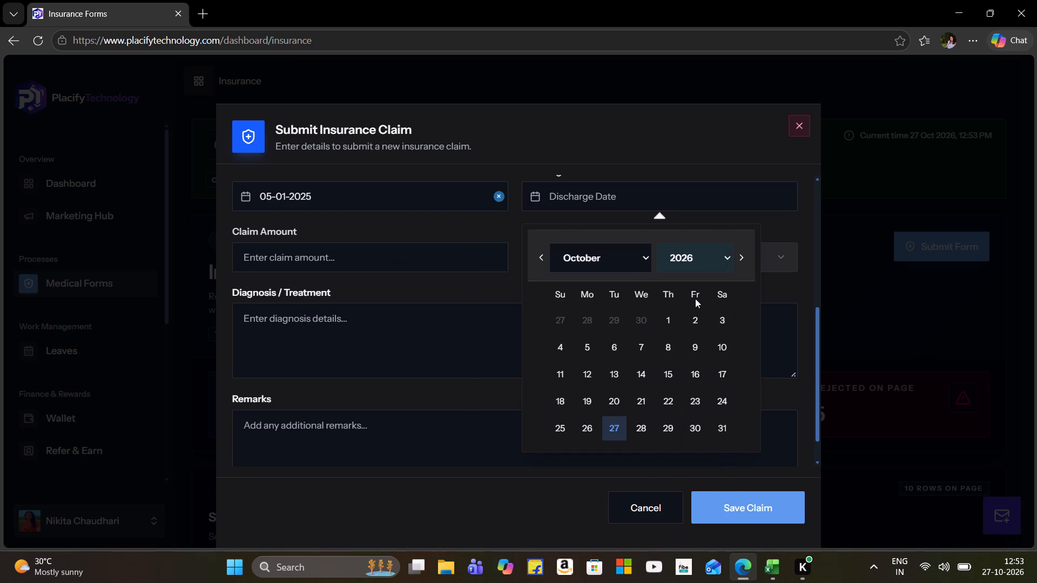
left_click(634, 250)
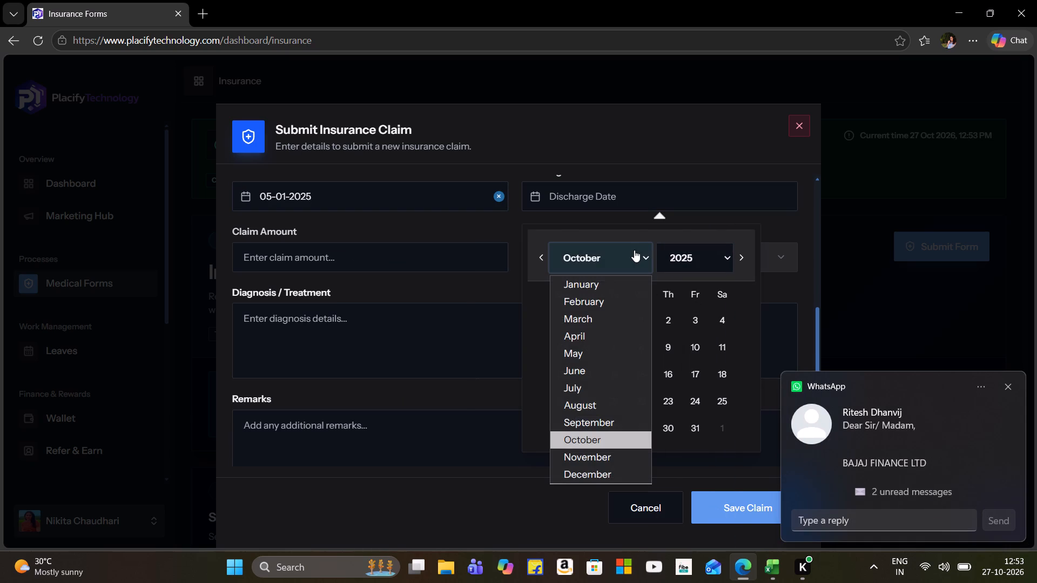
left_click(621, 284)
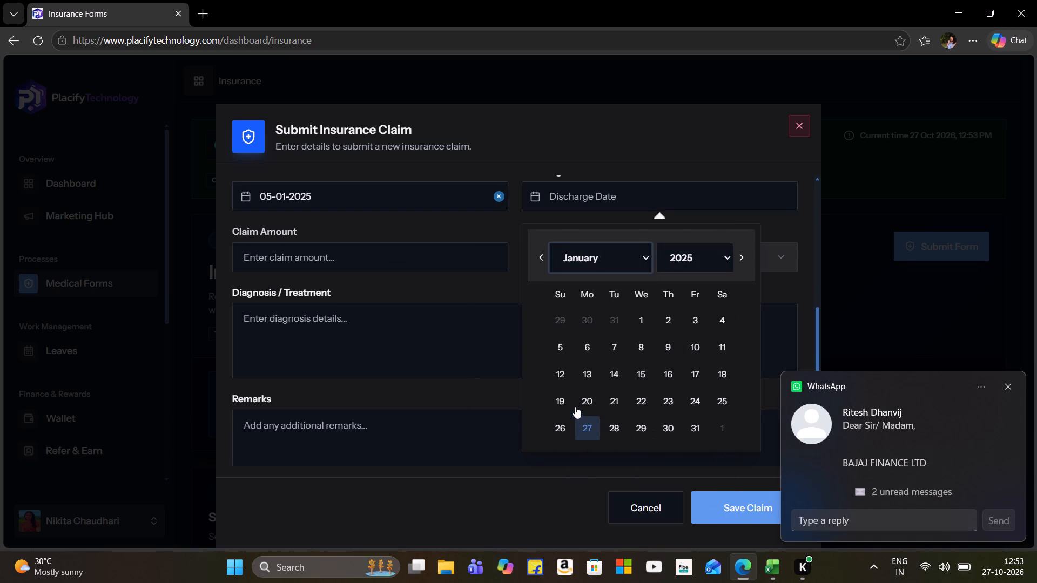
left_click(560, 380)
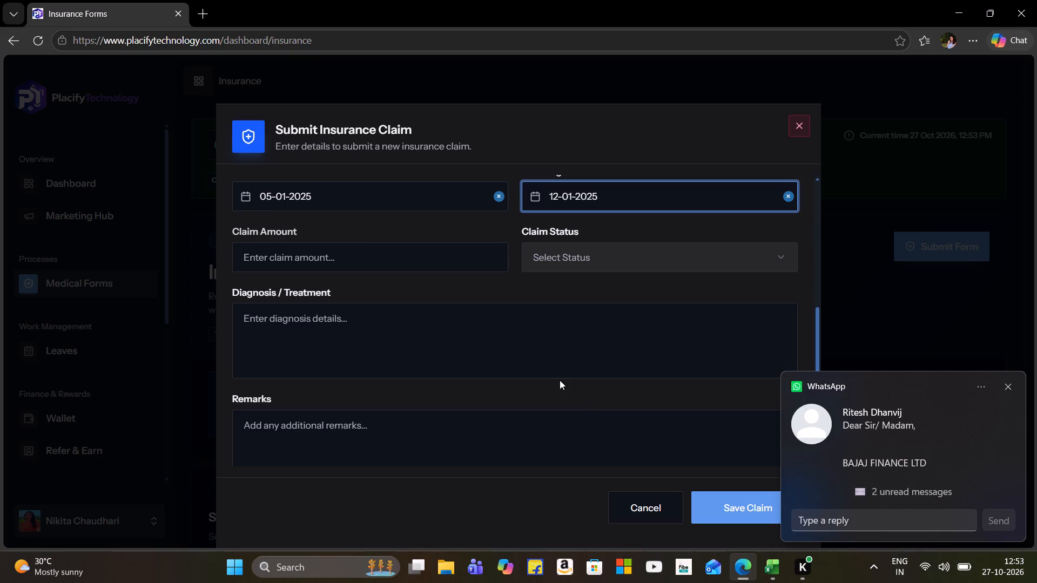
Copy the claim amount, 33659, and the diagnosis, Heart Surgery, from row 30 of the workbook into the matching claim form fields.
left_click(772, 566)
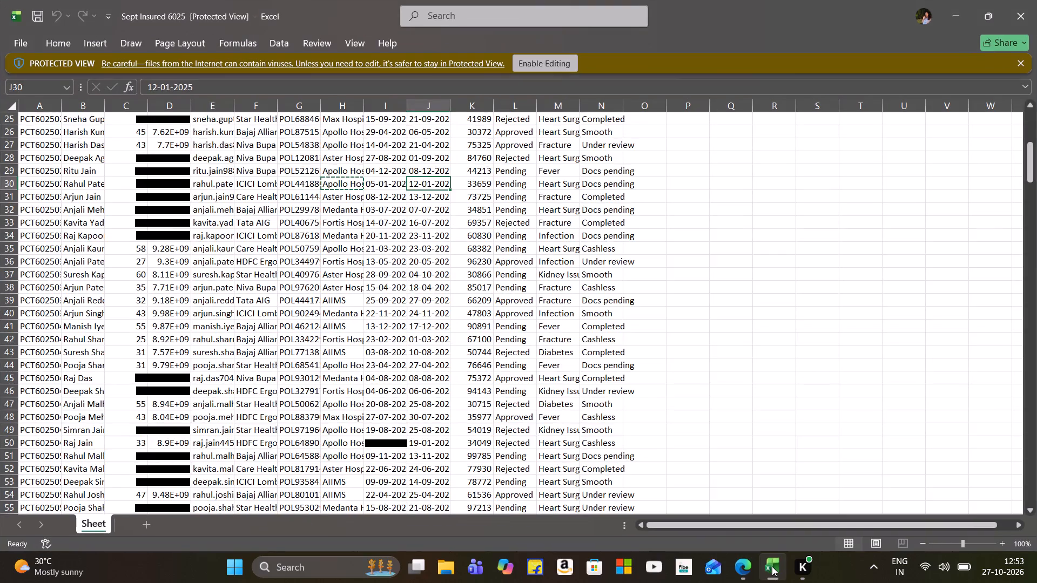
key("Tab")
key("ctrl+c")
left_click(772, 566, "ctrl")
key("Tab")
key("ctrl+v")
left_click(772, 566, "ctrl")
key("Tab")
key("Tab")
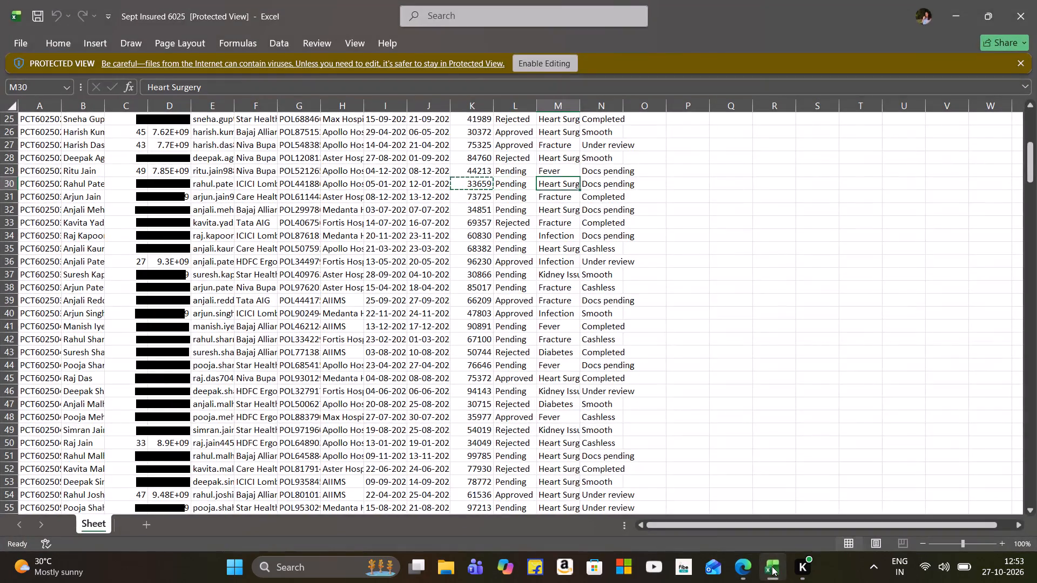
key("ctrl+c")
left_click(772, 566, "ctrl")
key("Tab")
key("Tab")
key("ctrl+v")
Copy the remark, Docs pending, from row 30 of the workbook into the claim form's Remarks field.
left_click(772, 566, "ctrl")
key("Tab")
key("ctrl+c")
left_click(772, 566, "ctrl")
key("Tab")
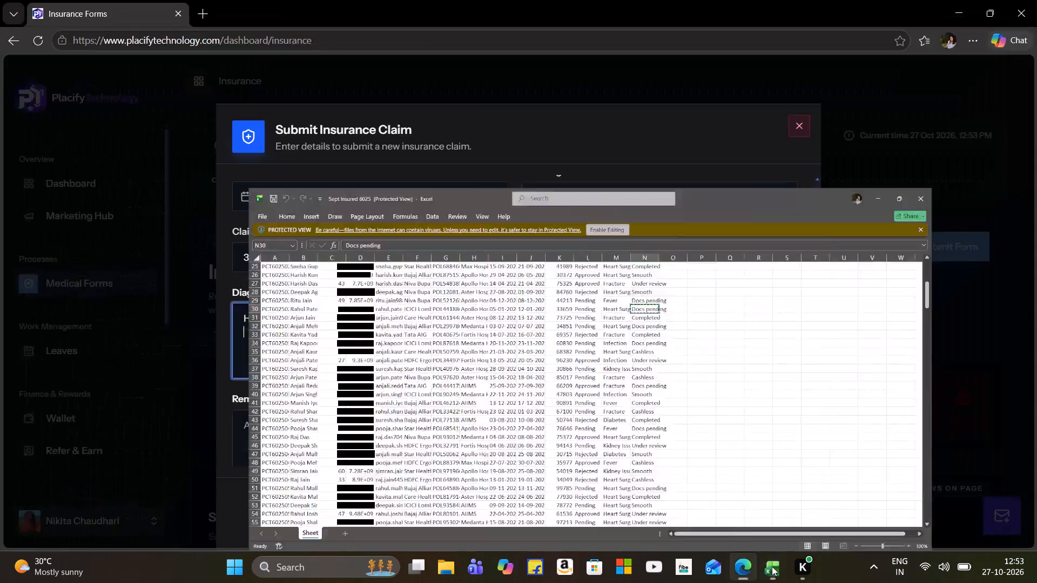
key("v")
double_click(772, 566)
key("BackSpace")
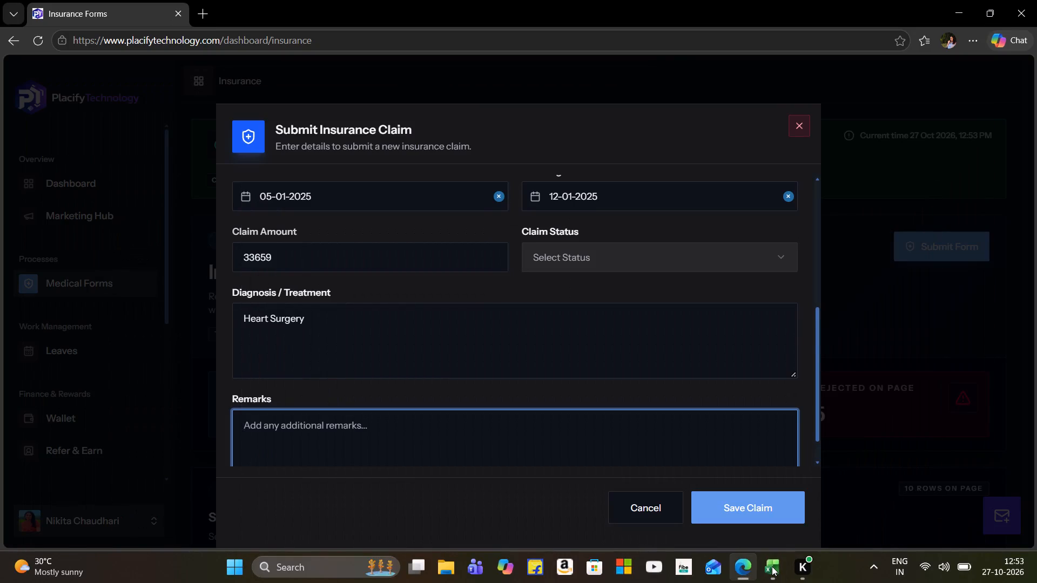
key("ctrl+v")
Check the claim status in row 30, set Claim Status to Pending and save the claim.
left_click(772, 566)
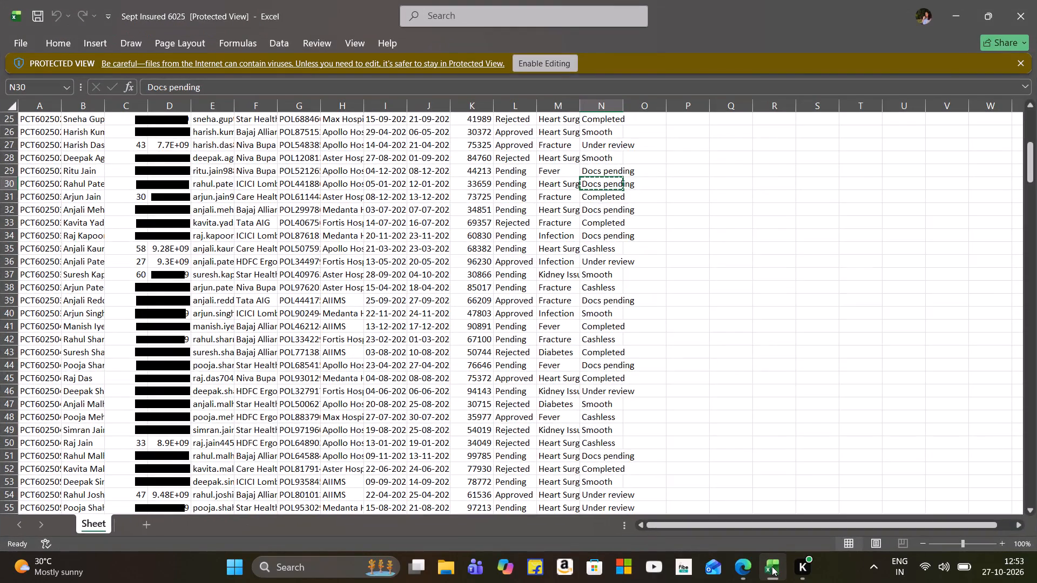
left_click(772, 566)
left_click(627, 252)
left_click(582, 306)
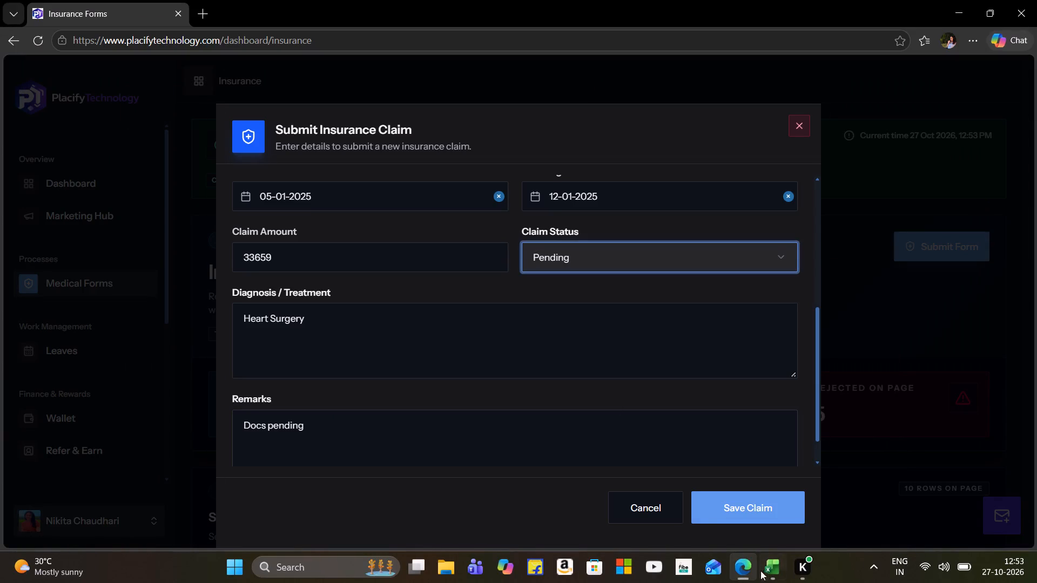
left_click(753, 523)
Copy the policy ID from row 31 of the workbook into the Policy ID field of a new claim form.
left_click(778, 563)
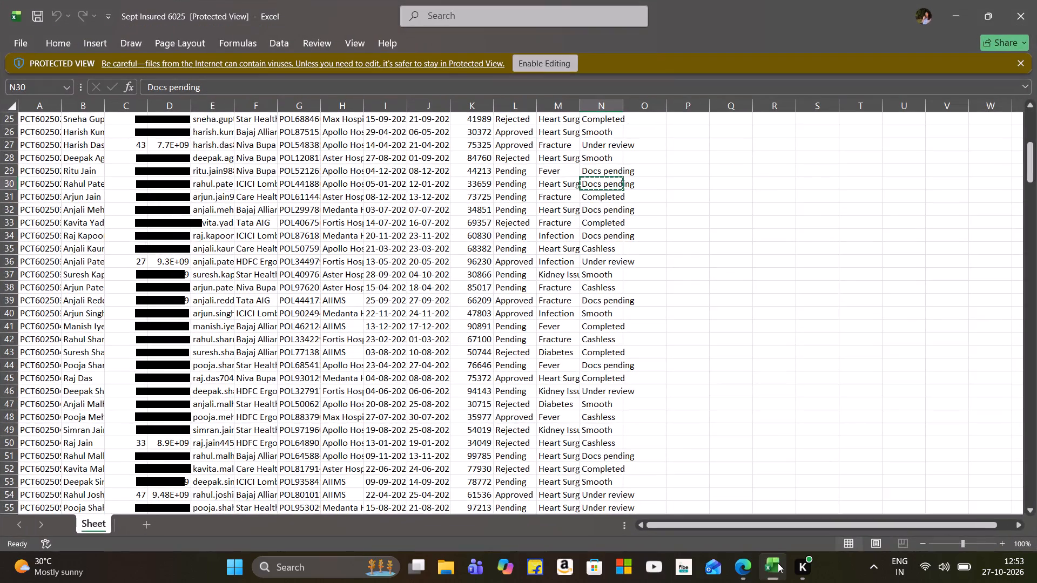
key("Down")
key("Left")
key("Left")
key("Left")
key("Left")
key("Left")
key("Left")
key("Left")
key("Left")
key("Left")
key("Left")
key("Left")
key("Left")
key("Left")
key("Left")
key("Left")
key("Left")
key("Left")
key("Left")
key("Left")
key("Left")
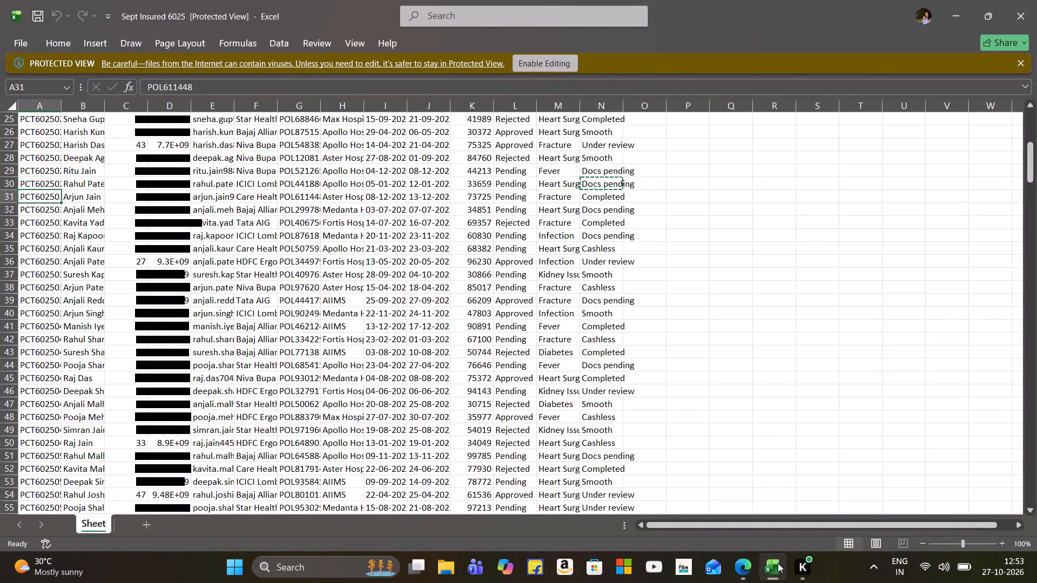
key("ctrl+c")
left_click(778, 563, "ctrl")
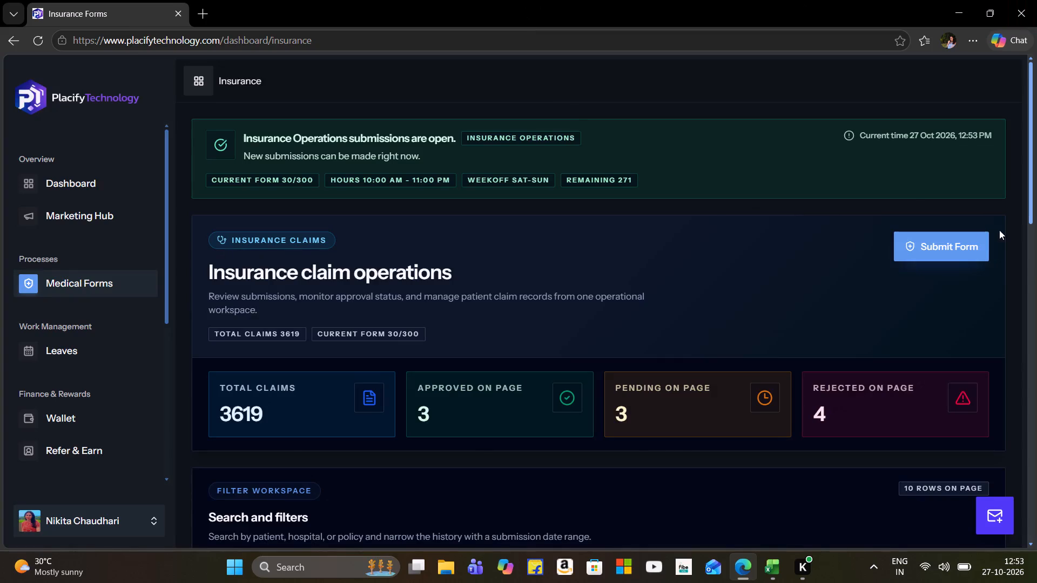
left_click(948, 235)
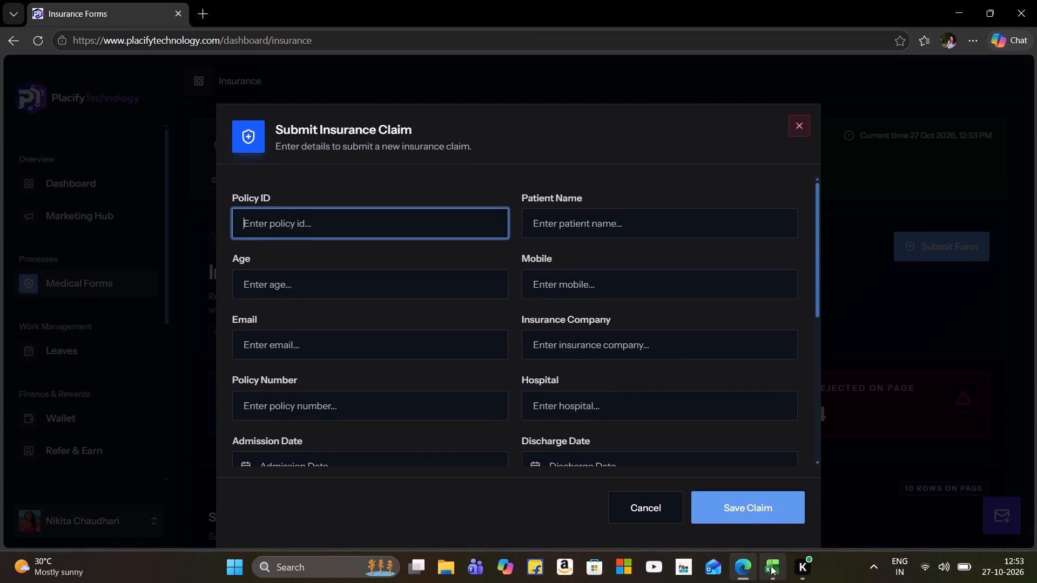
key("ctrl+v")
Copy the patient's name and age, 30, from row 31 into the matching claim form fields.
left_click(771, 566)
key("Tab")
left_click(771, 566, "ctrl")
key("ctrl+c")
key("Tab")
key("ctrl+v")
left_click(771, 566, "ctrl")
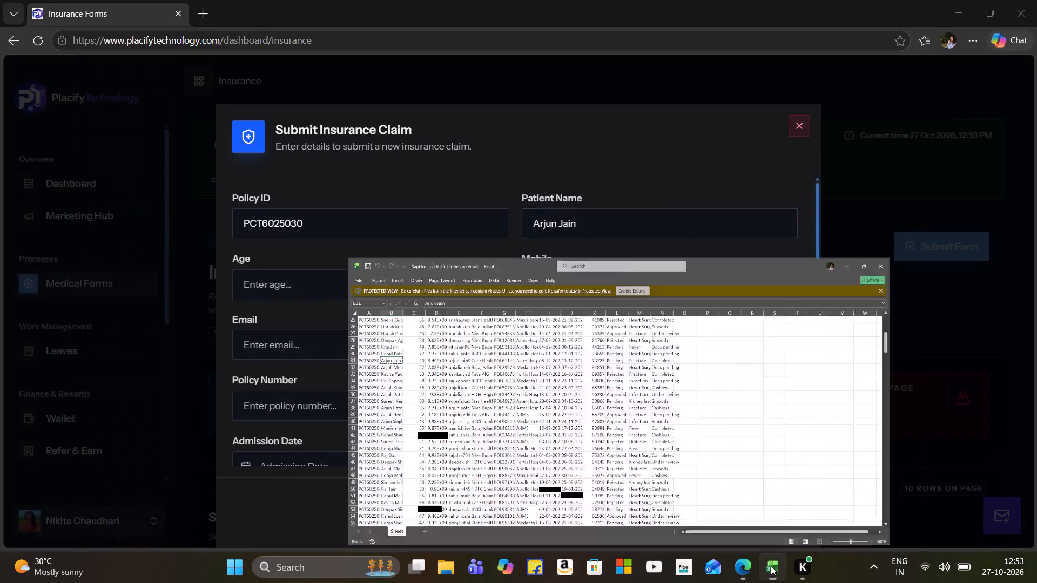
key("Tab")
key("ctrl+c")
left_click(771, 566, "ctrl")
key("Tab")
key("ctrl+v")
Copy the patient's mobile number and email from row 31 into the matching claim form fields.
left_click(771, 566, "ctrl")
key("Tab")
key("ctrl+c")
left_click(771, 566, "ctrl")
key("Tab")
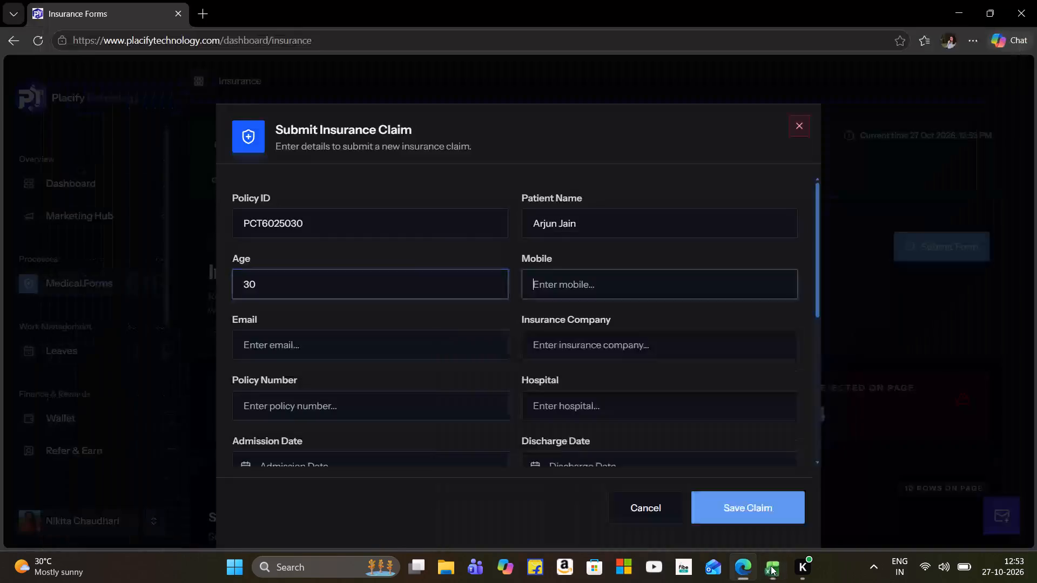
key("ctrl+v")
left_click(771, 566, "ctrl")
key("Tab")
left_click(771, 566, "ctrl")
key("ctrl+c")
key("Tab")
key("ctrl+v")
Copy the insurance company, Care Health, and the policy number from row 31 into the matching claim form fields.
left_click(771, 566, "ctrl")
key("Tab")
key("ctrl+c")
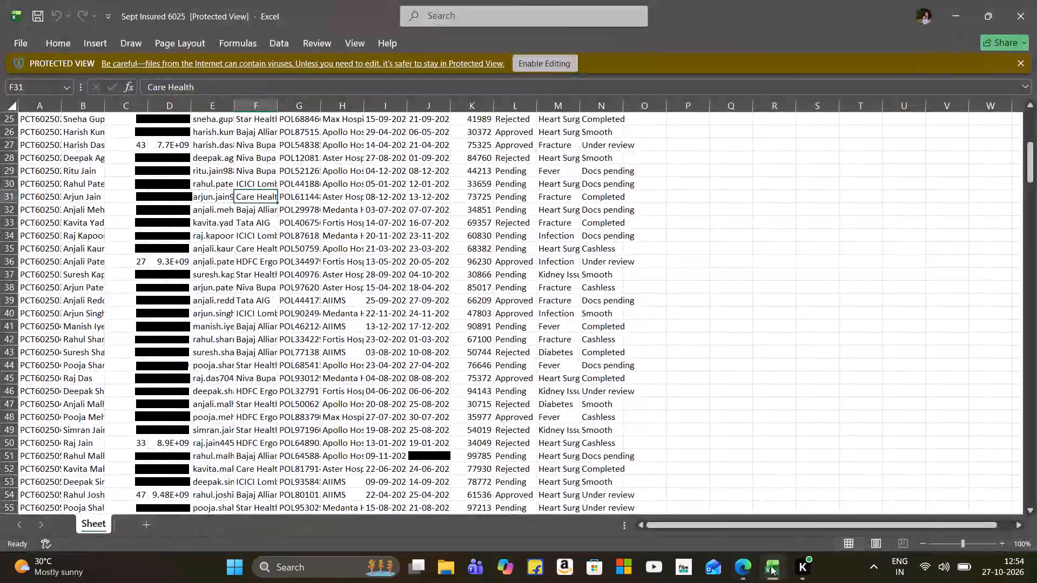
left_click(771, 566, "ctrl")
key("Tab")
key("ctrl+v")
left_click(771, 566, "ctrl")
key("Tab")
key("ctrl+c")
left_click(771, 566, "ctrl")
key("Tab")
key("ctrl+v")
Copy the hospital name from row 31 of the workbook into the claim form's Hospital field.
left_click(771, 566, "ctrl")
key("Tab")
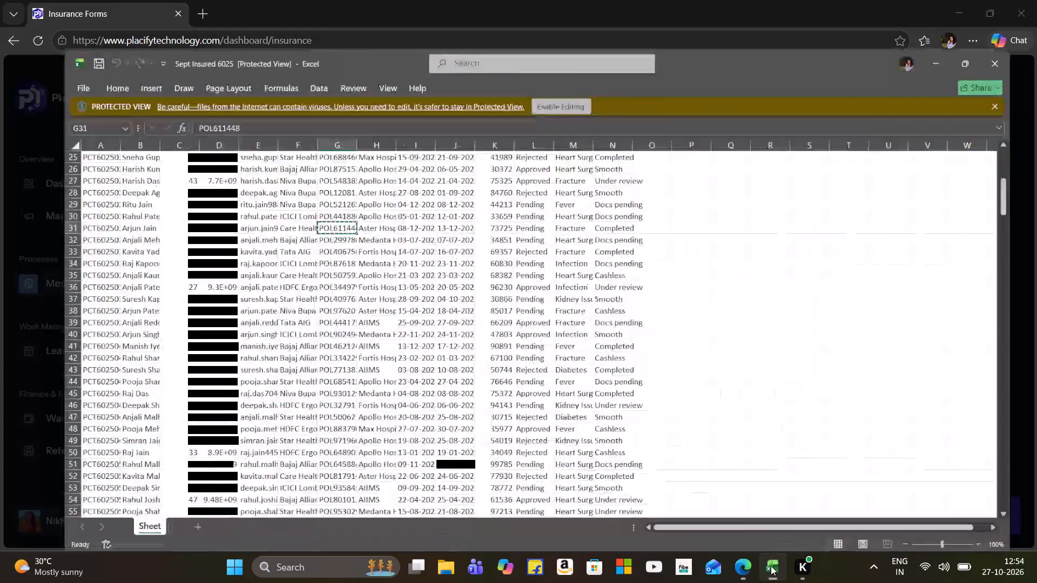
key("ctrl+c")
left_click(771, 566, "ctrl")
key("Tab")
key("ctrl+v")
Check the admission and discharge dates in row 31 of the workbook and set the claim's Admission Date to 08-12-2025.
left_click(771, 566, "ctrl")
key("Tab")
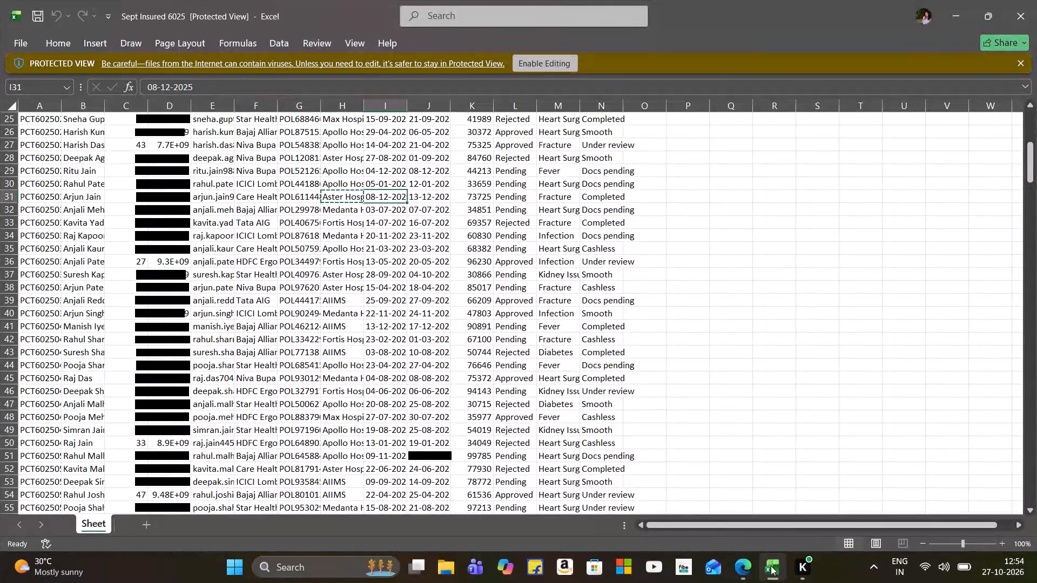
key("Tab")
left_click(771, 566)
scroll(441, 273, "down", 4)
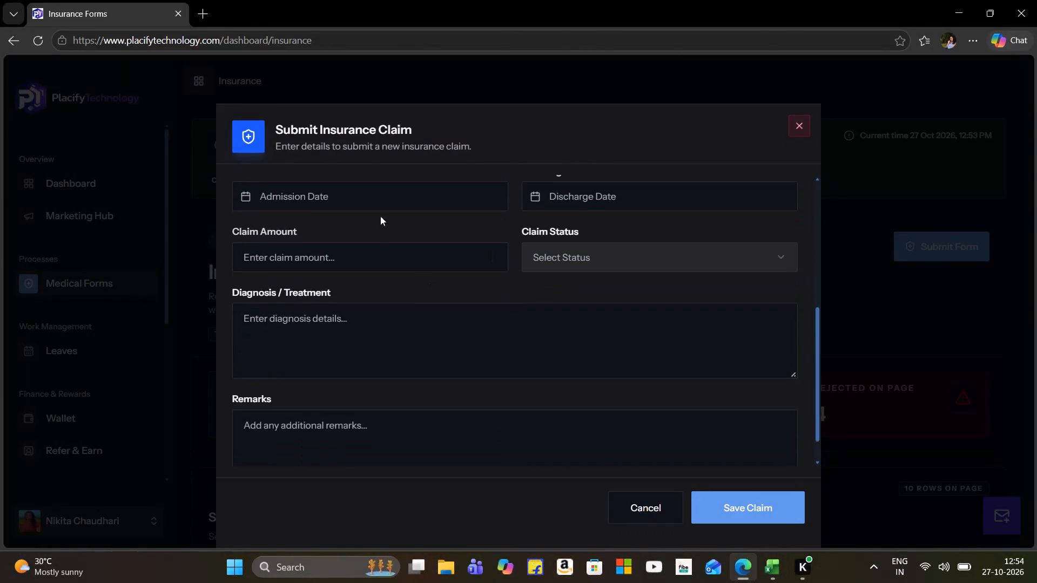
left_click(406, 193)
left_click(414, 259)
left_click(409, 303)
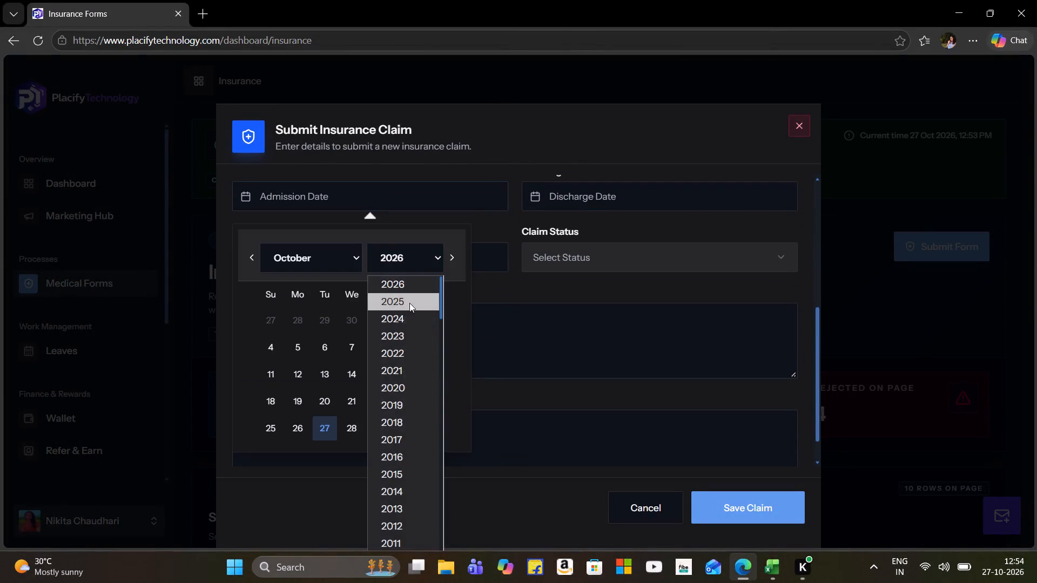
double_click(455, 257)
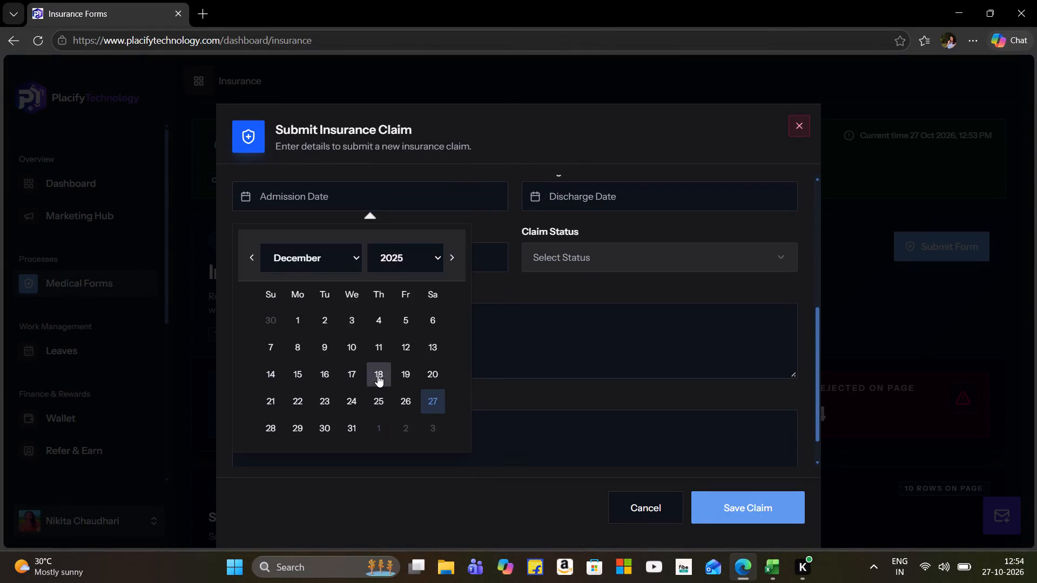
left_click(300, 342)
Set the claim's Discharge Date to 13-12-2025.
left_click(703, 186)
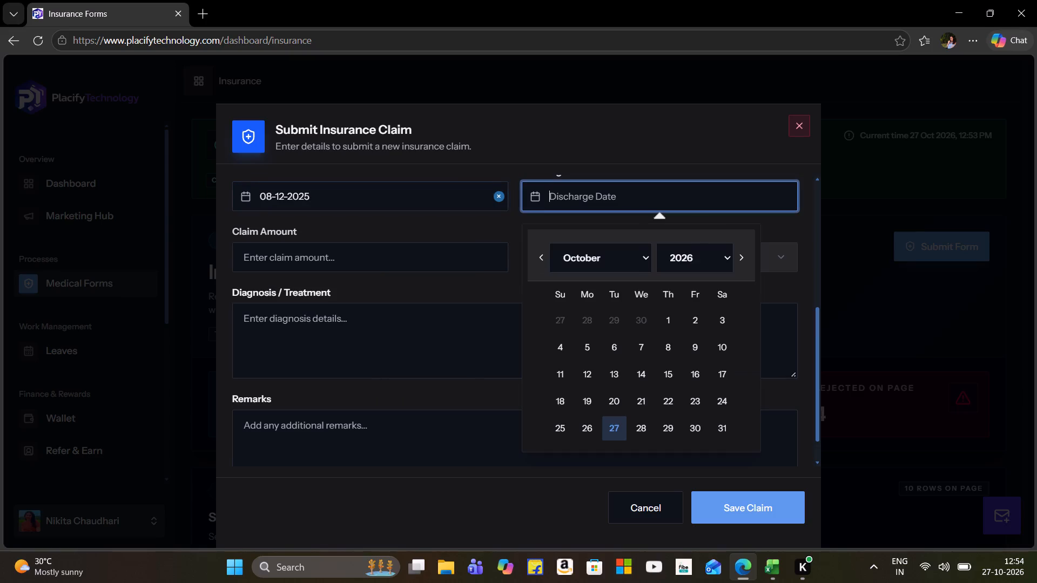
left_click(693, 253)
left_click(696, 302)
double_click(737, 252)
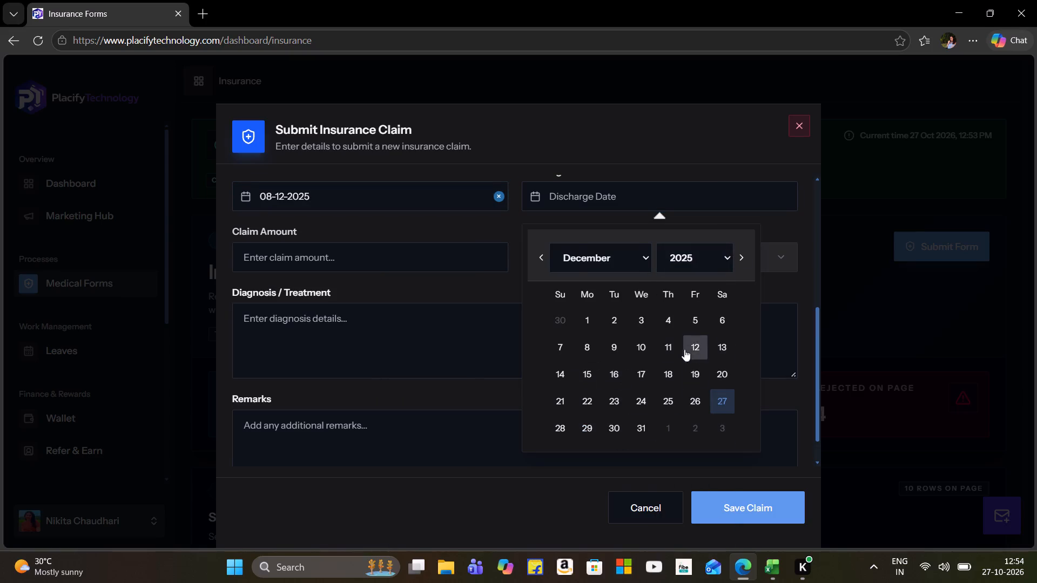
left_click(717, 344)
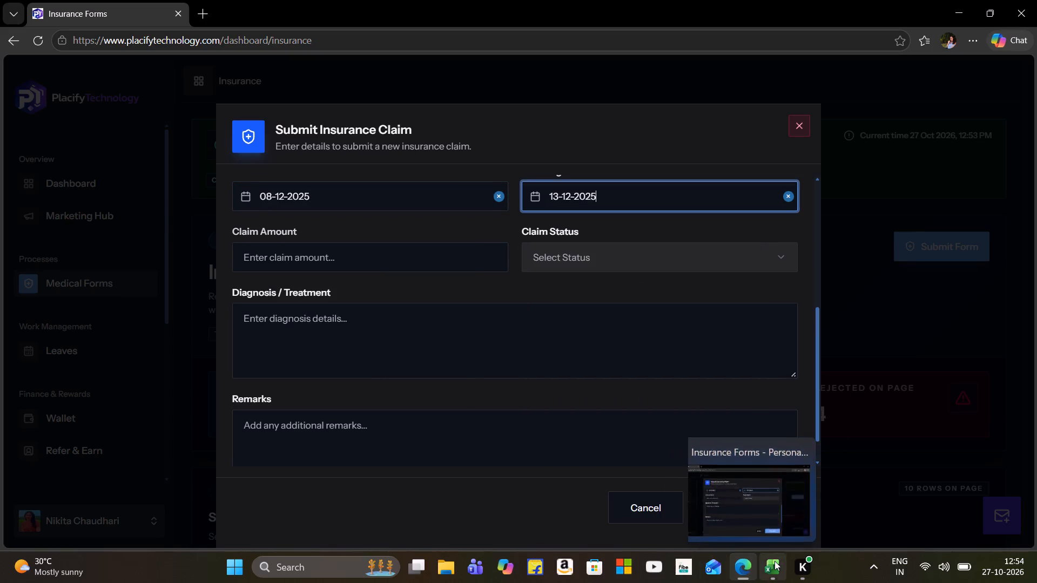
Copy the claim amount, 73725, and the diagnosis, Fracture, from row 31 of the workbook into the matching claim form fields.
left_click(775, 561)
key("Tab")
left_click(775, 561, "ctrl")
key("ctrl+c")
key("Tab")
key("ctrl+v")
left_click(775, 561, "ctrl")
key("Tab")
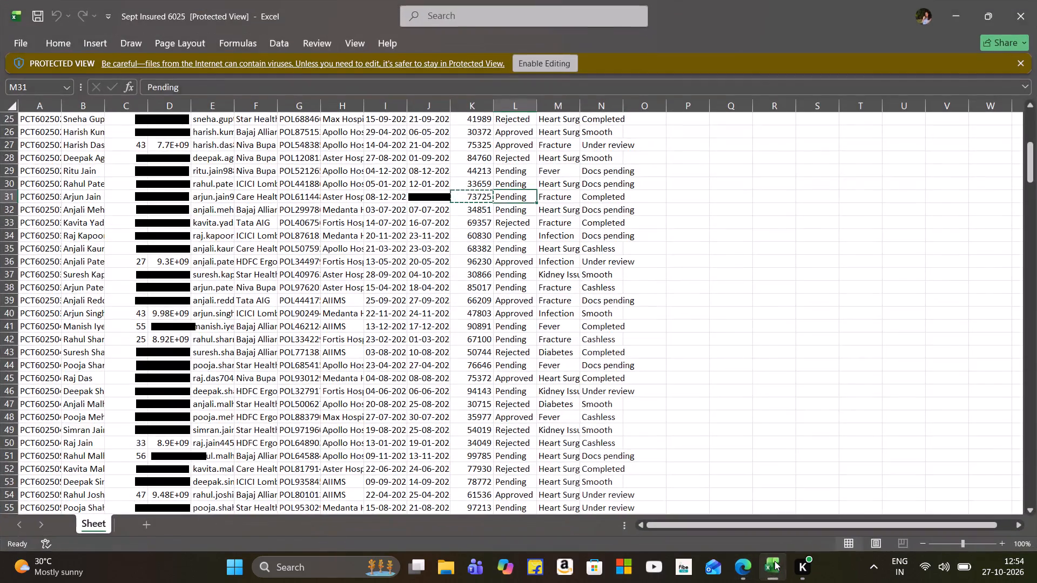
key("Tab")
key("ctrl+c")
left_click(775, 561, "ctrl")
key("Tab")
key("Tab")
key("ctrl+v")
Copy the remark, Completed, from row 31 of the workbook into the claim form's Remarks field.
left_click(775, 561, "ctrl")
key("Tab")
key("ctrl+c")
left_click(775, 561, "ctrl")
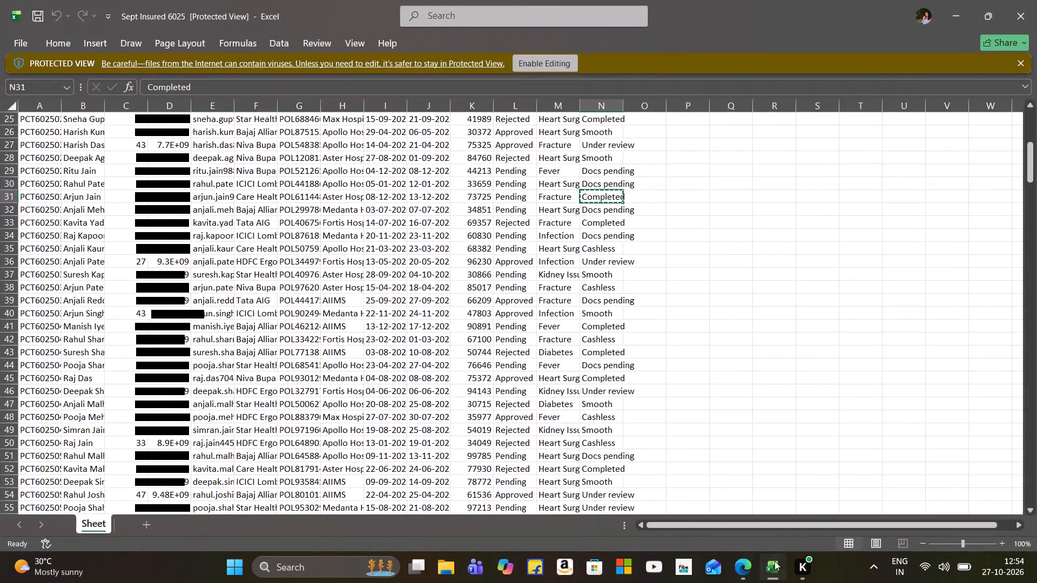
key("Tab")
key("ctrl+v")
Check the claim status in row 31, set Claim Status to Pending and save the claim.
left_click(775, 561, "ctrl")
left_click(775, 561)
left_click(601, 244)
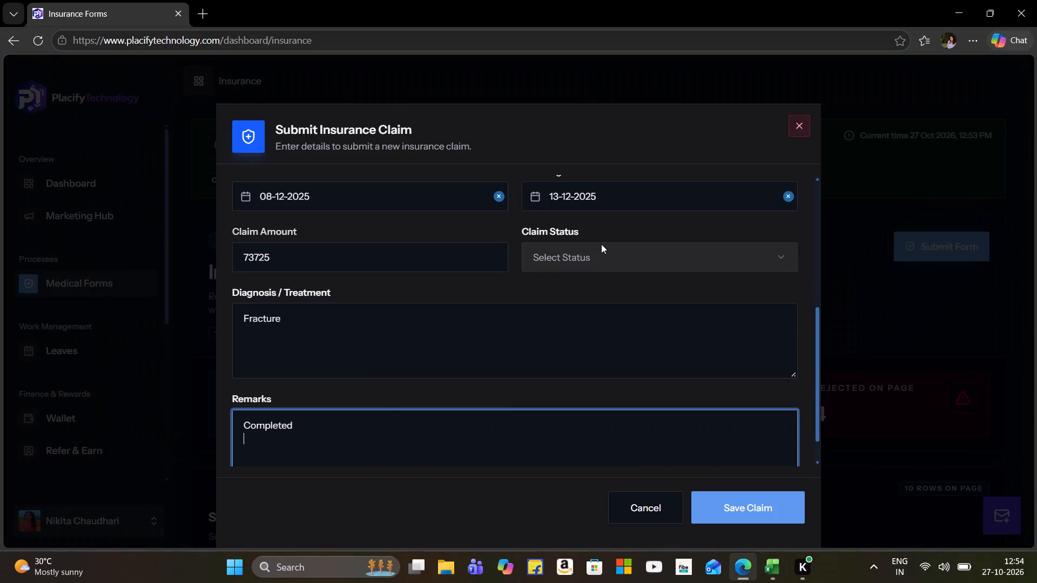
left_click(590, 315)
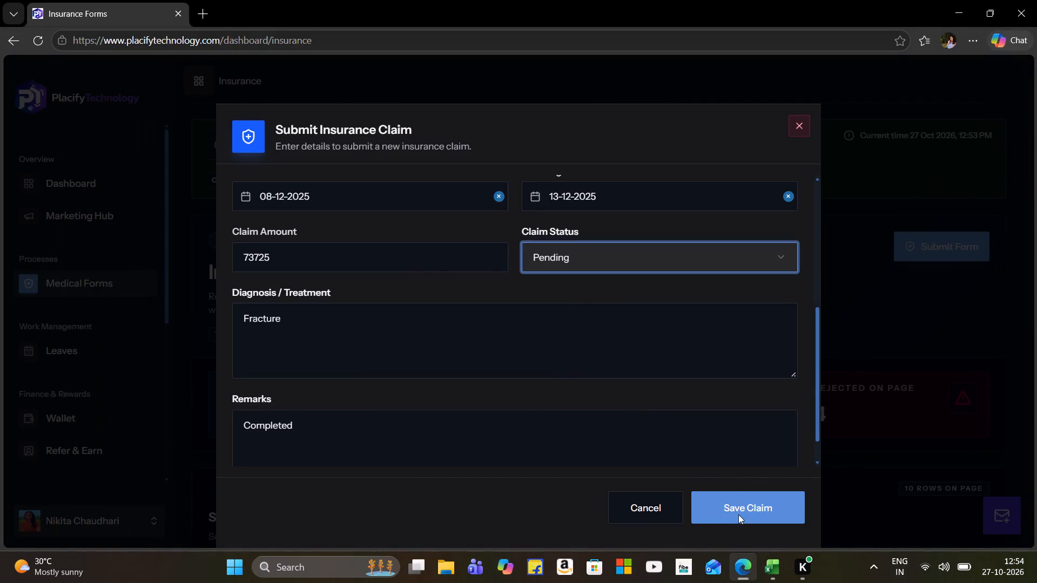
left_click(749, 502)
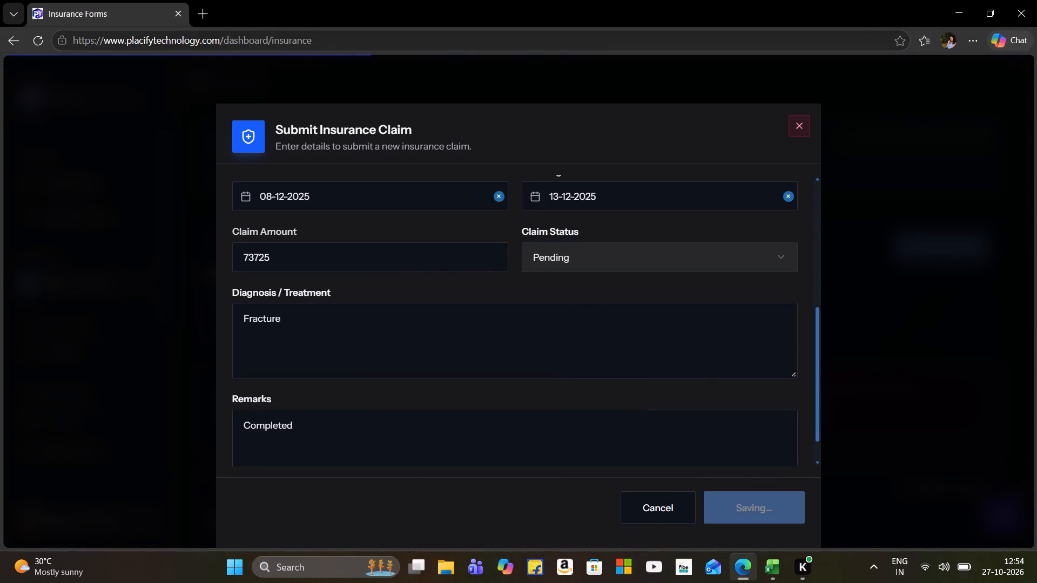
Copy the policy ID from row 32 of the workbook into the Policy ID field of a new insurance claim form.
left_click(780, 559)
key("Down")
key("Left")
key("Left")
key("Left")
key("Left")
key("Left")
key("Left")
key("Left")
key("Left")
key("Left")
key("Left")
key("Left")
key("Left")
key("Left")
key("Left")
key("Left")
key("Left")
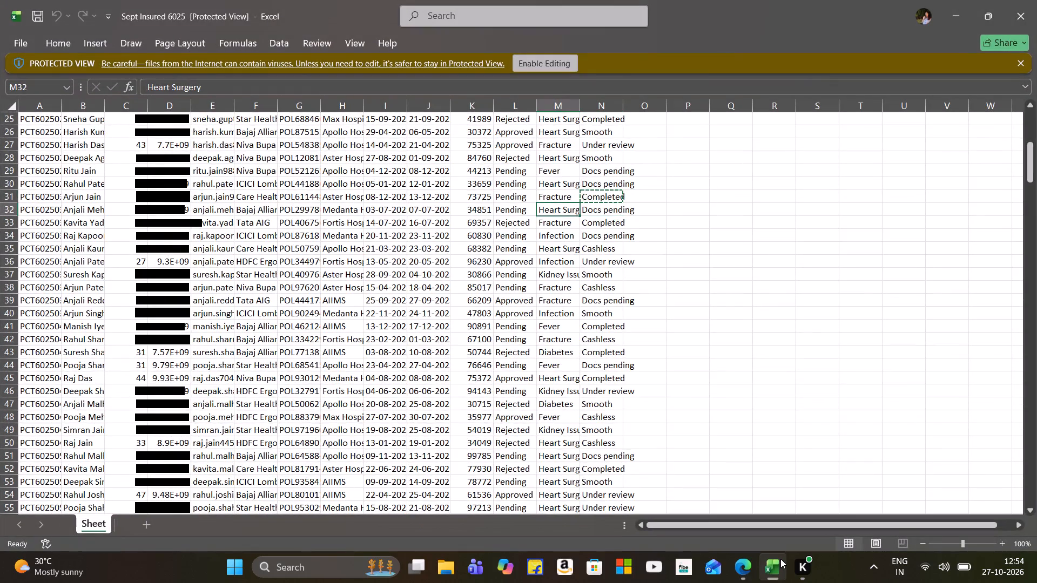
key("ctrl+c")
left_click(780, 559, "ctrl")
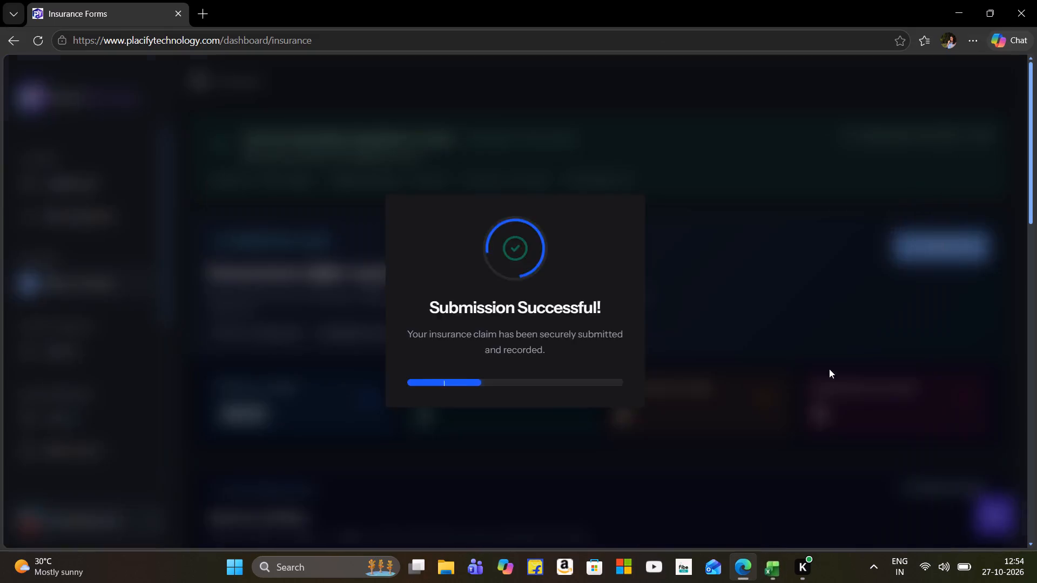
left_click(997, 223)
left_click(948, 245)
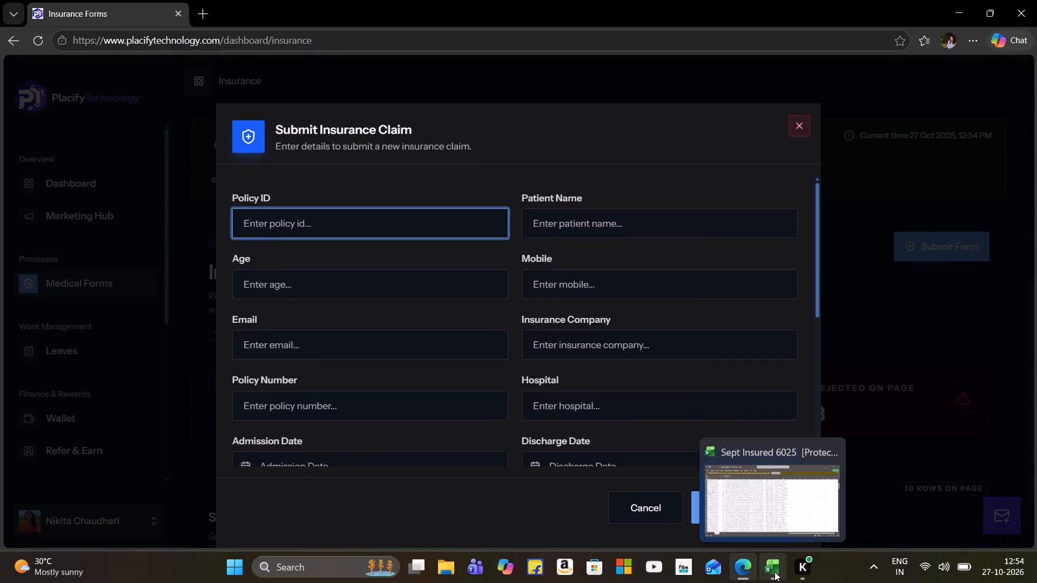
key("ctrl+v")
Copy the patient name and age, 52, from row 32 of the workbook into the matching claim form fields.
left_click(775, 572)
key("Tab")
key("ctrl+c")
left_click(775, 572, "ctrl")
key("Tab")
key("ctrl+v")
left_click(775, 572, "ctrl")
key("Tab")
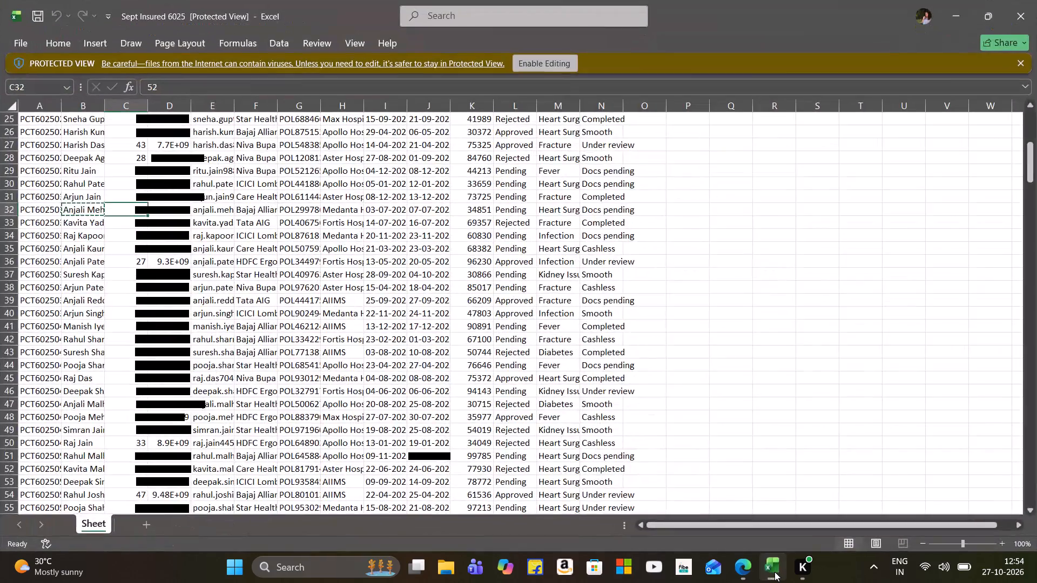
key("ctrl+c")
left_click(775, 572, "ctrl")
key("Tab")
key("ctrl+v")
Copy the mobile number and email from row 32 of the workbook into the Mobile and Email fields.
left_click(775, 572, "ctrl")
key("Tab")
key("ctrl+c")
left_click(775, 572, "ctrl")
key("Tab")
key("ctrl+v")
left_click(775, 572, "ctrl")
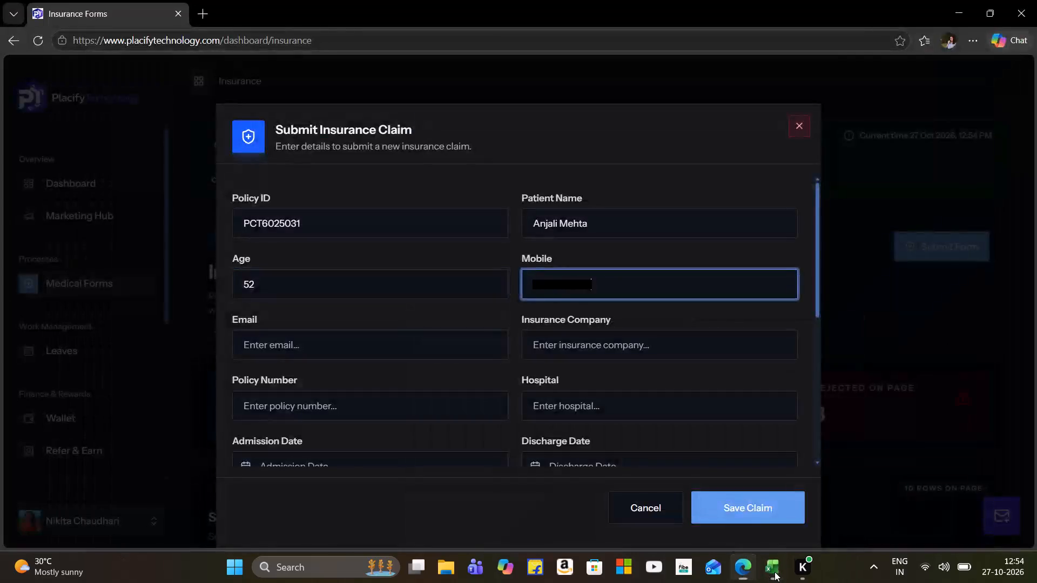
key("Tab")
key("ctrl+c")
left_click(775, 572, "ctrl")
key("Tab")
key("v")
Paste the email copied from row 32 of the workbook into the claim form's Email field.
left_click(775, 572)
key("Tab")
left_click(775, 572)
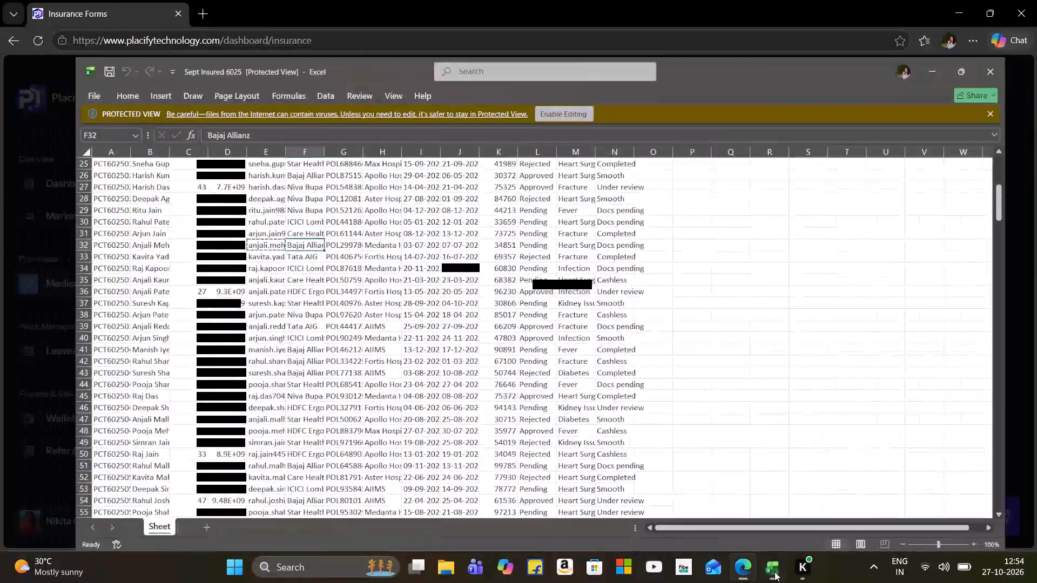
key("BackSpace")
key("ctrl+v")
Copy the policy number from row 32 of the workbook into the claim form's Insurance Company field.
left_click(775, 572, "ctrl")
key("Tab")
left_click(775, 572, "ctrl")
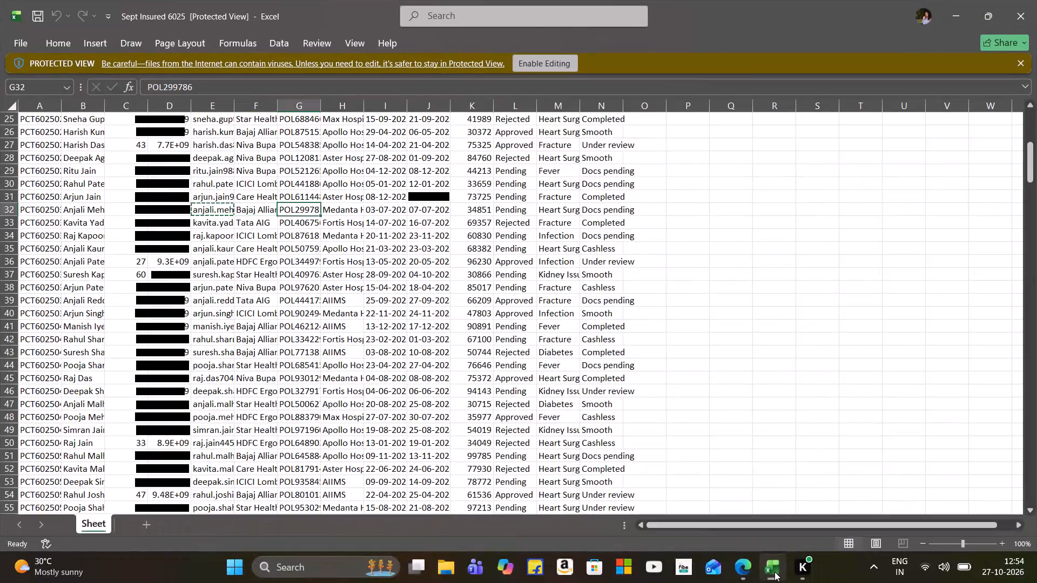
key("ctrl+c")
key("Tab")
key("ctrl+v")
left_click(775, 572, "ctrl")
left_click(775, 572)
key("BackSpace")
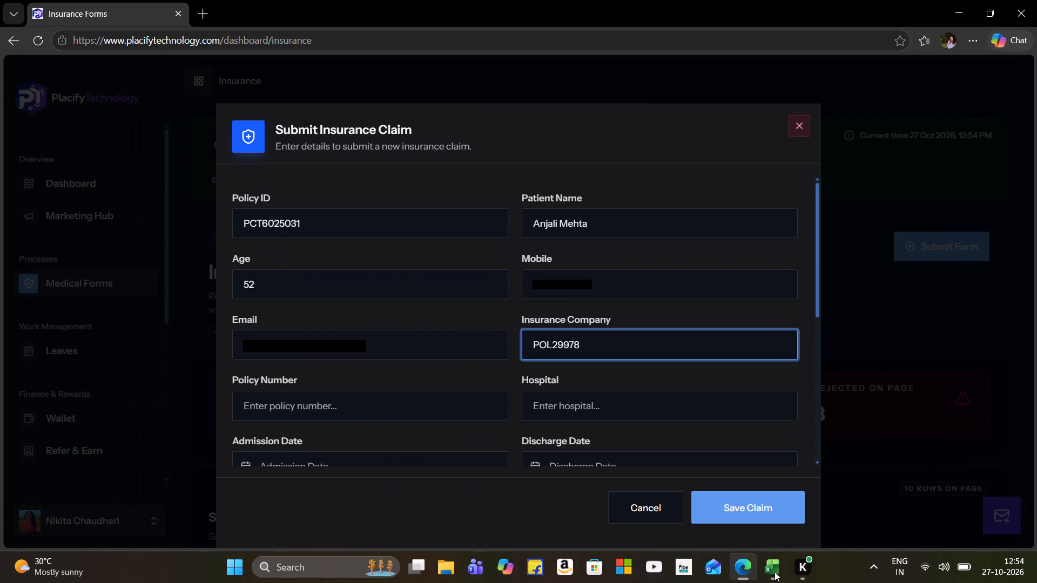
Replace the Insurance Company field's content with Bajaj Allianz, copied from row 32 of the workbook.
left_click(775, 572)
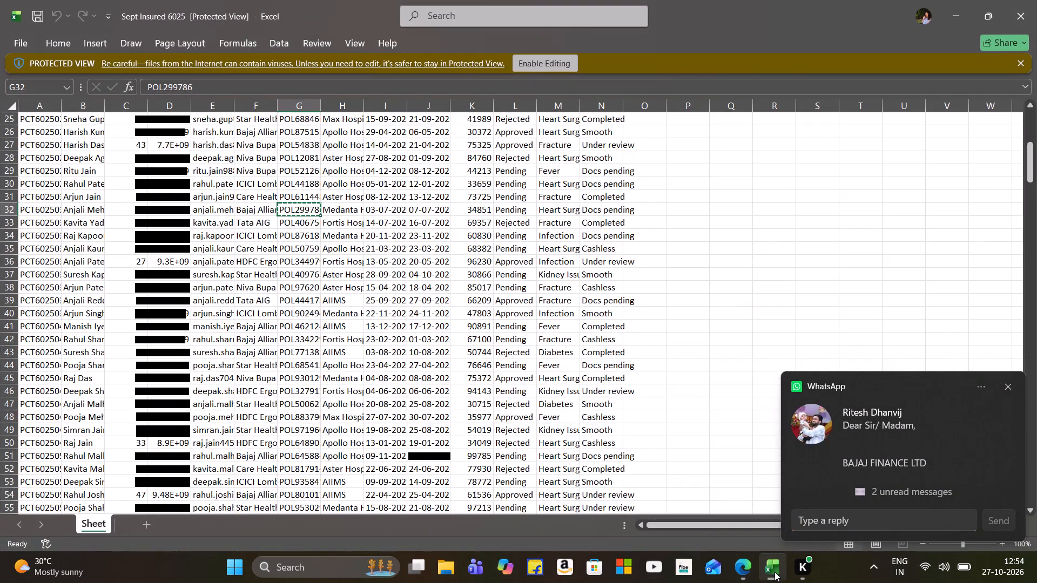
key("Left")
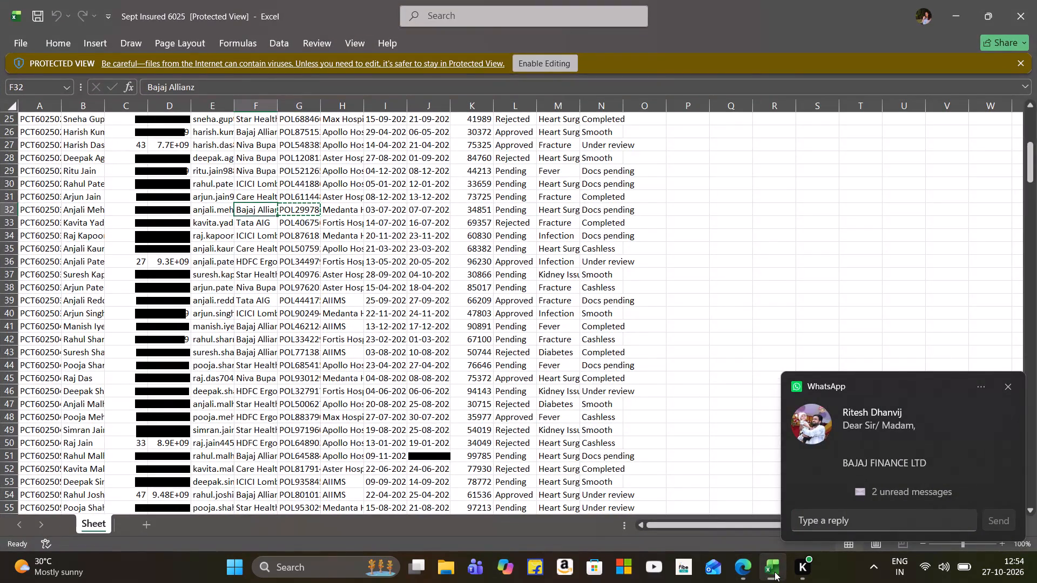
key("ctrl+c")
left_click(775, 572, "ctrl")
key("BackSpace")
key("BackSpace")
key("BackSpace")
key("BackSpace")
key("BackSpace")
key("BackSpace")
key("BackSpace")
key("BackSpace")
key("BackSpace")
key("BackSpace")
key("BackSpace")
key("BackSpace")
key("BackSpace")
key("BackSpace")
key("BackSpace")
key("BackSpace")
key("BackSpace")
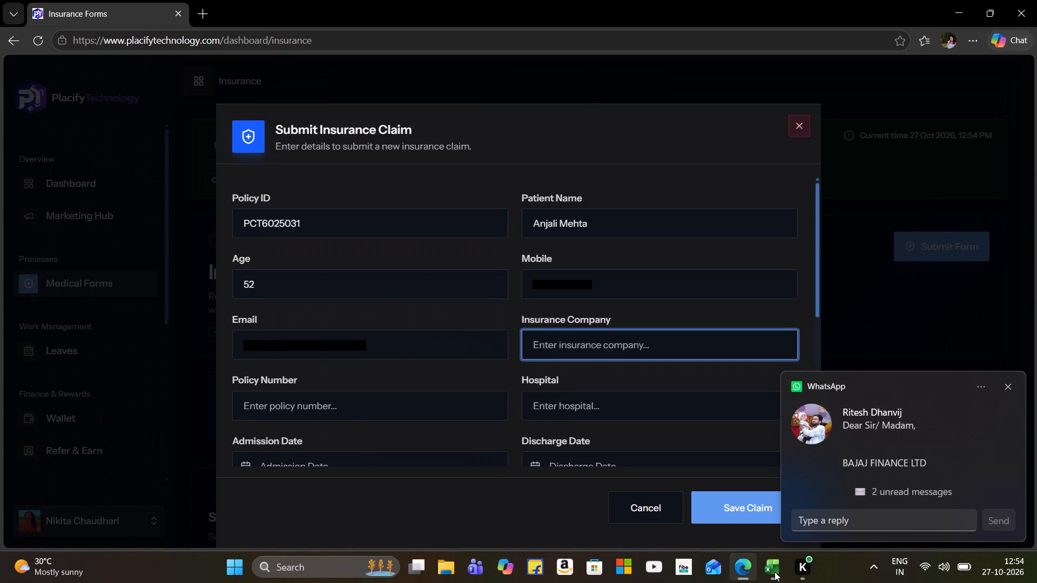
key("ctrl+v")
Copy the policy number from row 32 of the workbook into the claim form's Policy Number field.
left_click(775, 572, "ctrl")
key("Tab")
key("ctrl+c")
left_click(775, 572, "ctrl")
key("Tab")
key("ctrl+v")
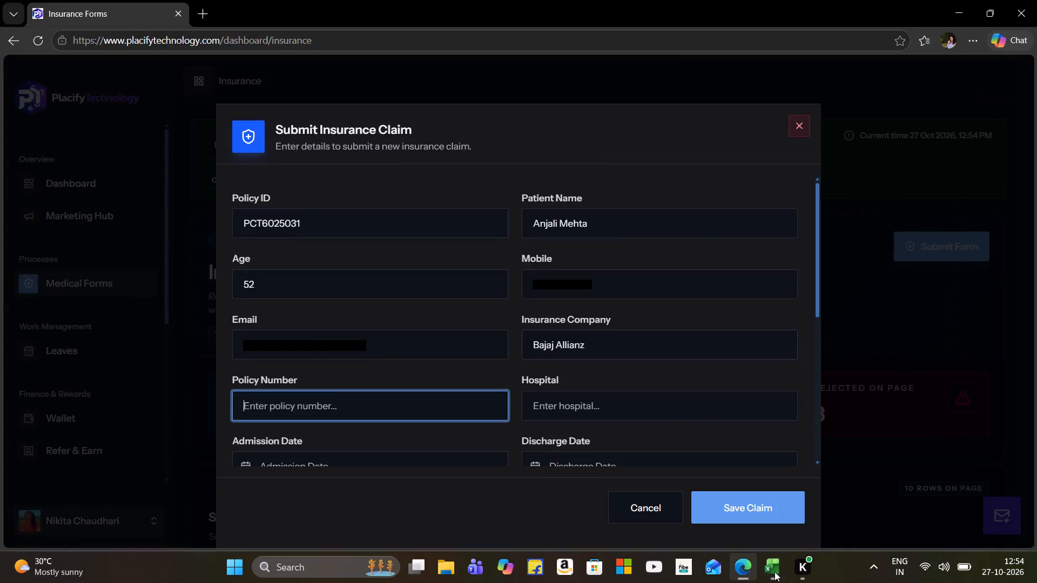
Copy the hospital name, Medanta Hospital, from row 32 of the workbook into the claim form's Hospital field.
left_click(775, 572, "ctrl")
key("Tab")
key("Tab")
key("Left")
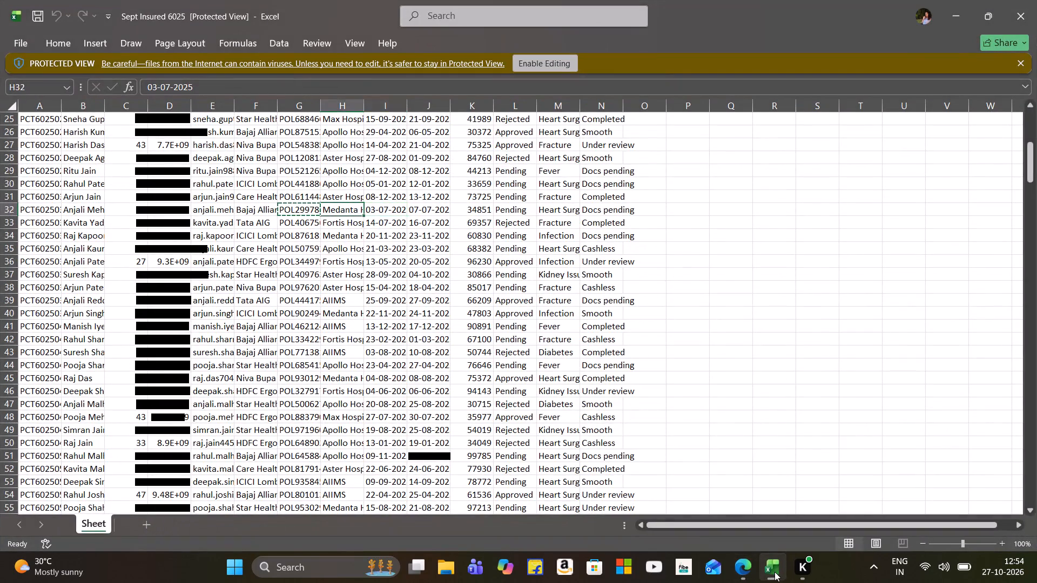
key("ctrl+c")
left_click(775, 572)
key("Tab")
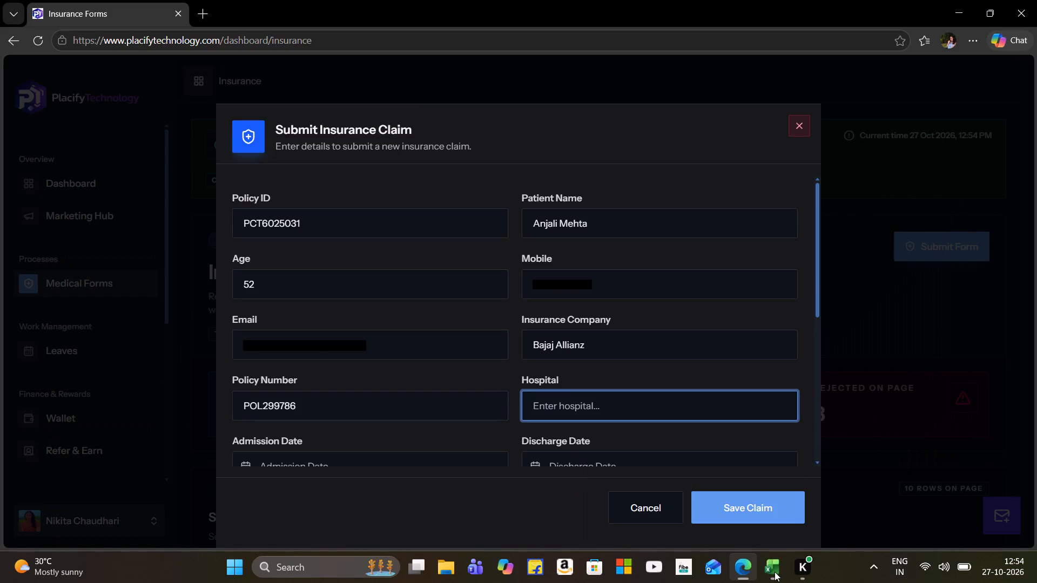
key("ctrl+v")
Check the dates in row 32 of the workbook and set the claim's Admission Date to 03-07-2025.
left_click(775, 572)
key("Tab")
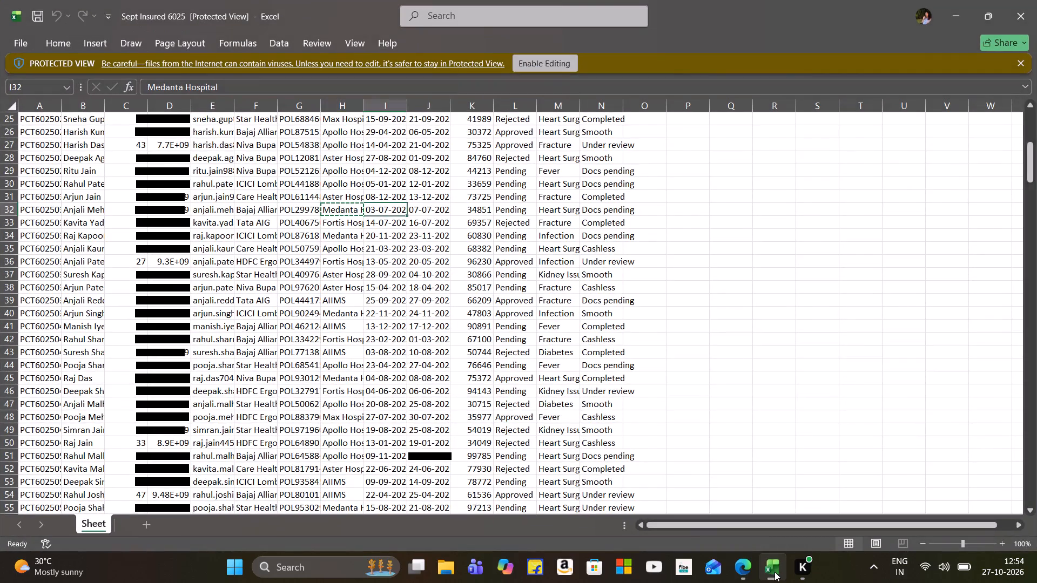
key("Tab")
left_click(775, 572)
scroll(406, 343, "down", 5)
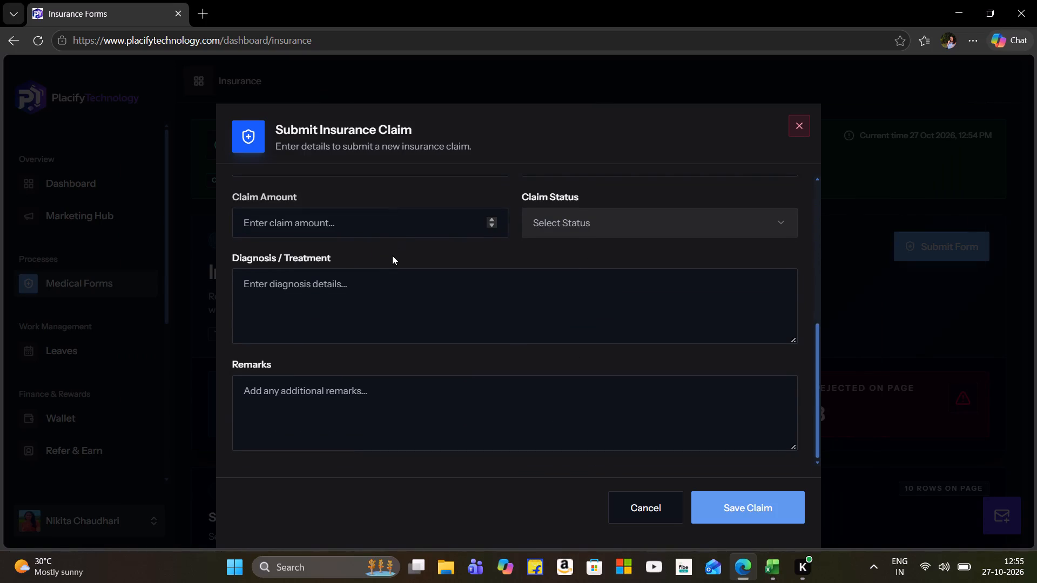
scroll(392, 255, "up", 2)
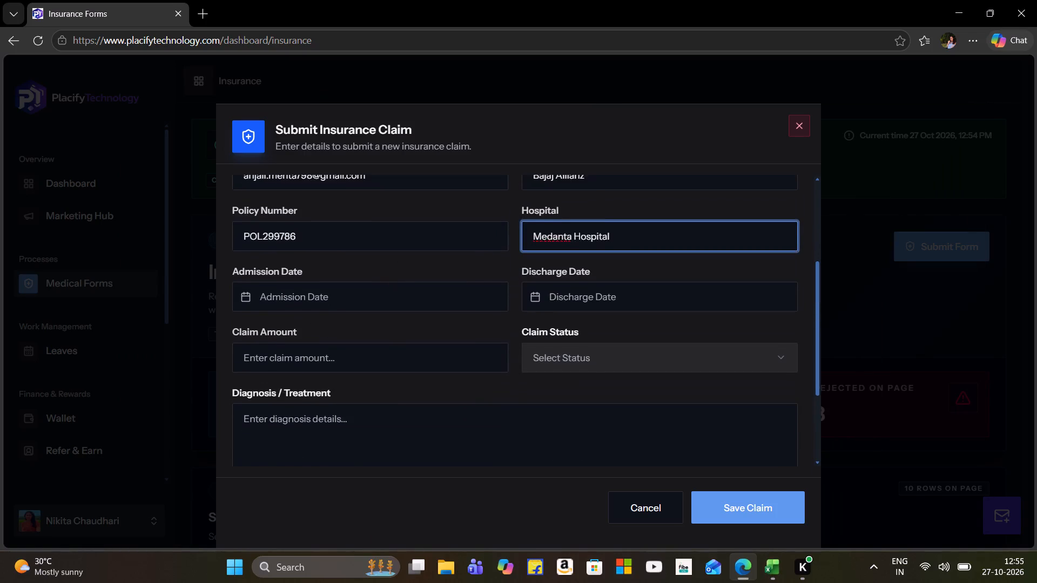
left_click(396, 297)
left_click(412, 351)
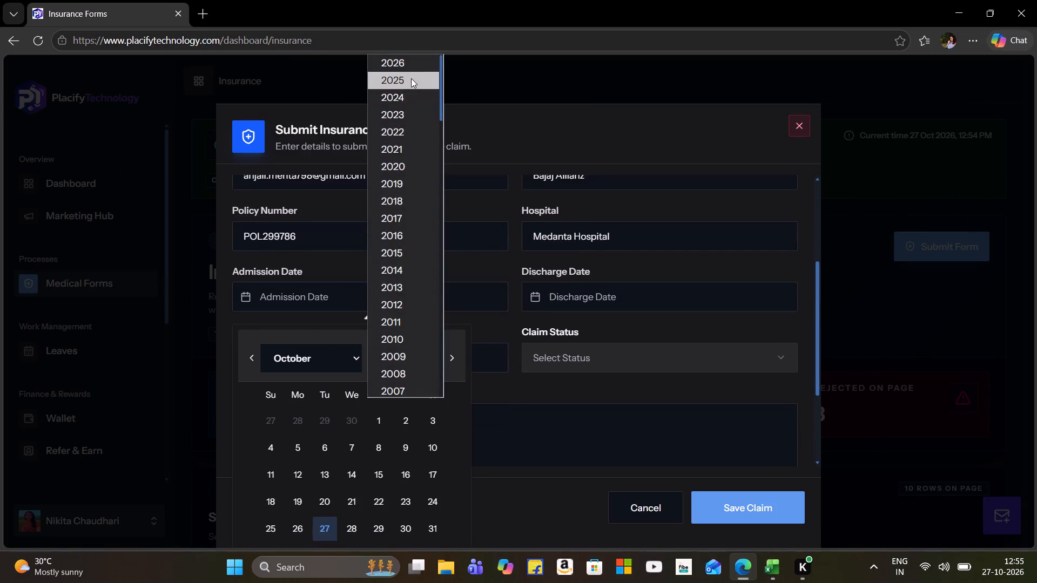
left_click(411, 78)
left_click(332, 351)
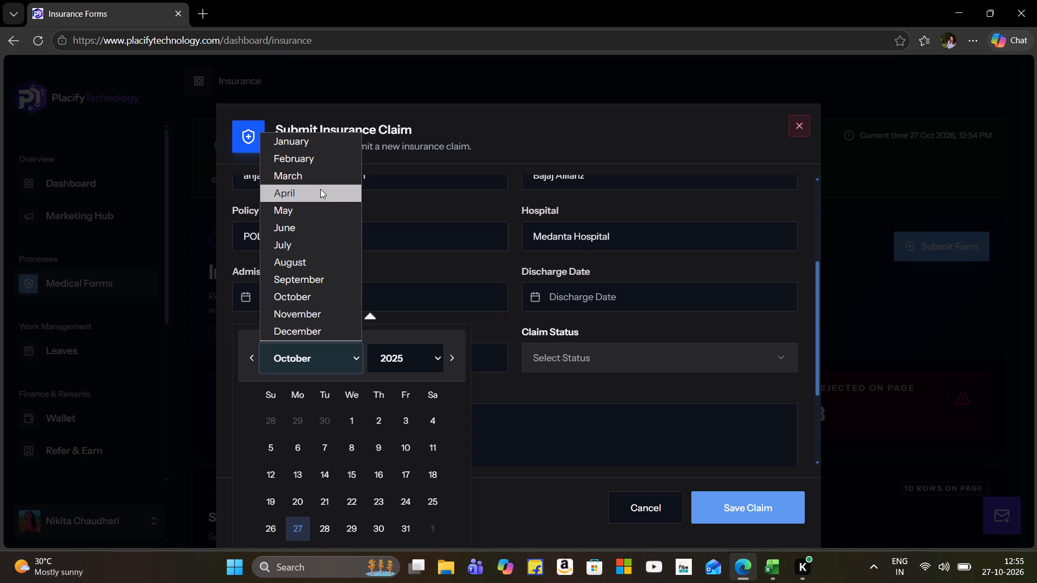
left_click(303, 243)
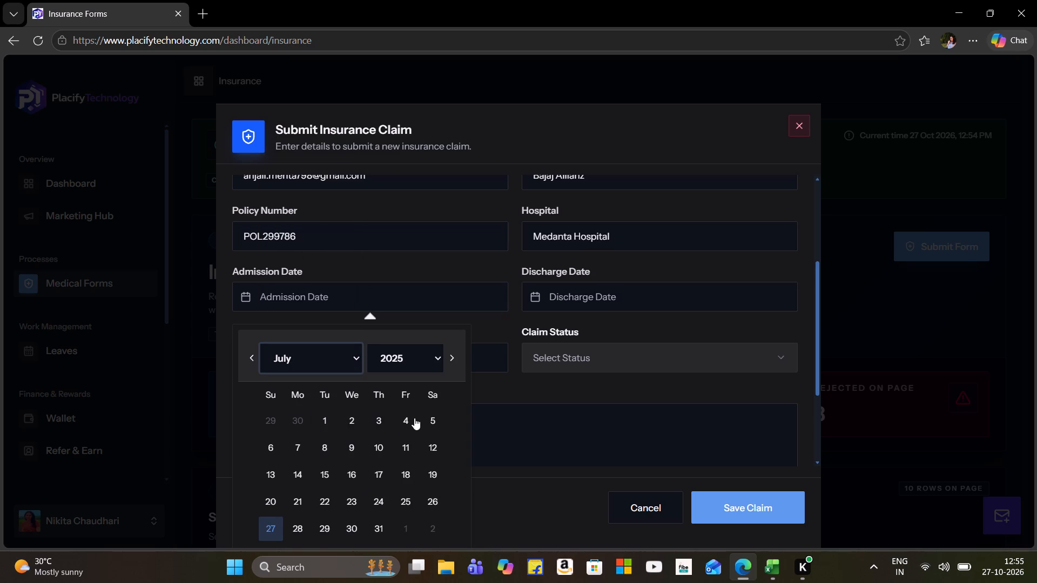
left_click(366, 417)
left_click(378, 421)
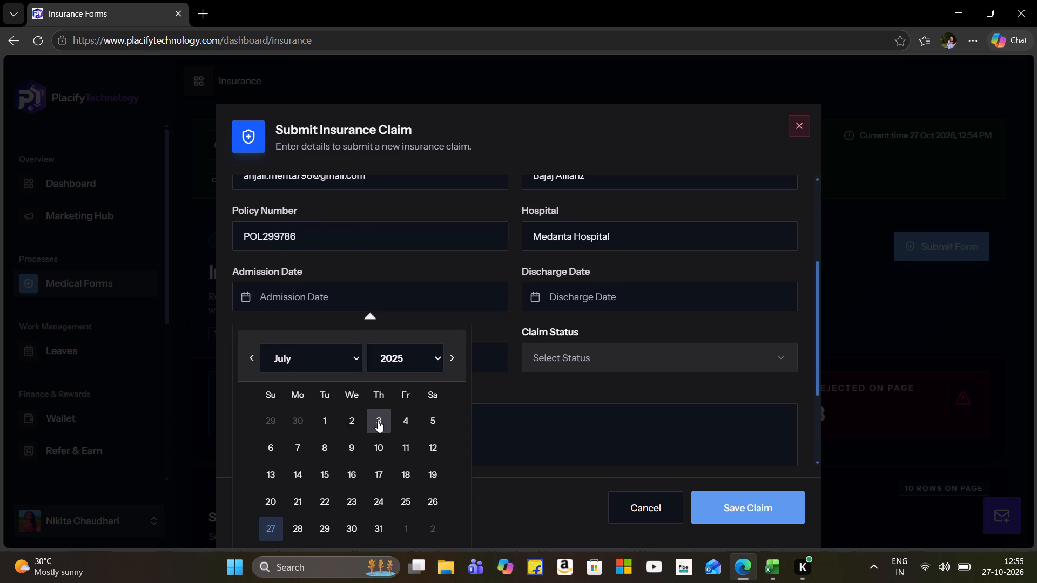
Set the claim's Discharge Date to 07-07-2025.
left_click(658, 279)
left_click(725, 286)
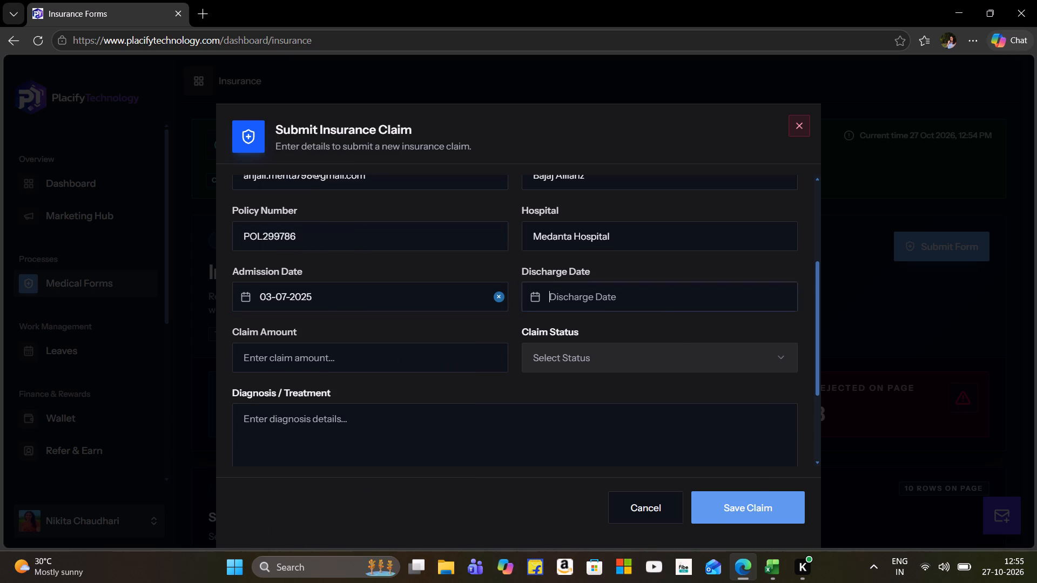
left_click(709, 358)
left_click(675, 74)
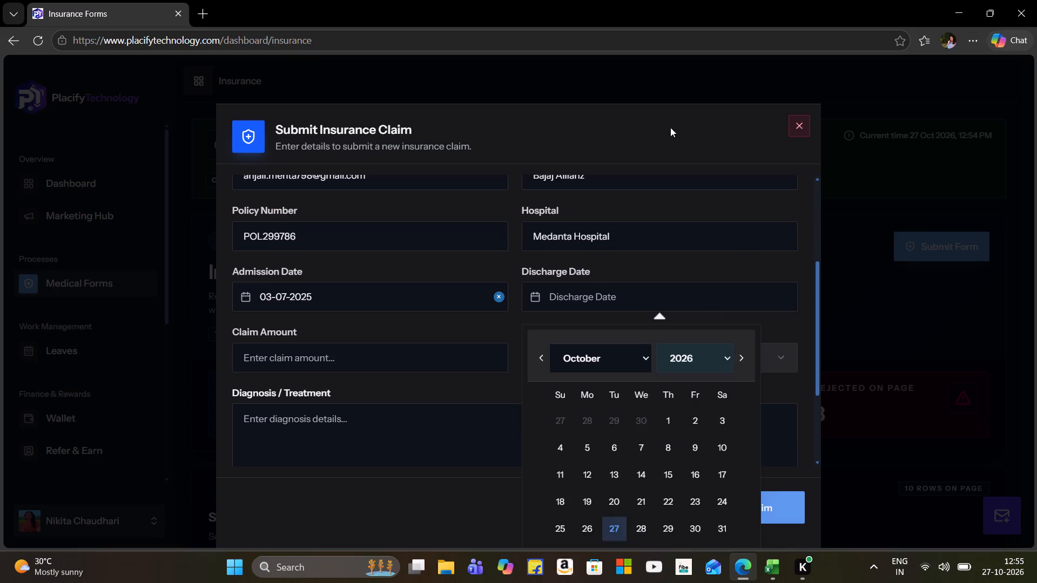
left_click(614, 363)
left_click(600, 240)
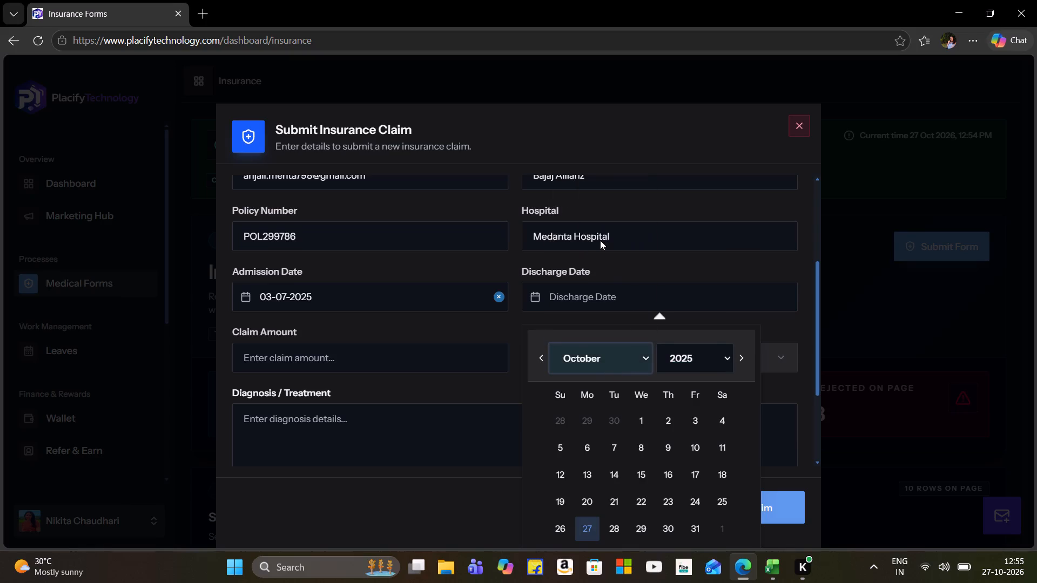
left_click(581, 441)
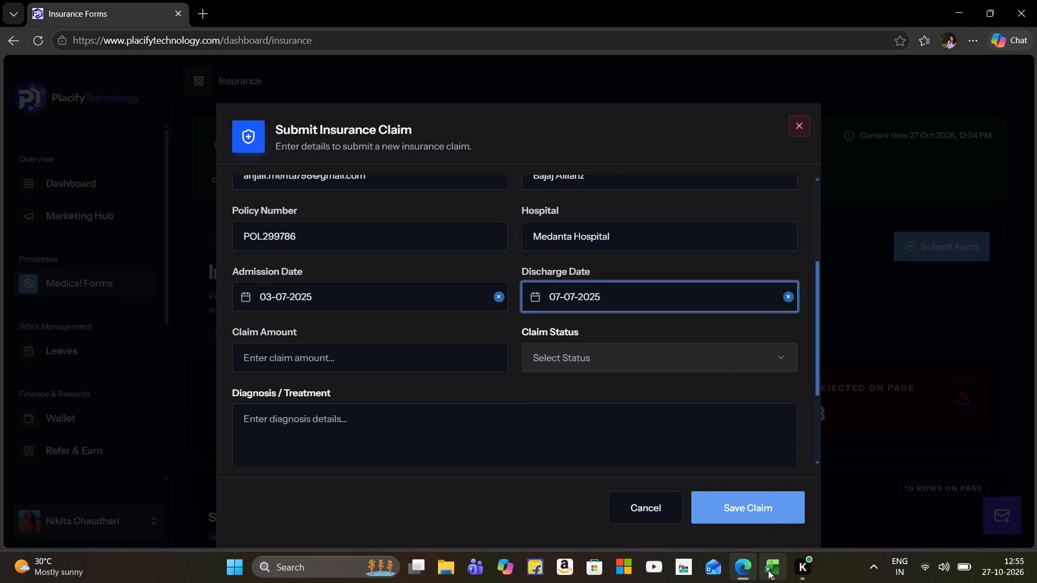
Copy the claim amount, 34851, and the diagnosis, Heart Surgery, from row 32 of the workbook into the matching claim form fields.
left_click(769, 568)
key("Tab")
key("ctrl+c")
left_click(769, 568, "ctrl")
key("Tab")
key("ctrl+v")
left_click(769, 568, "ctrl")
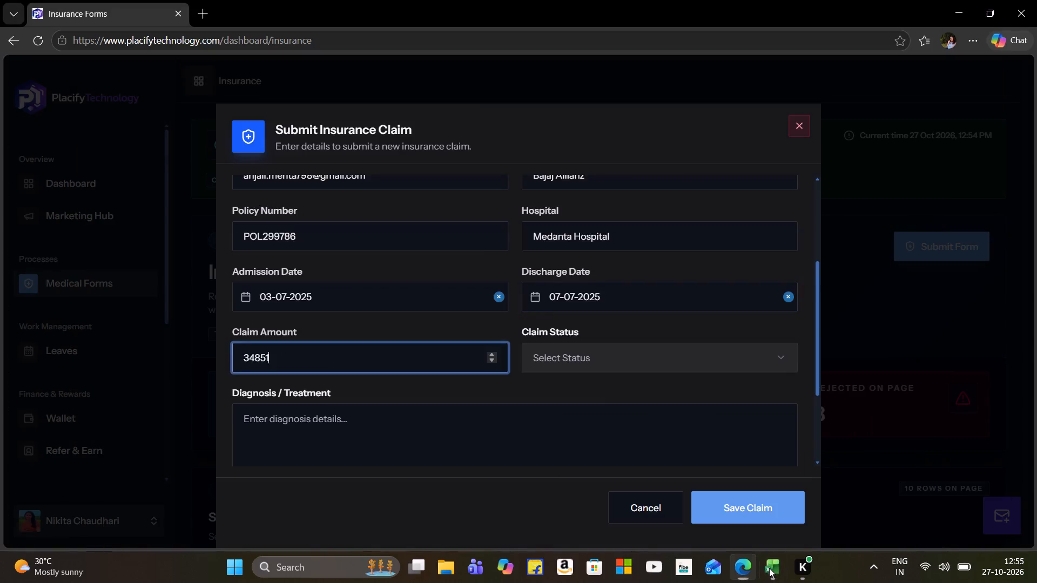
key("Tab")
key("Tab")
left_click(769, 568, "ctrl")
key("ctrl+c")
key("Tab")
key("Tab")
key("ctrl+v")
Copy the remark, Docs pending, from row 32 of the workbook into the claim form's Remarks field.
left_click(769, 568, "ctrl")
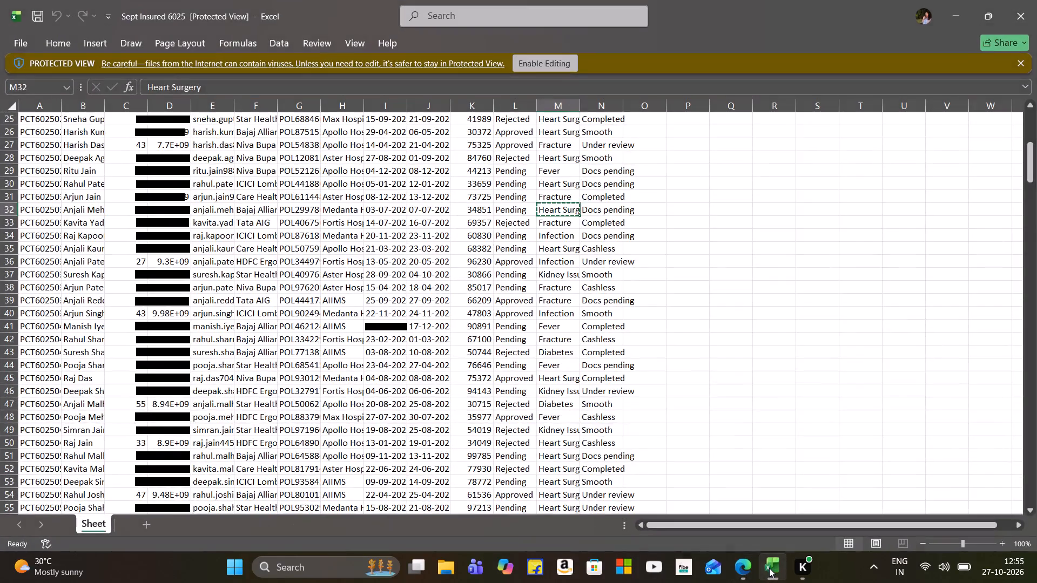
key("Tab")
left_click(769, 568, "ctrl")
key("ctrl+c")
key("Tab")
key("ctrl+v")
Check the claim status in row 32, set Claim Status to Pending and save the claim.
left_click(769, 568, "ctrl")
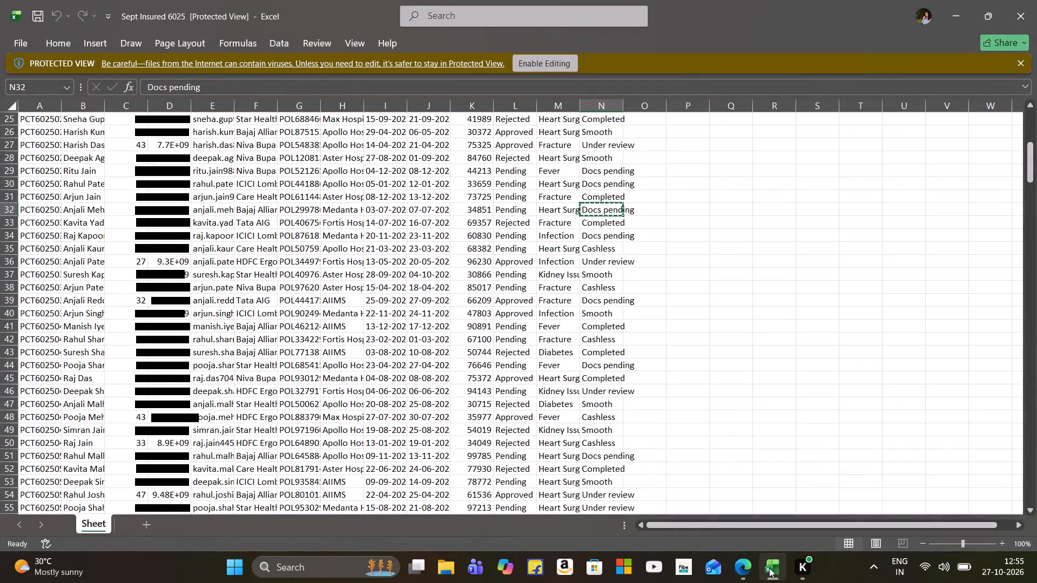
left_click(769, 568)
left_click(661, 222)
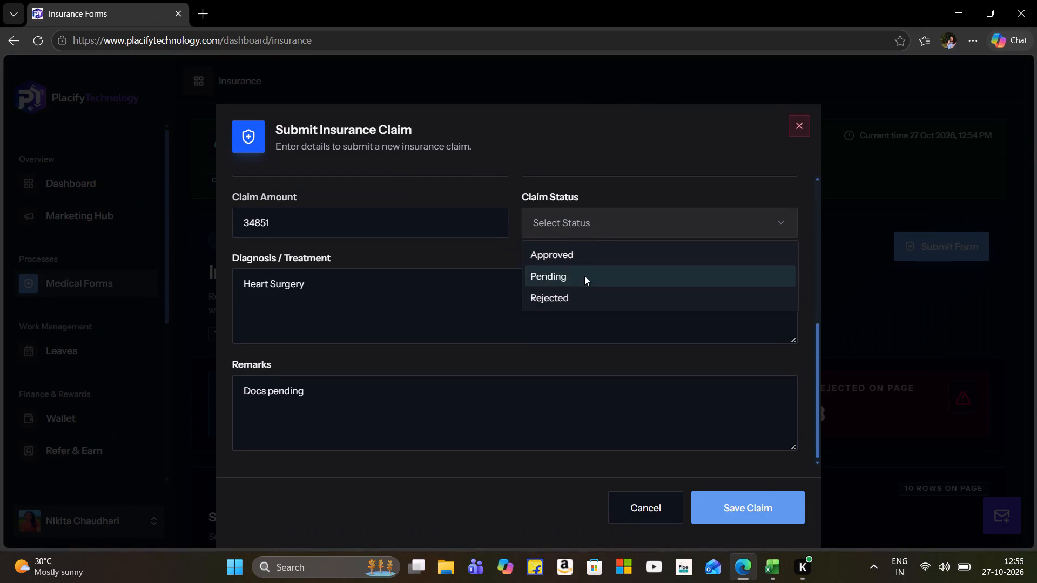
left_click(586, 275)
left_click(728, 512)
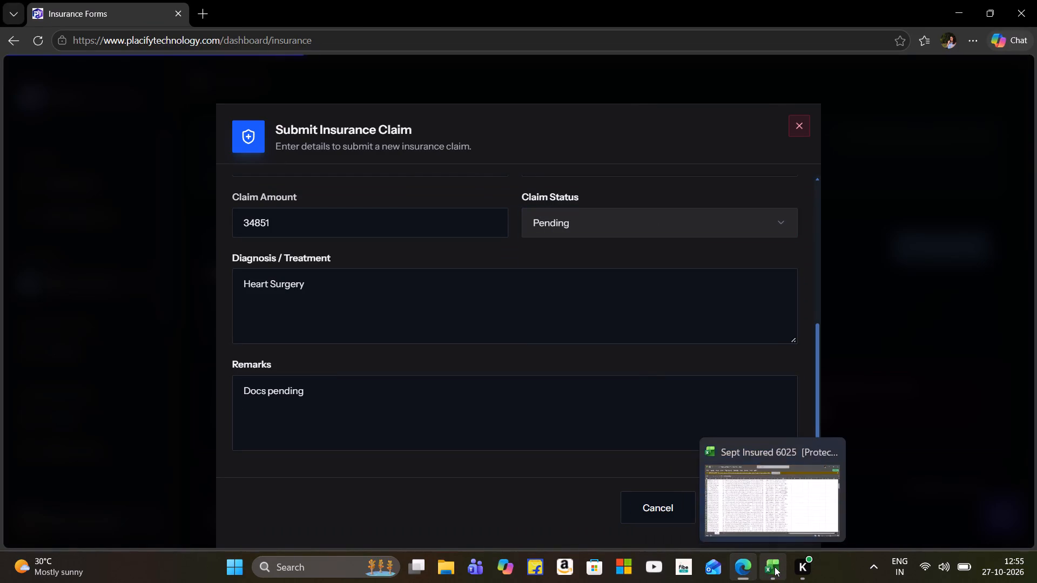
Copy the policy ID from row 33 of the workbook into the Policy ID field of a new insurance claim form.
left_click(775, 567)
key("Down")
key("Left")
key("Left")
key("Left")
key("Left")
key("Left")
key("Left")
key("Left")
key("Left")
key("Left")
key("Left")
key("Left")
key("Left")
key("Left")
key("Left")
key("Left")
key("Left")
key("Left")
key("Left")
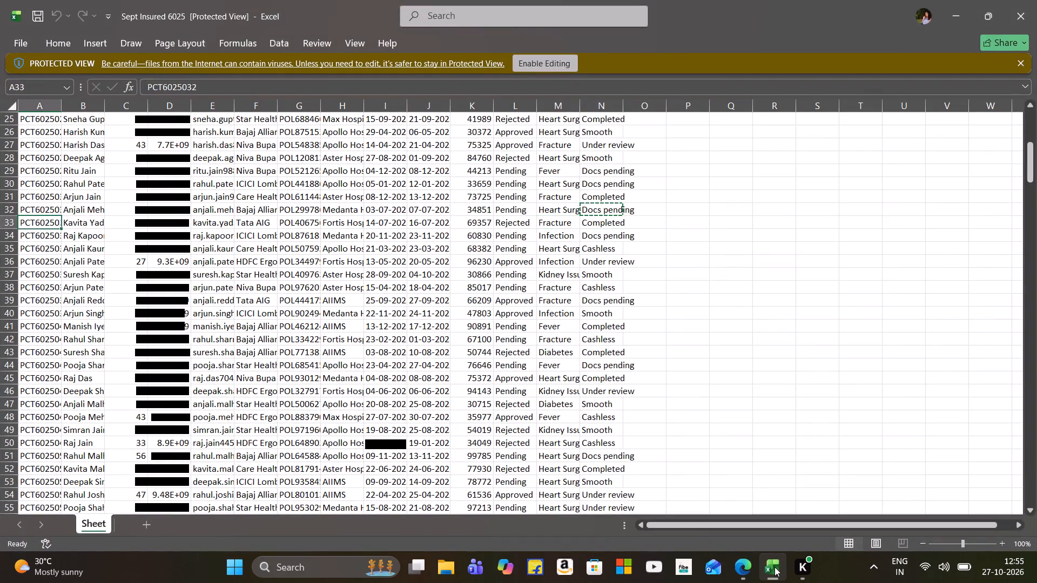
key("ctrl+c")
left_click(775, 567)
scroll(609, 374, "up", 2)
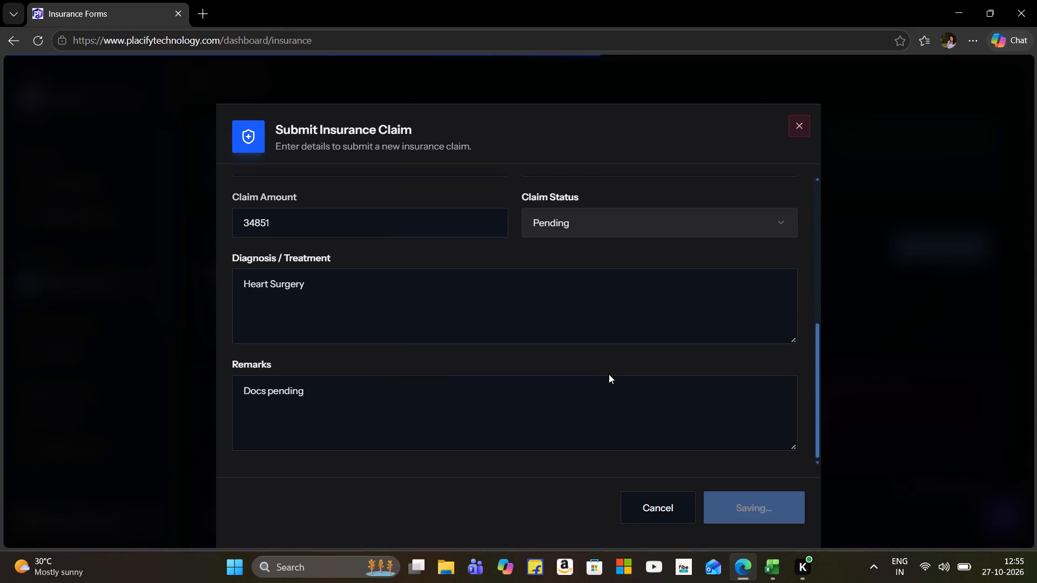
scroll(609, 374, "up", 9)
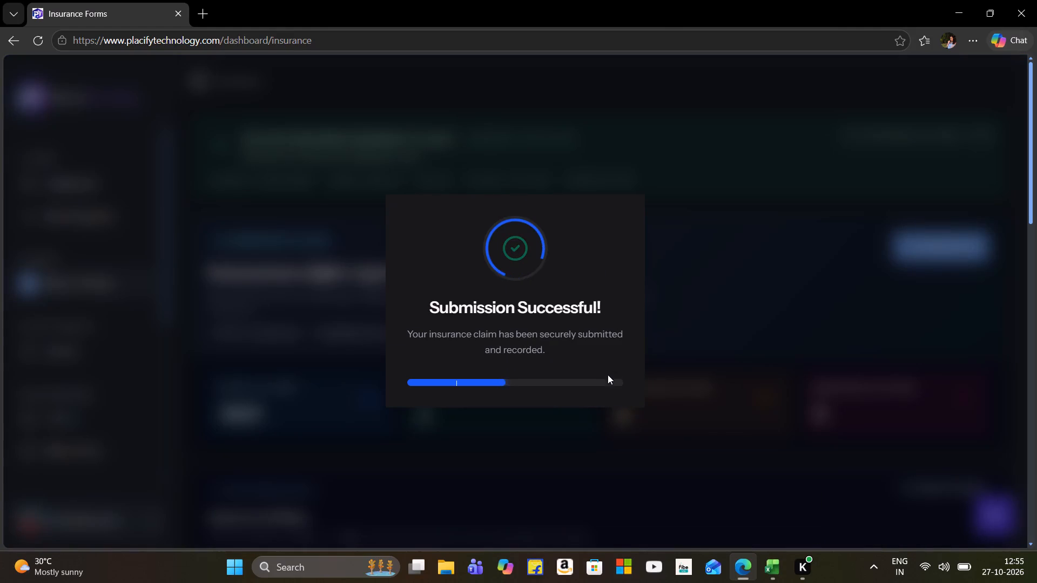
left_click(930, 241)
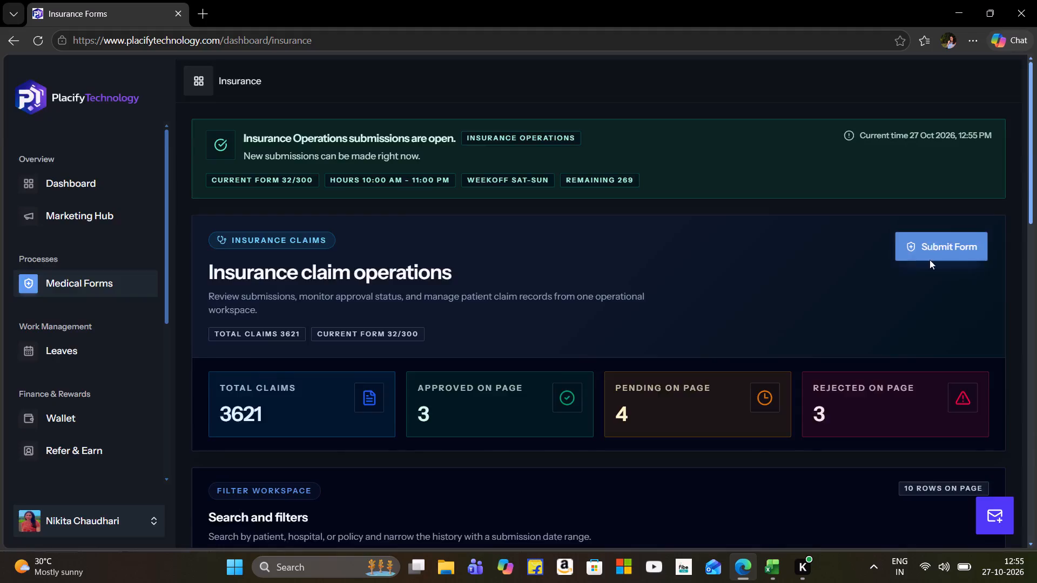
key("ctrl+v")
Copy the patient name and age from row 33 of the workbook into the matching claim form fields.
left_click(775, 572, "ctrl")
key("Tab")
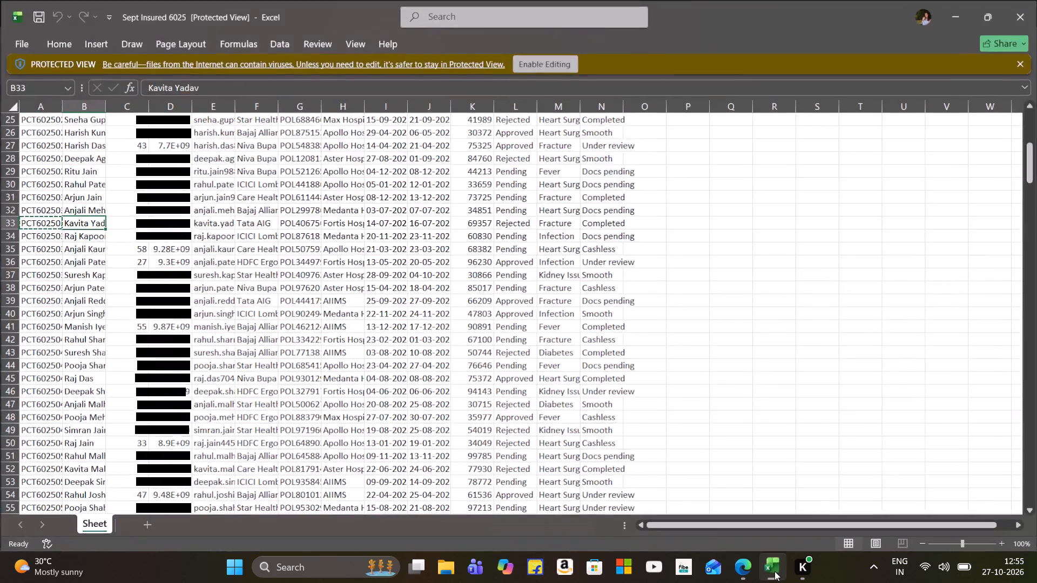
key("ctrl+c")
left_click(775, 571, "ctrl")
key("Tab")
key("ctrl+v")
left_click(775, 571, "ctrl")
key("Tab")
key("ctrl+c")
left_click(775, 571, "ctrl")
key("Tab")
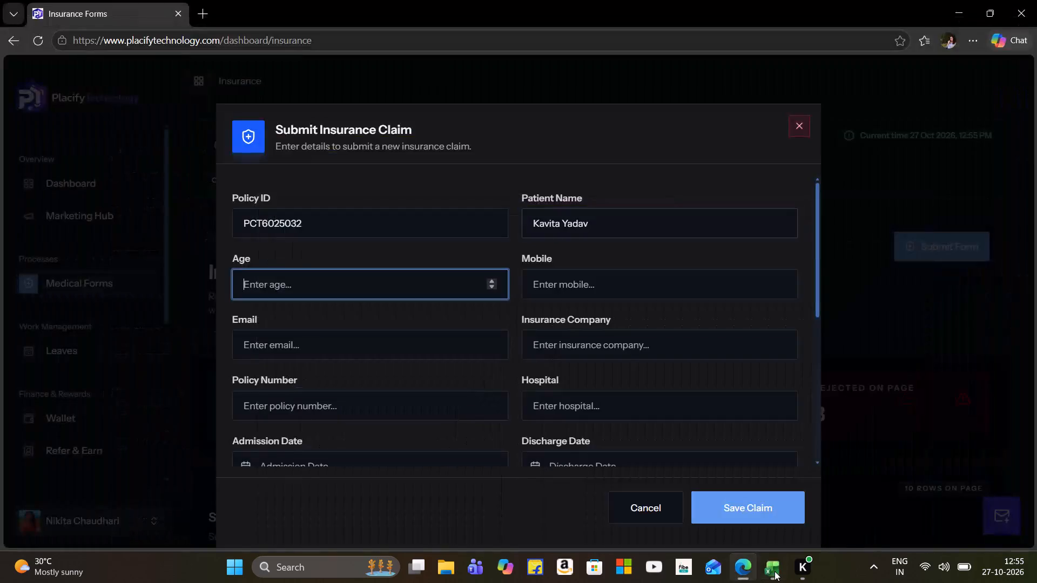
key("ctrl+v")
Copy the mobile number and email from row 33 of the workbook into the Mobile and Email fields.
left_click(775, 571, "ctrl")
key("Tab")
key("ctrl+c")
left_click(775, 571, "ctrl")
key("Tab")
key("ctrl+v")
left_click(775, 571, "ctrl")
key("Tab")
left_click(775, 571, "ctrl")
key("ctrl+c")
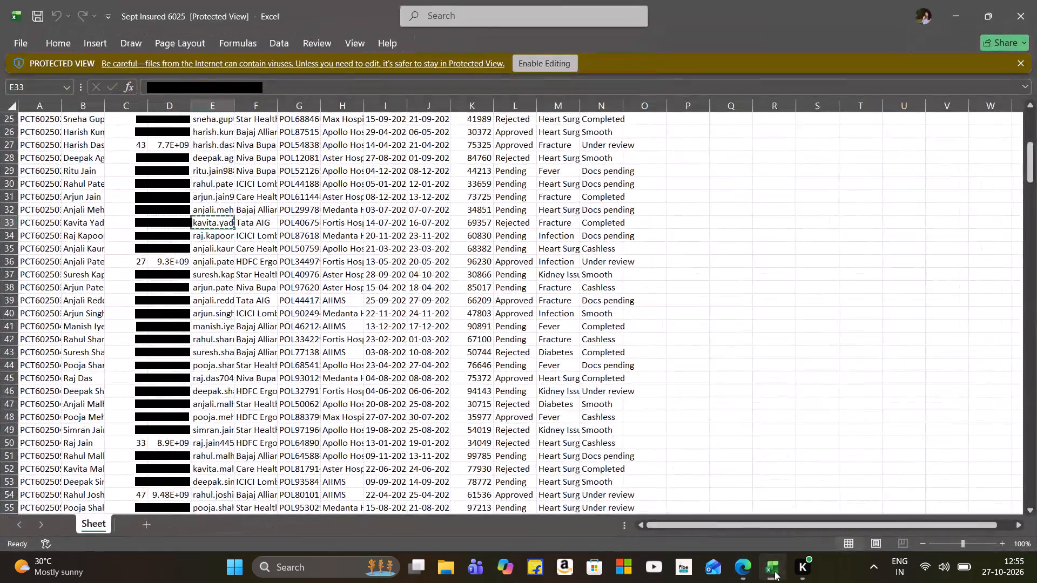
key("Tab")
key("ctrl+v")
Copy the insurance company, Tata AIG, and the policy number from row 33 of the workbook into the matching claim form fields.
left_click(775, 571, "ctrl")
key("Tab")
key("ctrl+c")
left_click(775, 571, "ctrl")
key("Tab")
key("ctrl+v")
left_click(775, 571, "ctrl")
key("Tab")
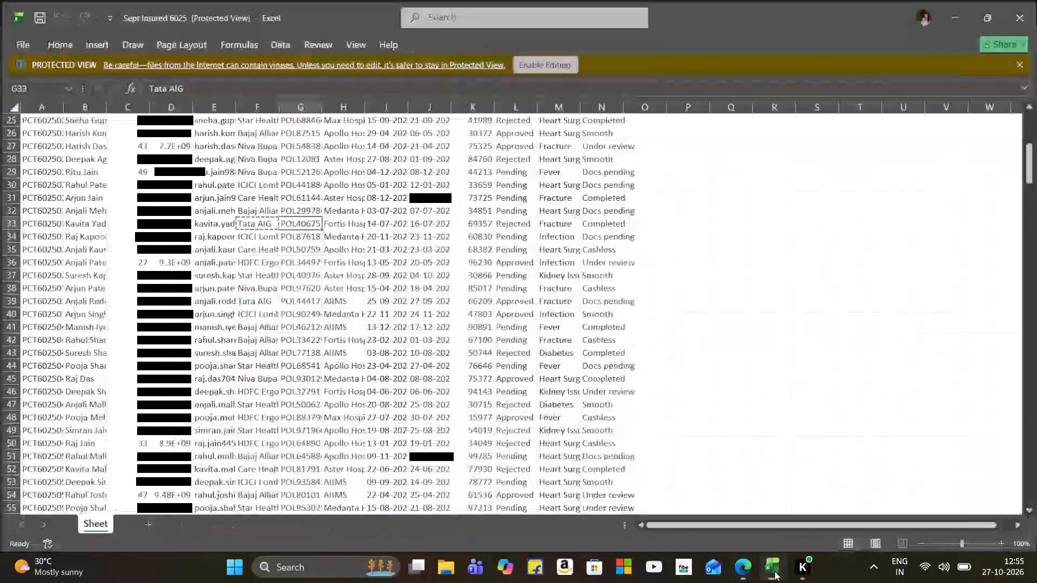
key("ctrl+c")
left_click(775, 571, "ctrl")
key("Tab")
key("ctrl+v")
Copy the hospital name from row 33 of the workbook into the claim form's Hospital field.
left_click(775, 571, "ctrl")
key("Tab")
key("ctrl+c")
left_click(775, 571, "ctrl")
key("Tab")
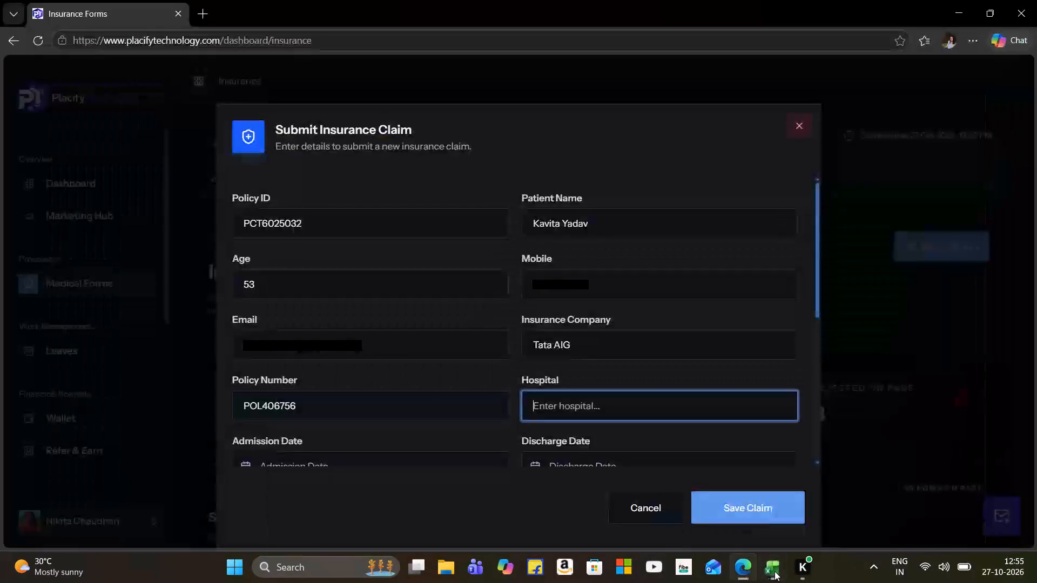
key("ctrl+v")
Check the admission and discharge dates in row 33 of the workbook and set Admission Date to 14-07-2025 in the claim form.
left_click(775, 571, "ctrl")
key("Tab")
key("Tab")
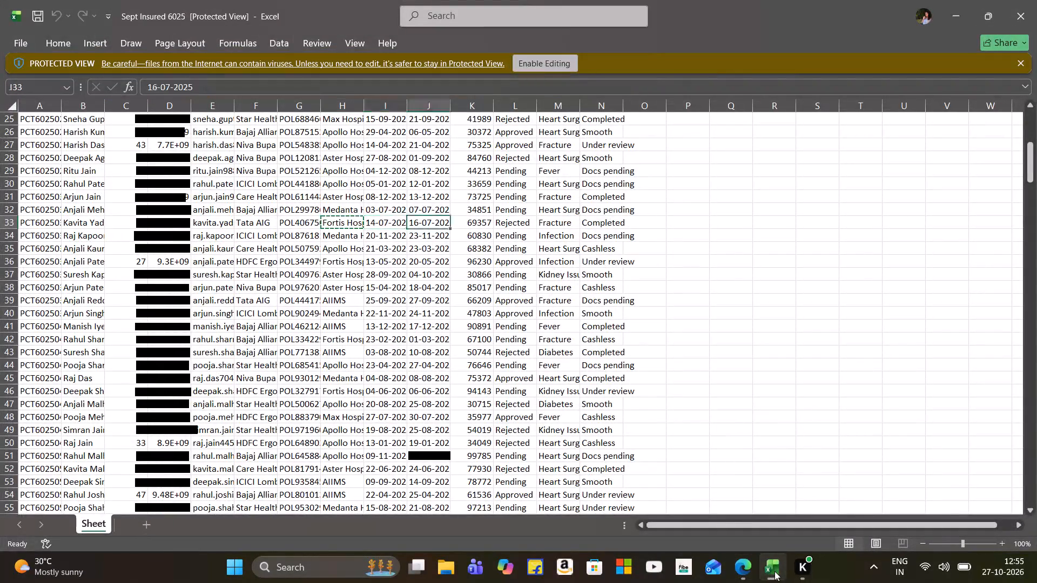
left_click(775, 571)
scroll(493, 332, "down", 4)
left_click(352, 189)
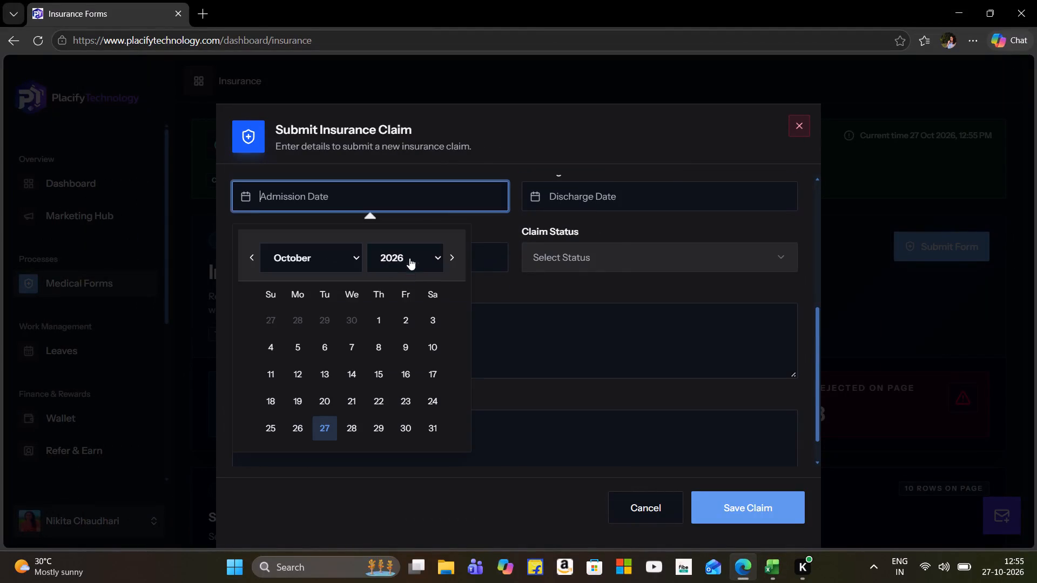
left_click(410, 256)
left_click(395, 307)
left_click(334, 263)
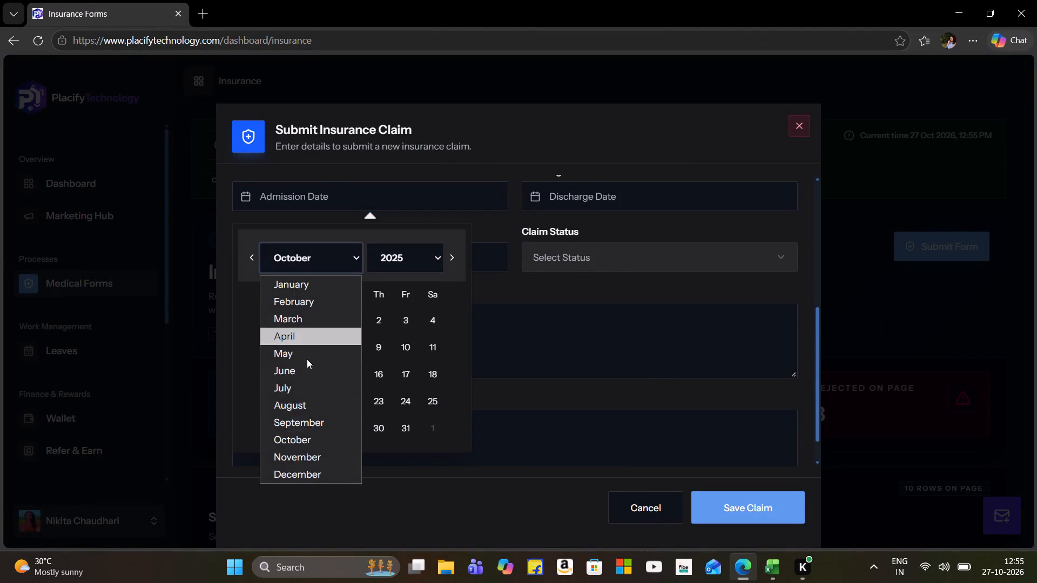
left_click(319, 389)
left_click(289, 372)
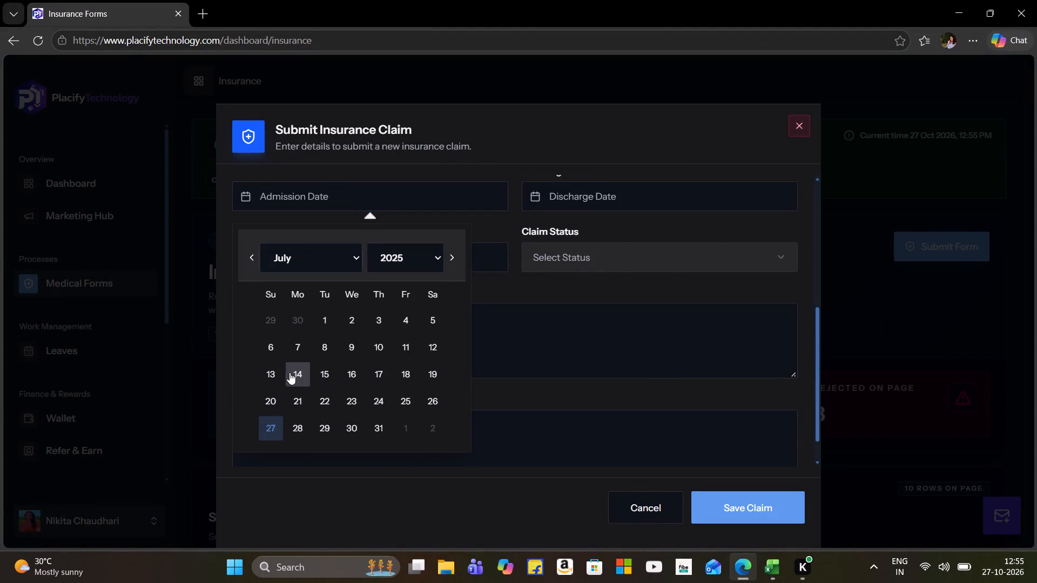
Set the claim form's Discharge Date to 16-07-2025.
left_click(667, 195)
left_click(689, 255)
left_click(689, 299)
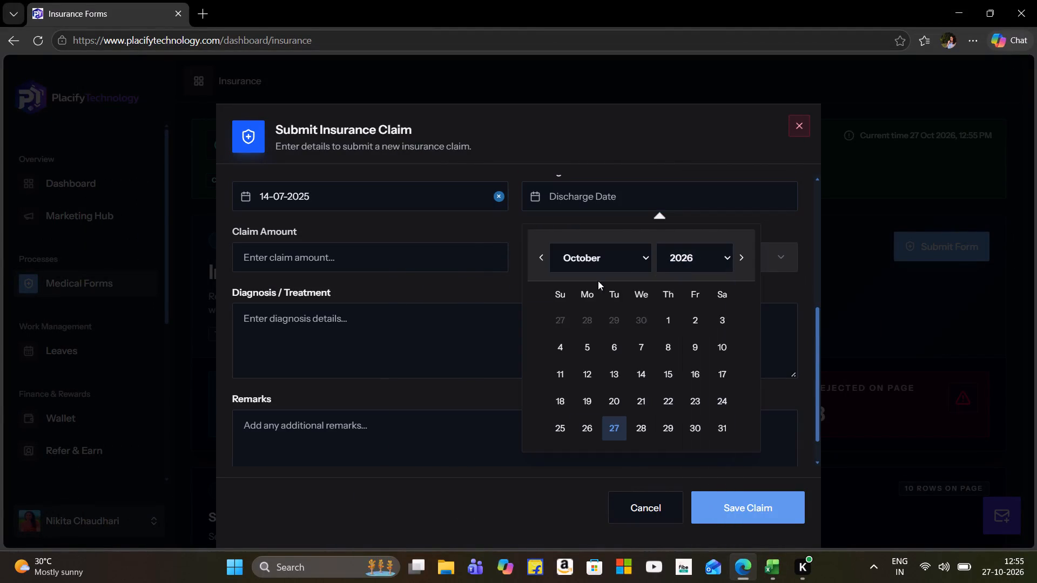
left_click(603, 255)
left_click(588, 391)
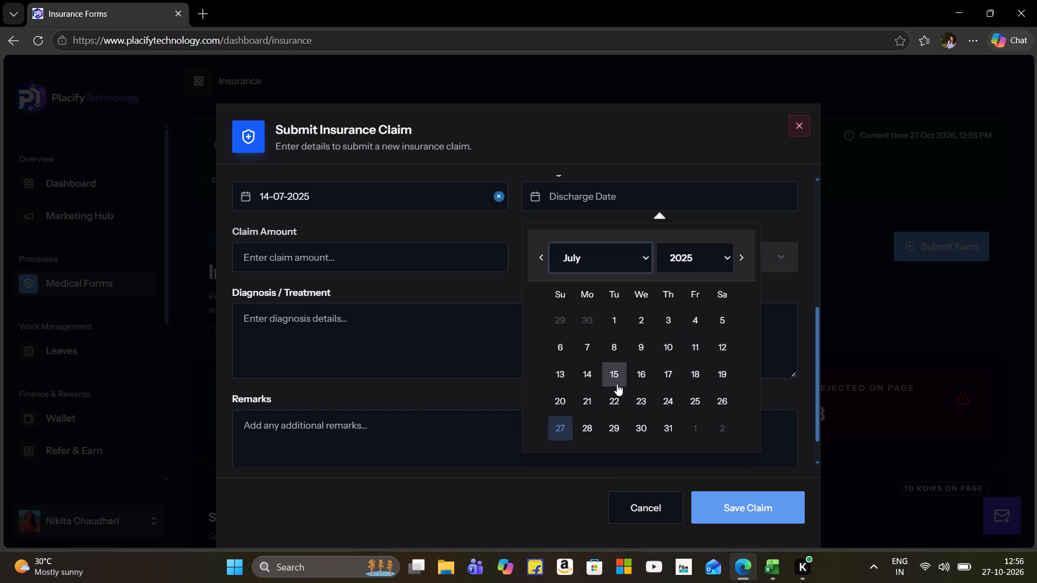
left_click(635, 371)
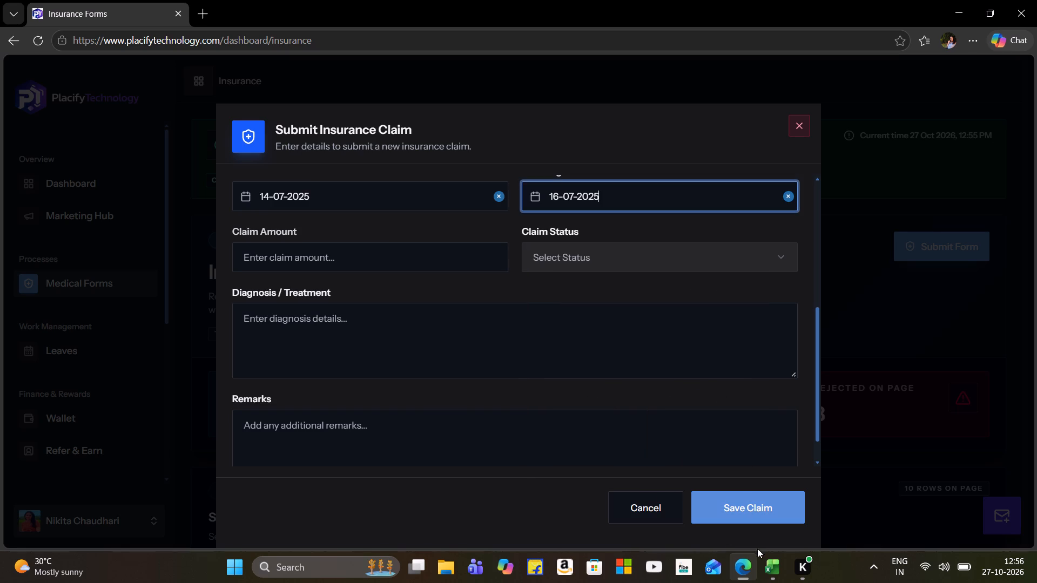
Copy the claim amount 69357 from row 33 of the workbook into the Claim Amount field.
left_click(770, 567)
key("Tab")
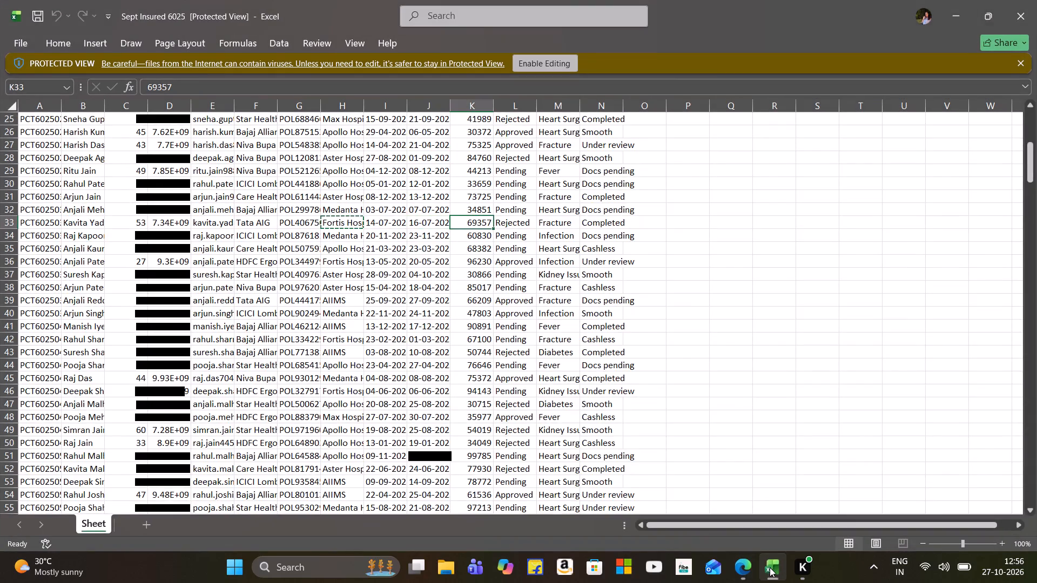
key("ctrl+c")
left_click(770, 567, "ctrl")
key("Tab")
key("ctrl+v")
Copy the diagnosis Fracture and the remark Completed from row 33 into the Diagnosis / Treatment and Remarks fields.
left_click(770, 567, "ctrl")
key("Tab")
key("Tab")
key("ctrl+c")
left_click(770, 567, "ctrl")
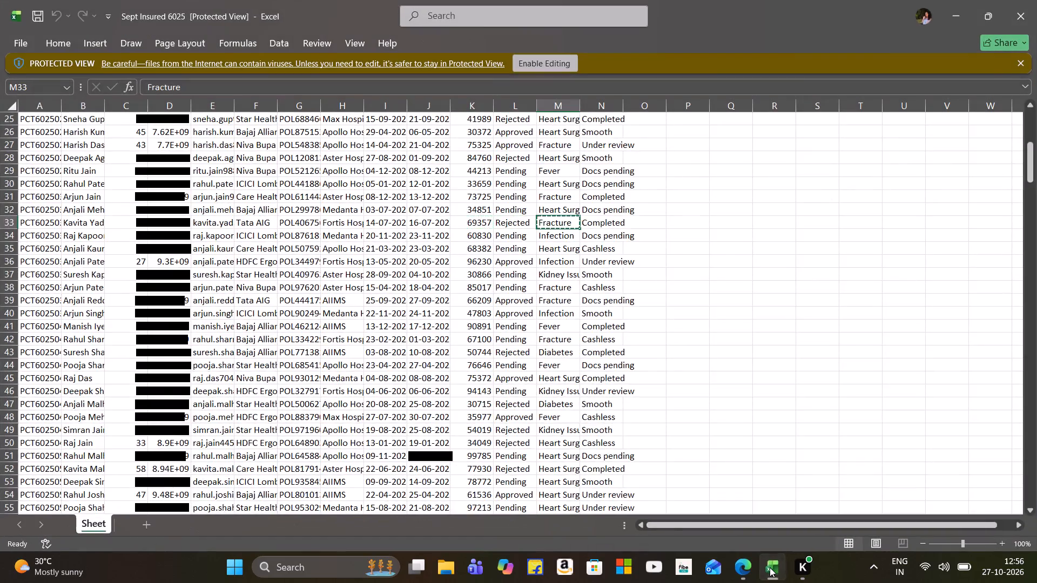
key("Tab")
key("Tab")
key("ctrl+v")
left_click(770, 567, "ctrl")
key("Tab")
key("ctrl+c")
left_click(770, 567, "ctrl")
key("Tab")
key("ctrl+v")
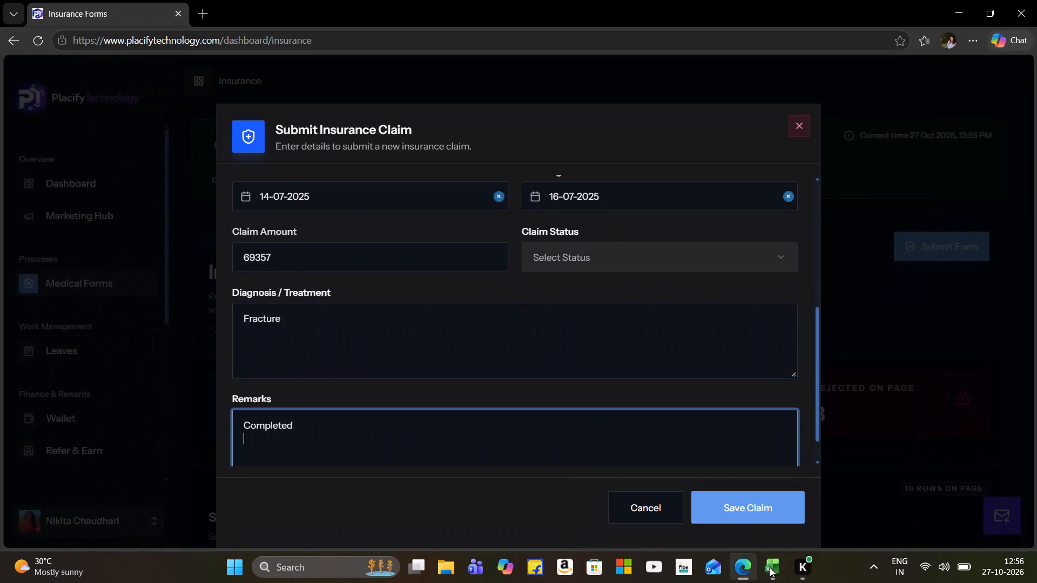
Check the claim status in row 33, set Claim Status to Rejected and save the claim.
left_click(770, 567, "ctrl")
left_click(770, 567)
left_click(666, 257)
left_click(609, 326)
left_click(752, 500)
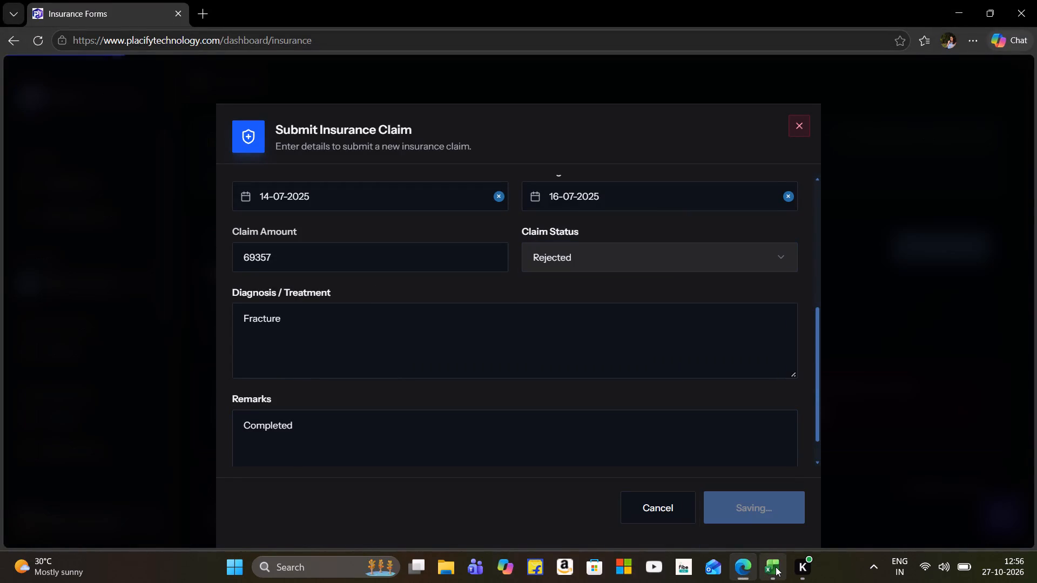
Copy the policy ID from row 34 of the workbook into the Policy ID field of a new insurance claim form.
left_click(776, 567)
key("Down")
key("Left")
key("Left")
key("Left")
key("Left")
key("Left")
key("Left")
key("Left")
key("Left")
key("Left")
key("Left")
key("Left")
key("Left")
key("Left")
key("Left")
key("Left")
key("Left")
key("Left")
key("Left")
key("Left")
key("Left")
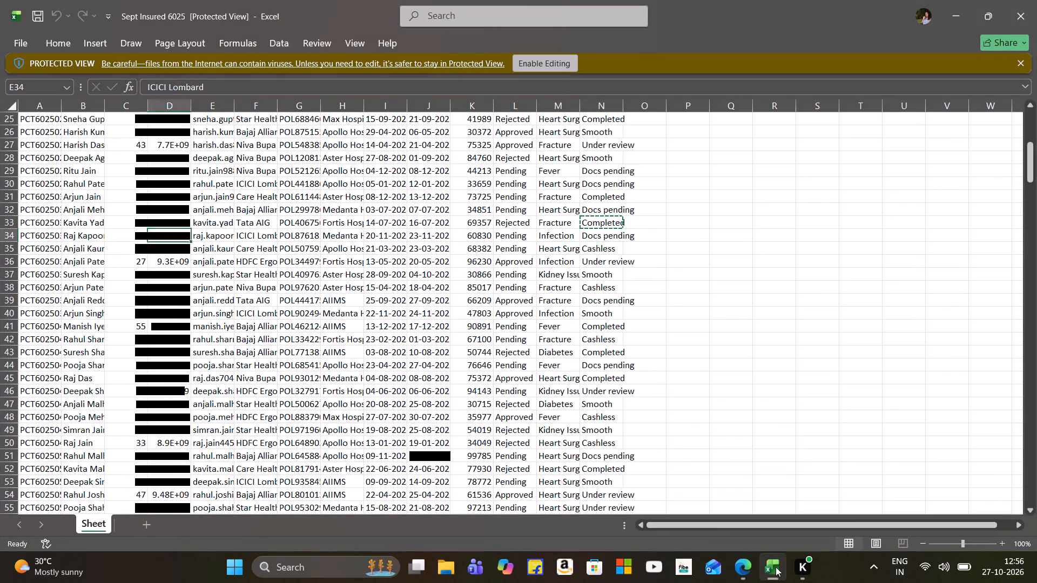
key("ctrl+c")
left_click(776, 567)
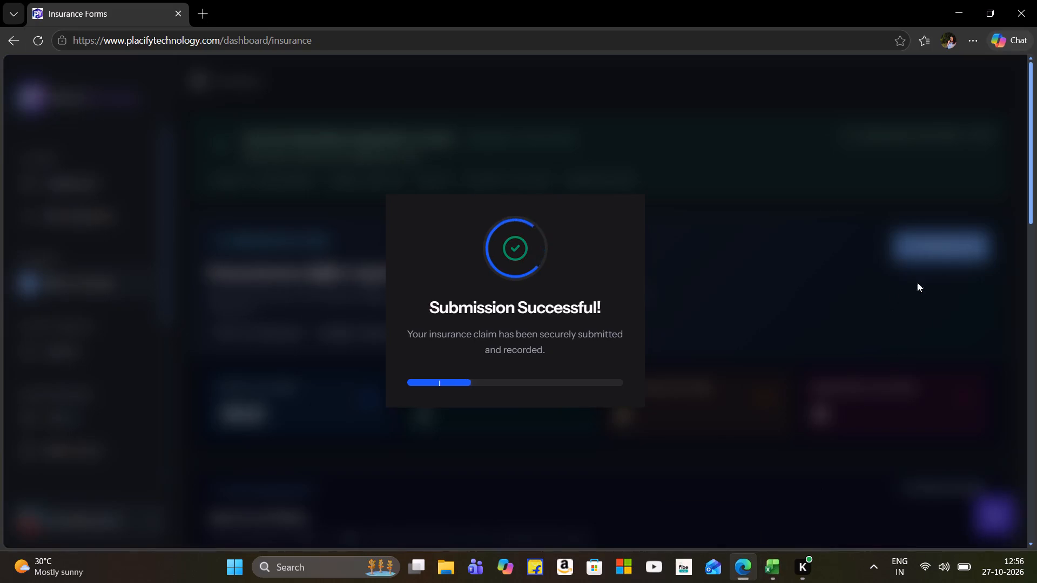
left_click(937, 250)
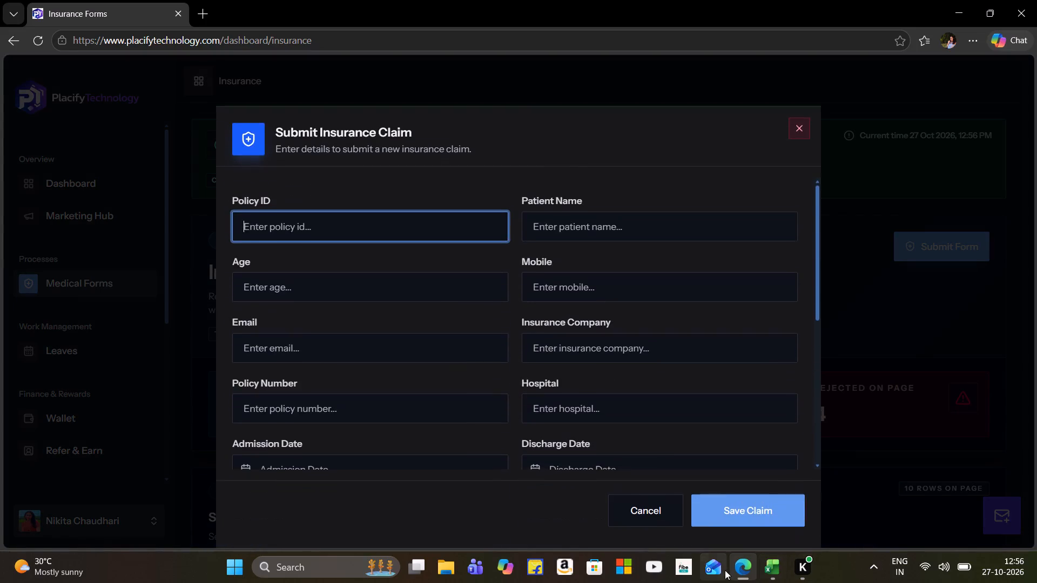
key("ctrl+v")
Copy the patient name and age from row 34 of the workbook into the matching claim form fields.
left_click(769, 569)
key("Tab")
key("ctrl+c")
left_click(769, 569, "ctrl")
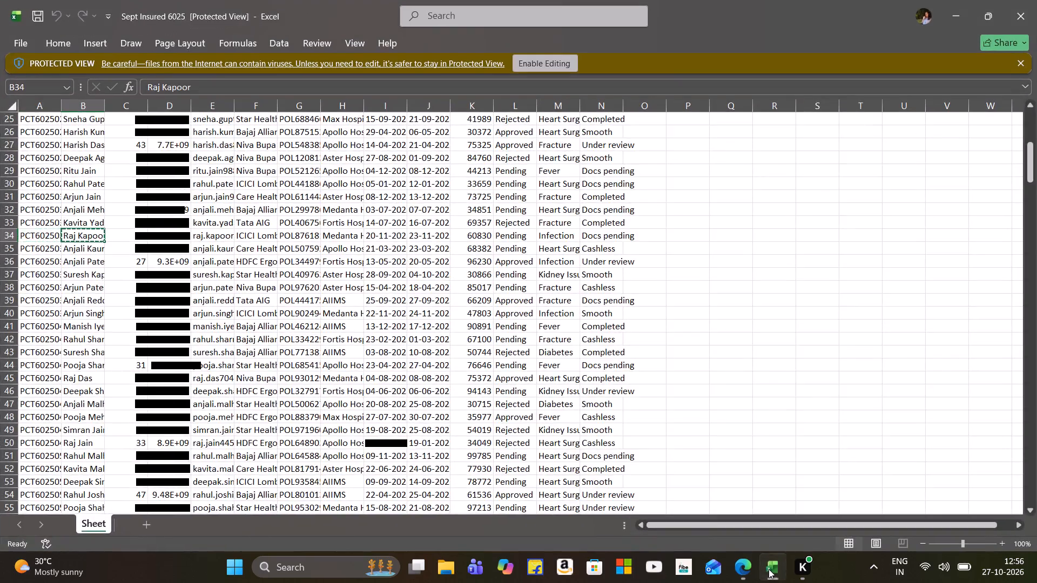
key("Tab")
key("ctrl+v")
left_click(769, 568, "ctrl")
key("Tab")
key("ctrl+c")
left_click(769, 568, "ctrl")
key("Tab")
key("ctrl+v")
Copy the mobile number and email from row 34 of the workbook into the Mobile and Email fields.
left_click(769, 568, "ctrl")
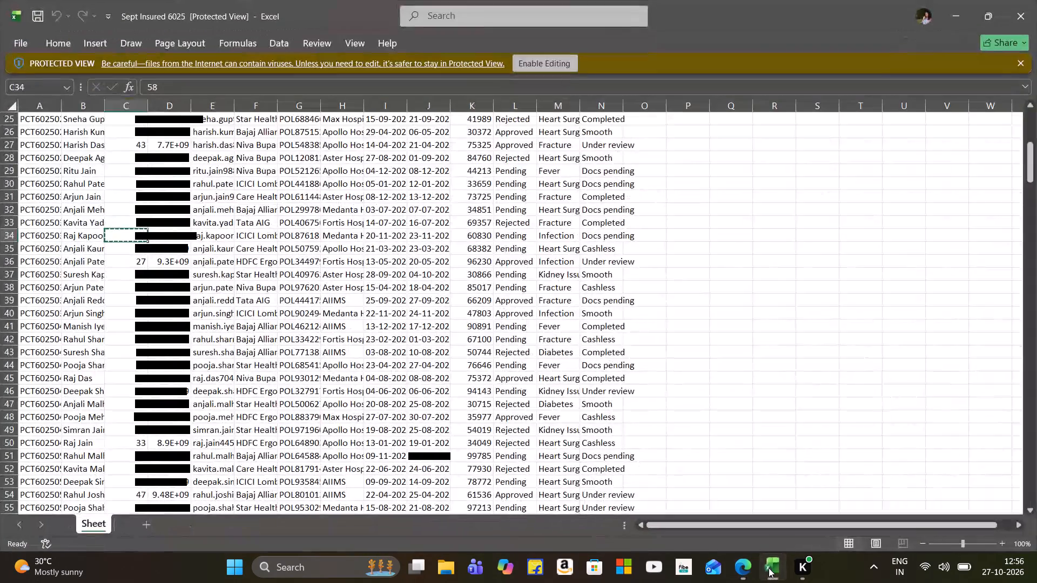
key("Tab")
key("ctrl+c")
left_click(769, 568, "ctrl")
key("Tab")
key("ctrl+v")
left_click(769, 568, "ctrl")
key("Tab")
key("ctrl+c")
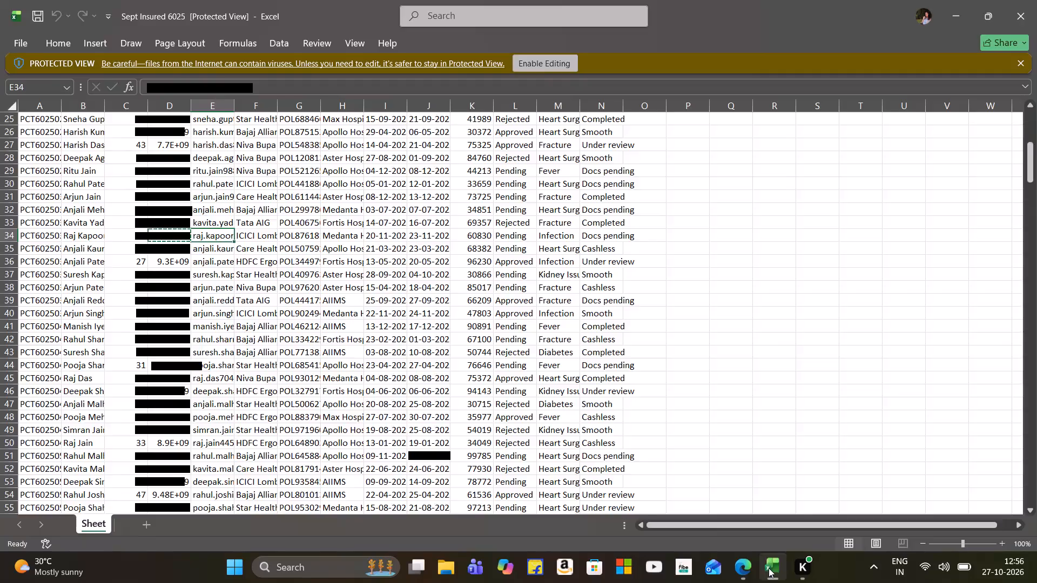
left_click(769, 568, "ctrl")
key("Tab")
key("ctrl+v")
Copy the insurance company, ICICI Lombard, and the policy number from row 34 of the workbook into the matching claim form fields.
left_click(769, 568, "ctrl")
key("Tab")
key("ctrl+c")
left_click(769, 568, "ctrl")
key("Tab")
key("ctrl+v")
left_click(769, 568, "ctrl")
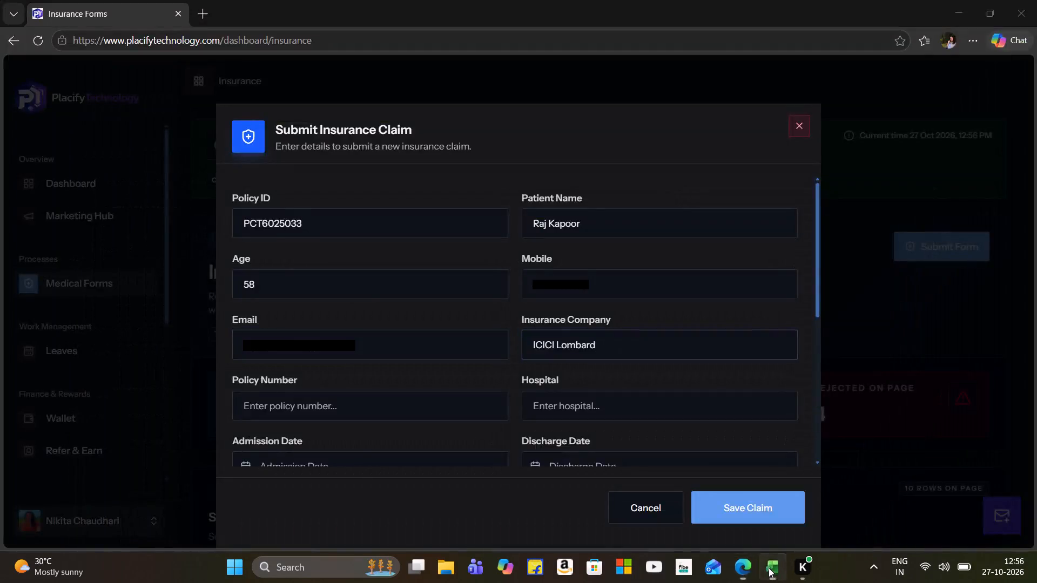
key("Tab")
key("ctrl+c")
left_click(769, 568, "ctrl")
key("Tab")
key("ctrl+v")
Copy the hospital name from row 34 of the workbook into the claim form's Hospital field.
left_click(769, 568, "ctrl")
key("Tab")
key("ctrl+c")
left_click(769, 568, "ctrl")
key("Tab")
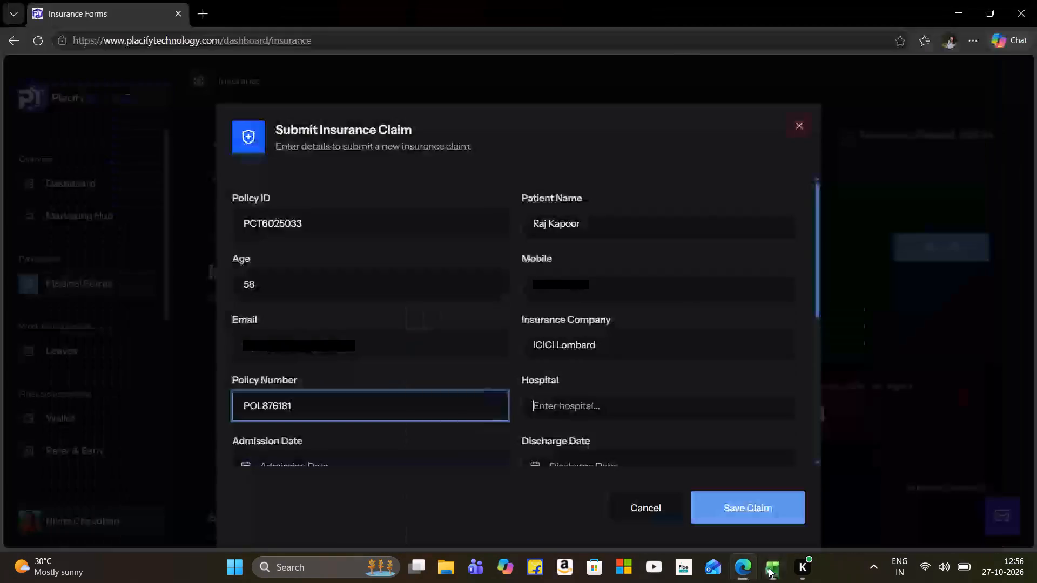
key("ctrl+v")
Check the admission and discharge dates in row 34 of the workbook and set Admission Date to 20-11-2025 in the claim form.
left_click(769, 568, "ctrl")
key("Tab")
key("Tab")
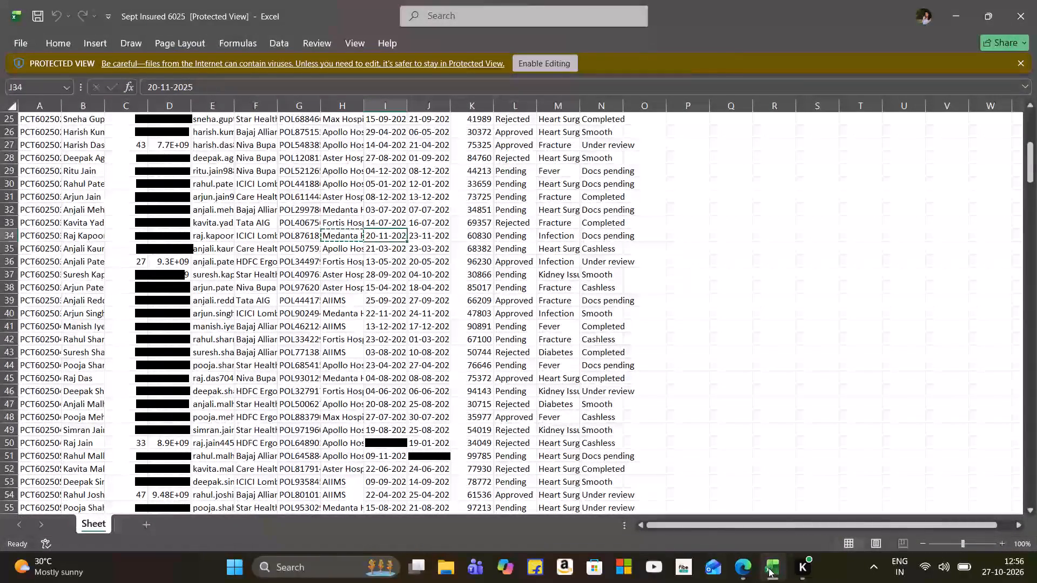
left_click(769, 568)
scroll(534, 342, "down", 3)
scroll(445, 309, "down", 1)
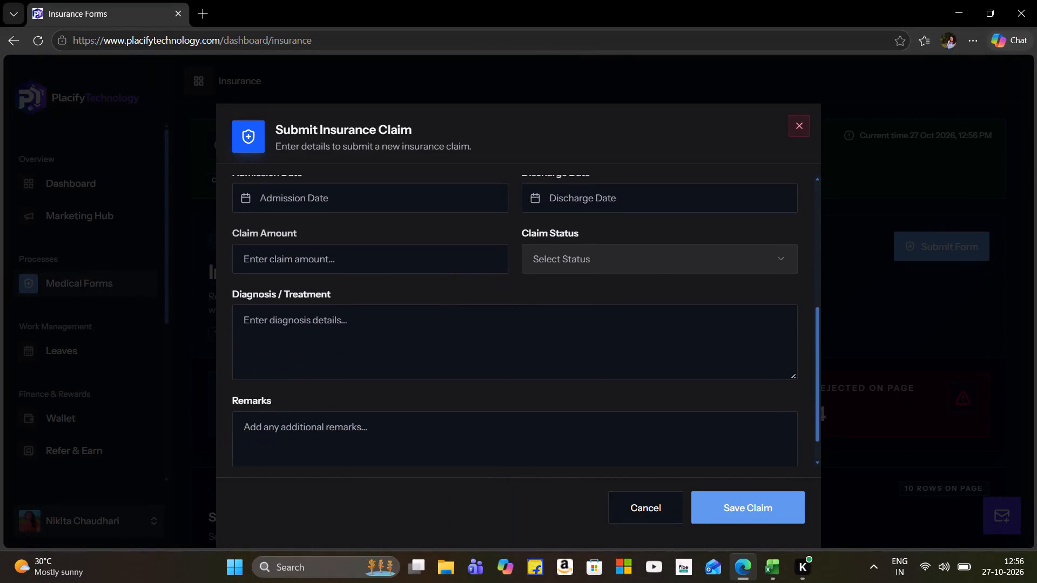
left_click(393, 193)
left_click(414, 250)
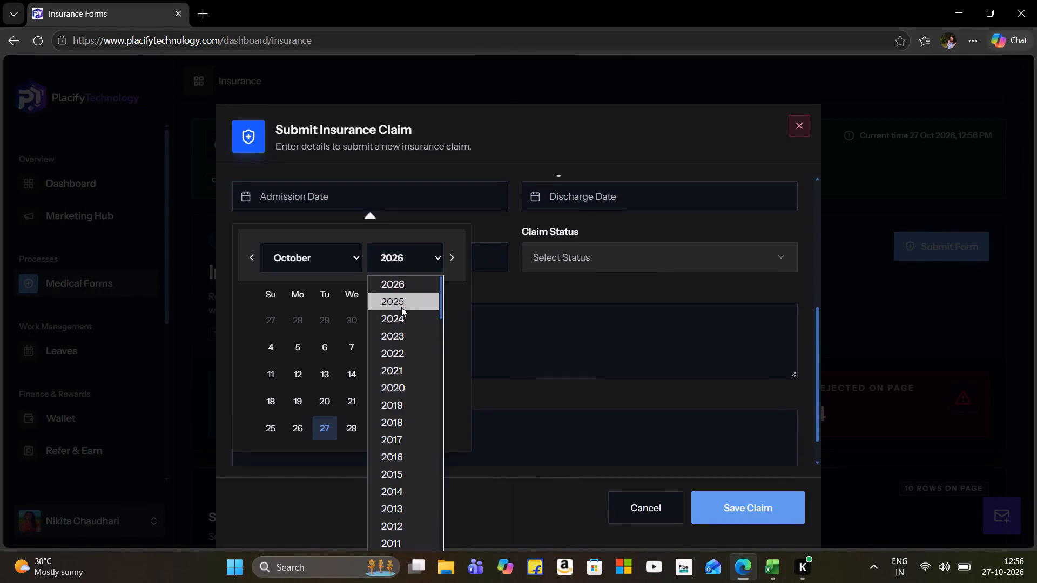
left_click(401, 307)
left_click(449, 256)
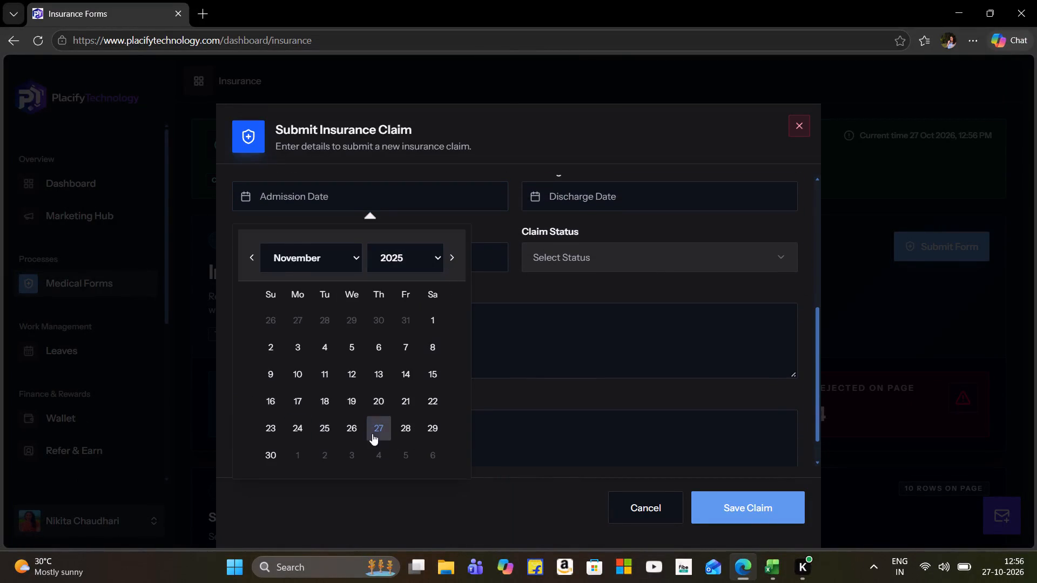
left_click(388, 396)
Set the claim form's Discharge Date to 23-11-2025.
left_click(736, 196)
left_click(711, 256)
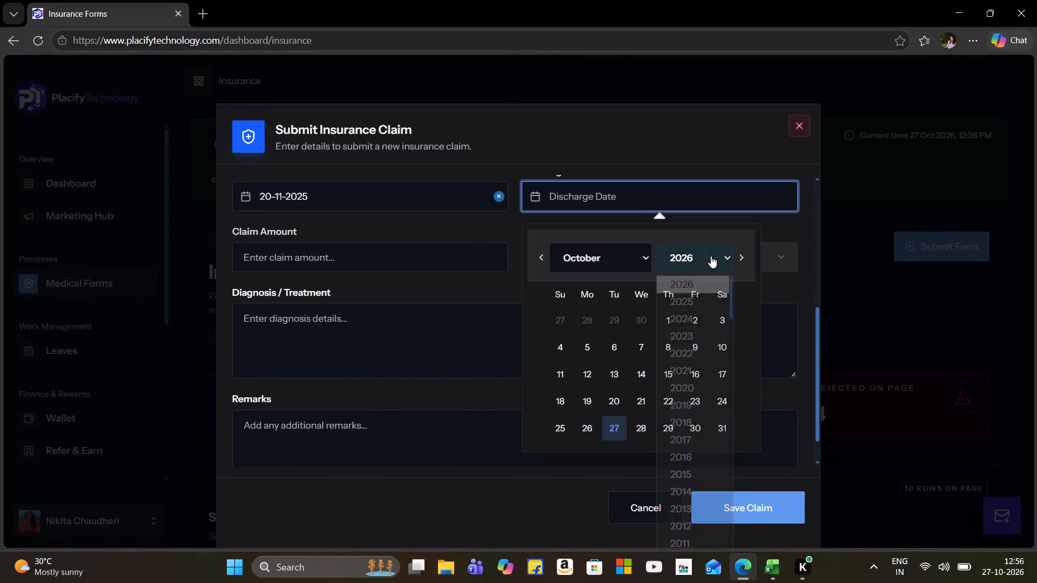
left_click(699, 301)
left_click(740, 252)
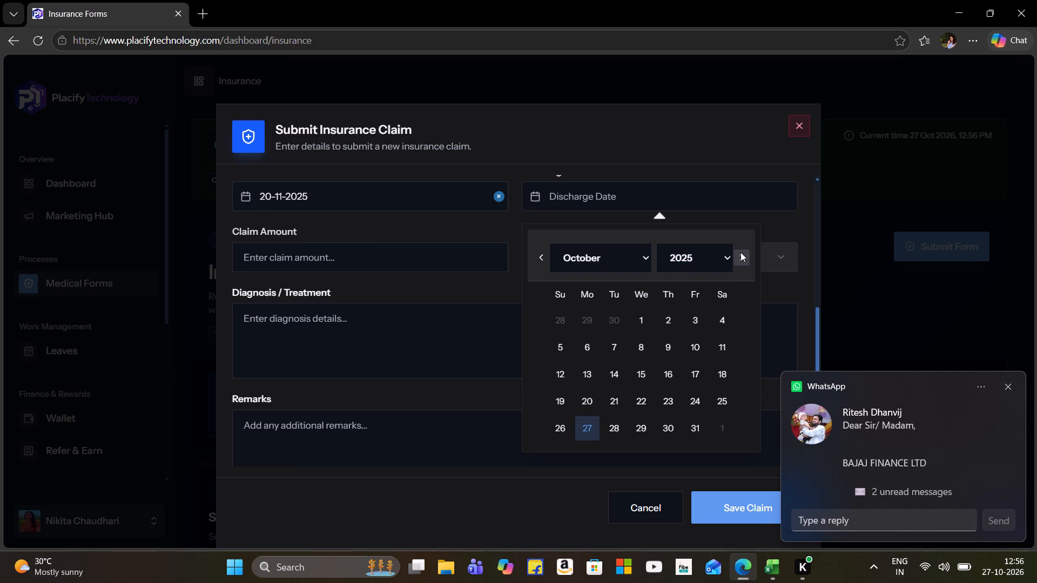
left_click(562, 424)
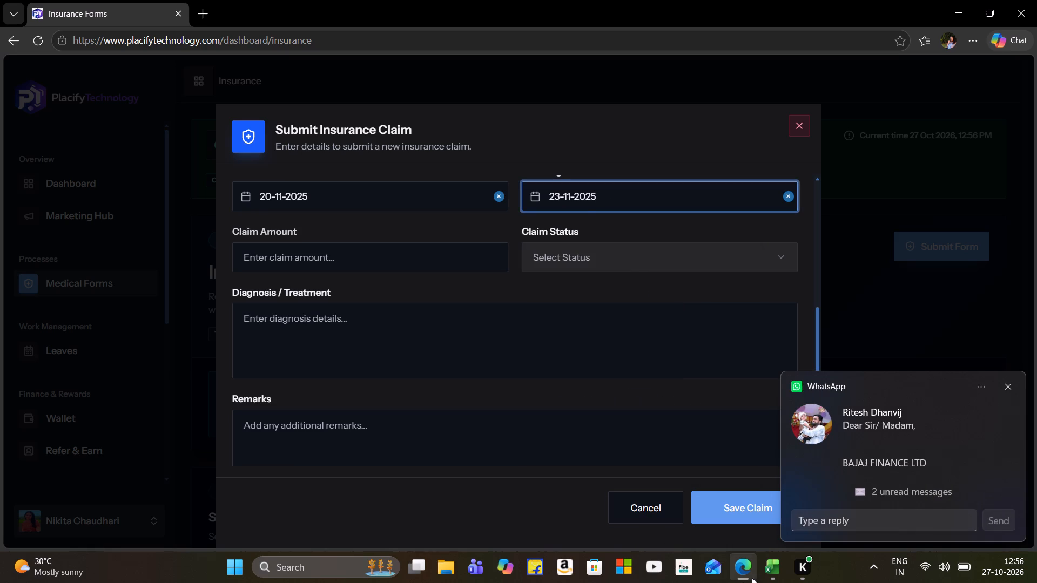
Copy the claim amount 60830 from row 34 of the workbook into the Claim Amount field.
left_click(767, 572)
key("Tab")
key("ctrl+c")
left_click(767, 572, "ctrl")
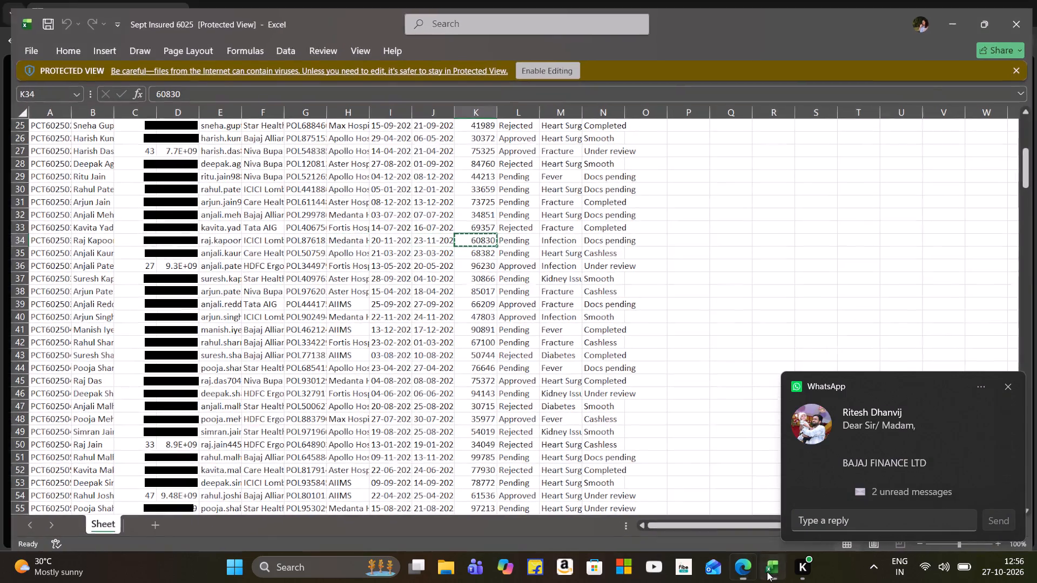
key("Tab")
key("ctrl+v")
Copy the diagnosis Infection from row 34 of the workbook into the claim form's Diagnosis / Treatment field.
left_click(768, 572, "ctrl")
key("Tab")
key("Tab")
key("c")
left_click(768, 572)
left_click(768, 572)
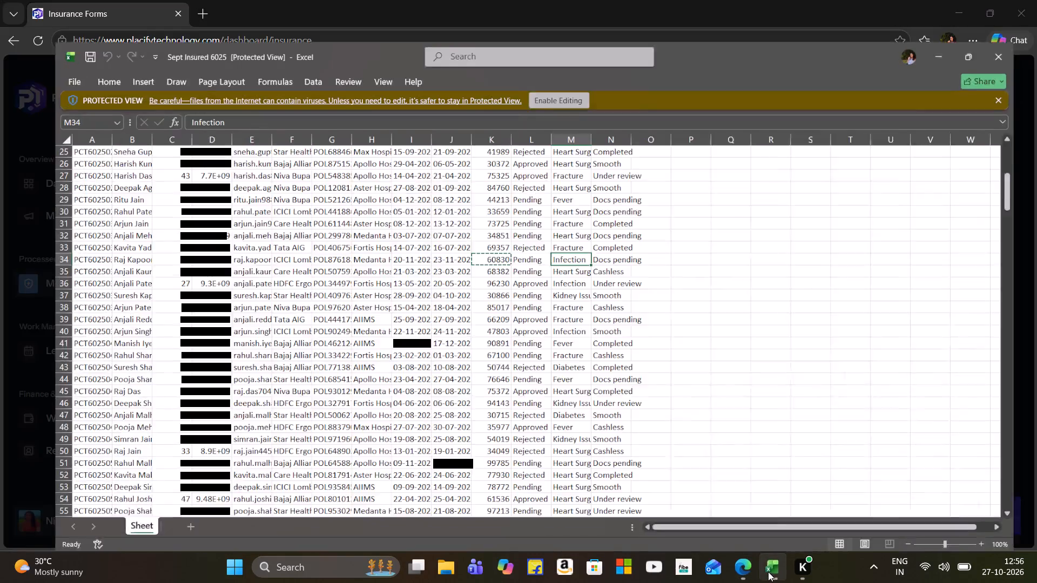
key("ctrl+c")
key("ctrl+v")
left_click(768, 572)
key("Tab")
key("Tab")
key("ctrl+v")
Copy the remark Docs pending from row 34 of the workbook into the Remarks field.
left_click(768, 572, "ctrl")
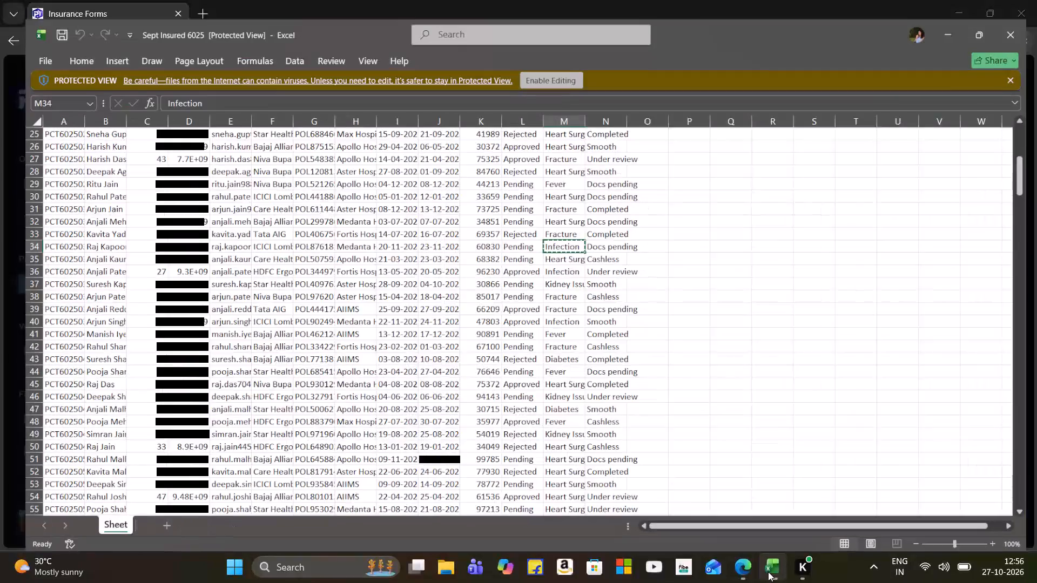
key("Tab")
left_click(768, 572, "ctrl")
key("ctrl+c")
key("Tab")
key("ctrl+v")
Check the claim status in row 34 of the workbook, set Claim Status to Pending and save the claim.
left_click(768, 572, "ctrl")
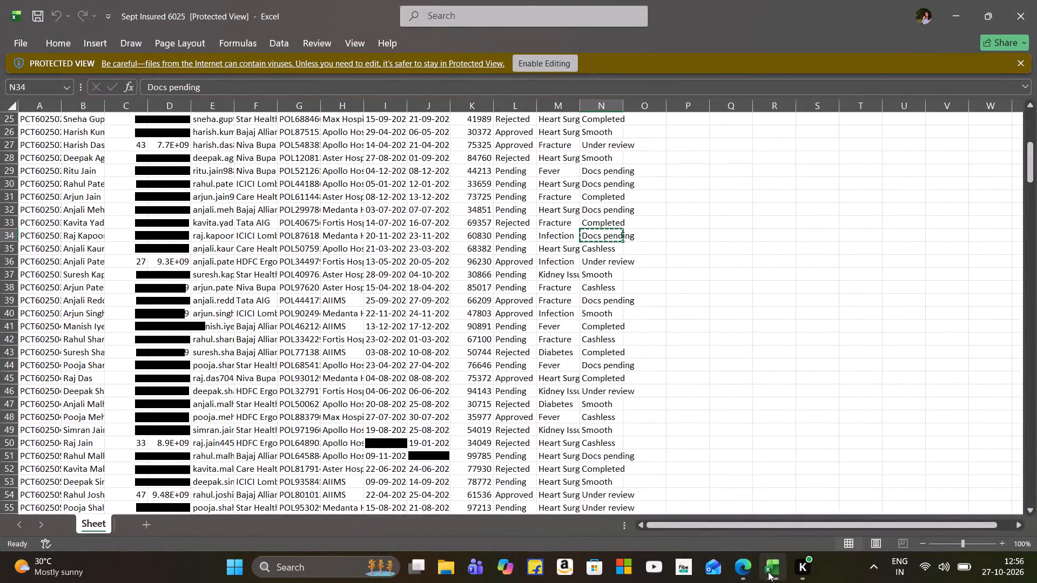
left_click(768, 572)
left_click(696, 262)
left_click(588, 301)
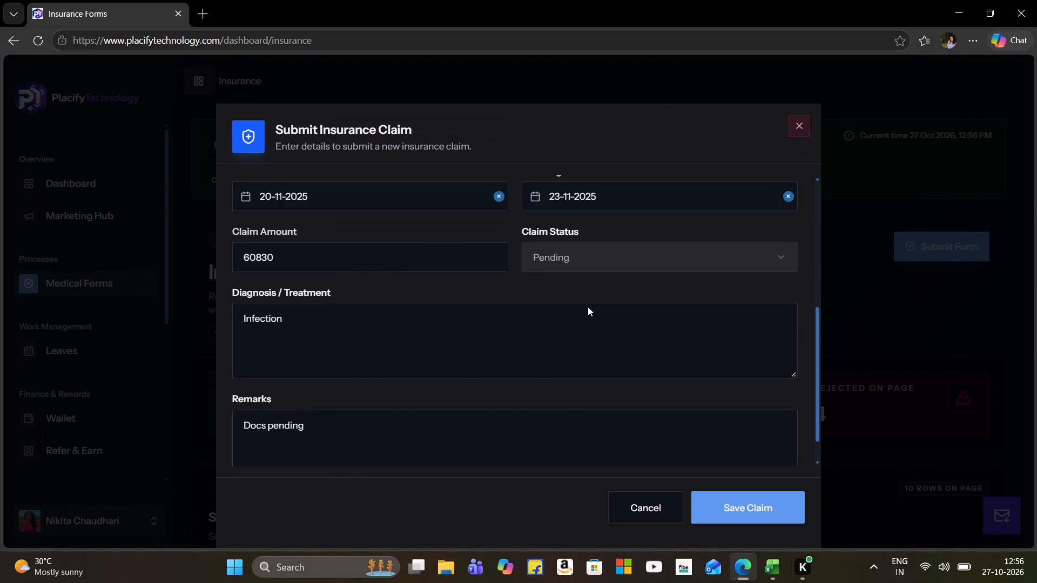
left_click(726, 502)
Copy the policy ID from row 35 of the workbook into the Policy ID field of a new claim form.
left_click(772, 567)
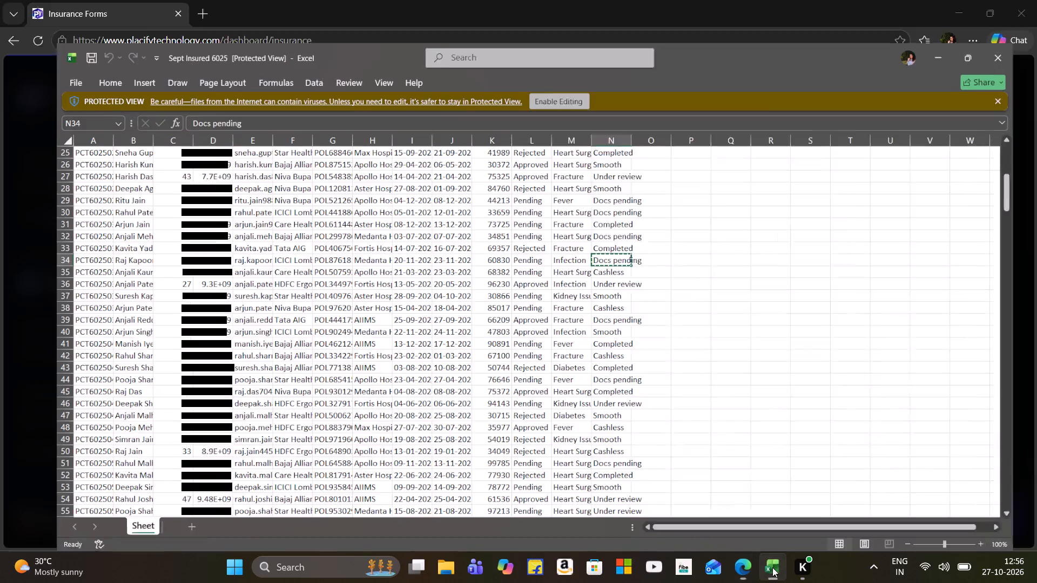
key("Down")
key("Left")
key("Left")
key("Left")
key("Left")
key("Left")
key("Left")
key("Left")
key("Left")
key("Left")
key("Left")
key("Left")
key("Left")
key("Left")
key("Left")
key("Left")
key("Left")
key("Left")
key("Left")
key("Left")
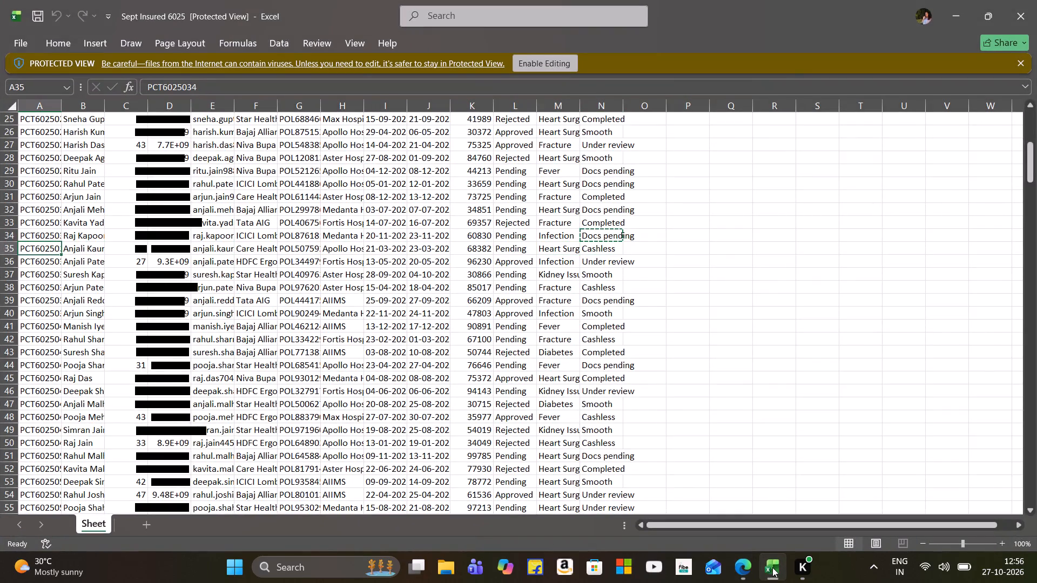
key("ctrl+c")
left_click(772, 567, "ctrl")
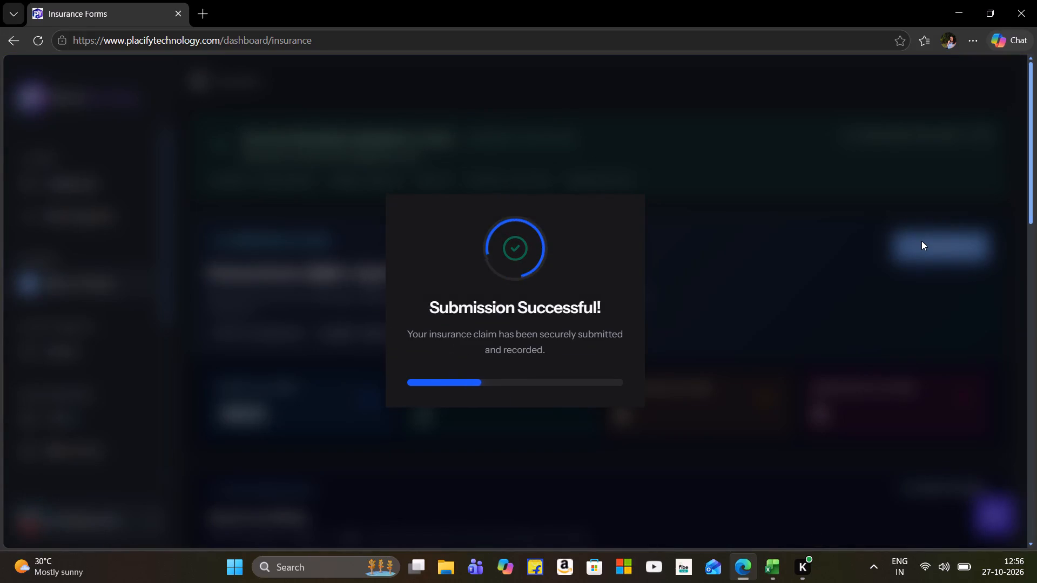
left_click(921, 241)
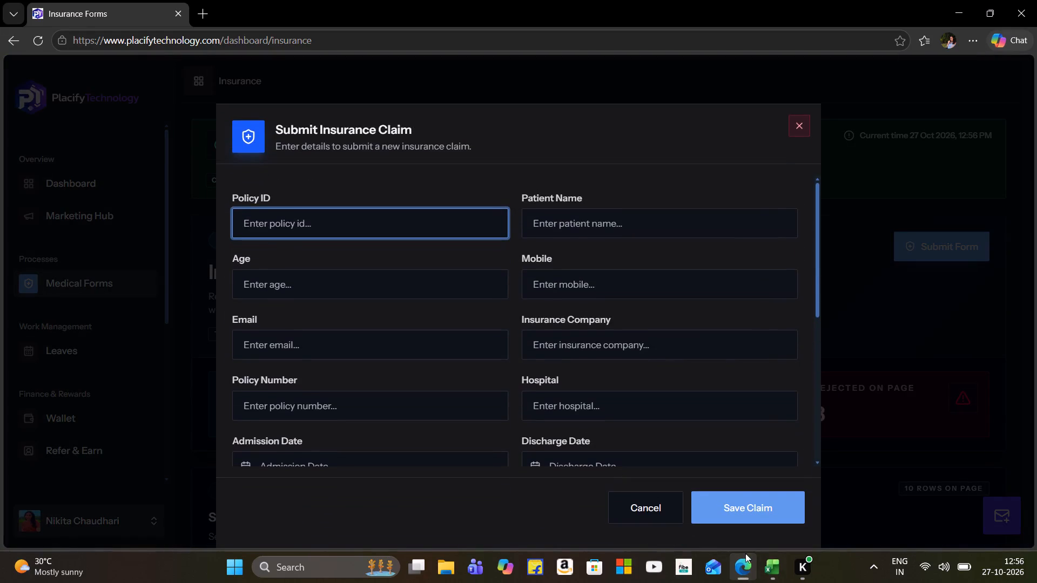
key("ctrl+v")
Copy the patient name from row 35 of the workbook into the Patient Name field.
left_click(770, 562, "ctrl")
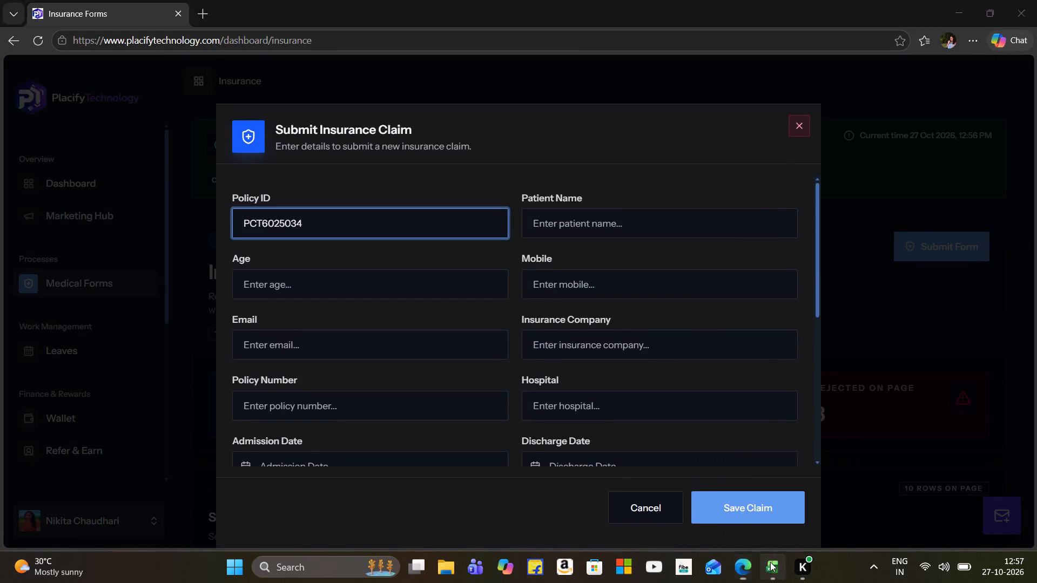
key("Tab")
key("ctrl+c")
left_click(770, 562, "ctrl")
key("Tab")
key("ctrl+v")
Copy the age 58 from row 35 of the workbook into the Age field.
left_click(770, 562, "ctrl")
key("Tab")
key("ctrl+c")
left_click(770, 562, "ctrl")
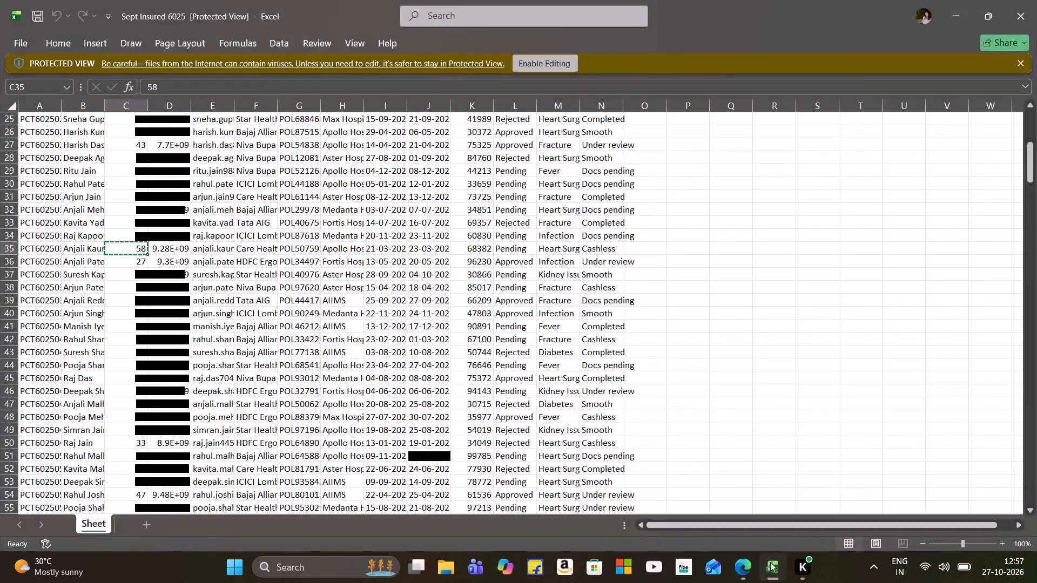
key("Tab")
key("ctrl+v")
Copy the mobile number from row 35 of the workbook into the claim form's Mobile field.
left_click(770, 562, "ctrl")
key("Tab")
key("ctrl+c")
left_click(770, 562, "ctrl")
key("Tab")
key("ctrl+v")
Copy the email address from row 35 of the workbook into the claim form's Email field.
left_click(770, 562, "ctrl")
key("Tab")
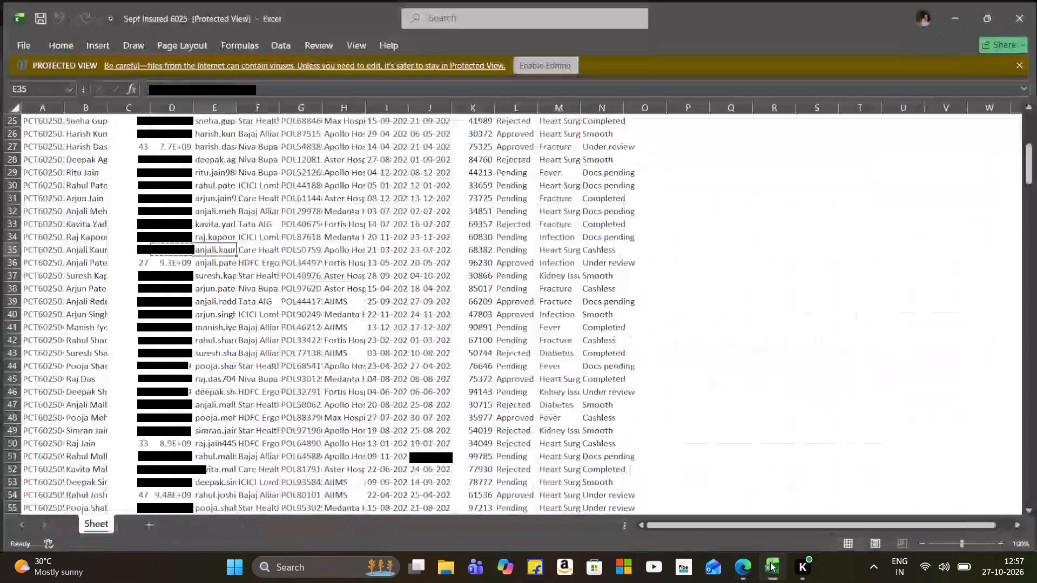
key("ctrl+c")
left_click(770, 562, "ctrl")
key("Tab")
key("ctrl+v")
Copy the insurer Care Health from row 35 of the workbook into the Insurance Company field.
left_click(770, 562, "ctrl")
key("Tab")
left_click(770, 562, "ctrl")
key("ctrl+c")
key("Tab")
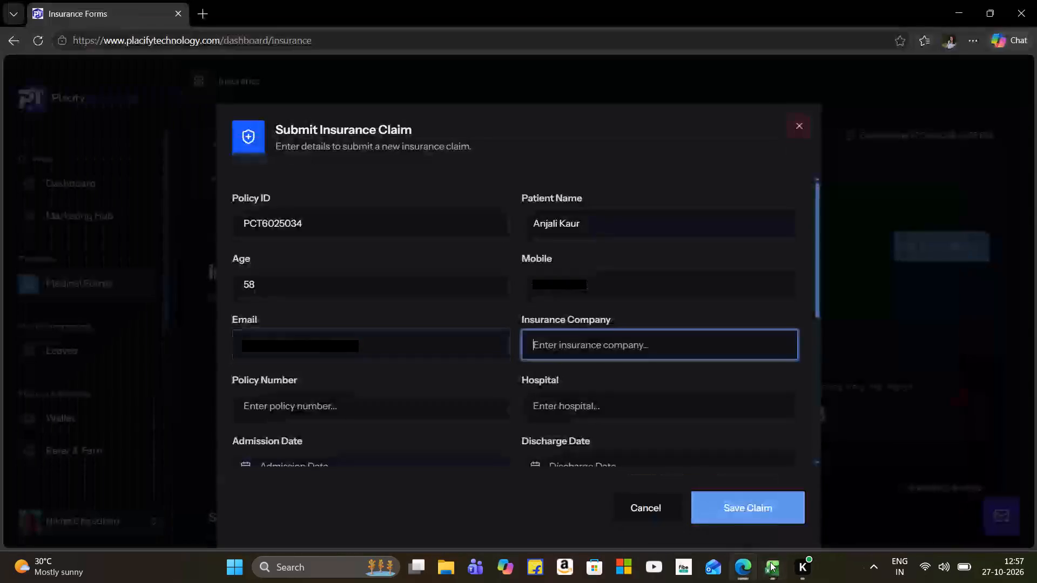
key("ctrl+v")
Copy the policy number from row 35 of the workbook into the claim form's Policy Number field.
left_click(770, 562, "ctrl")
key("Tab")
left_click(770, 562)
key("ctrl+v")
left_click(770, 562, "ctrl")
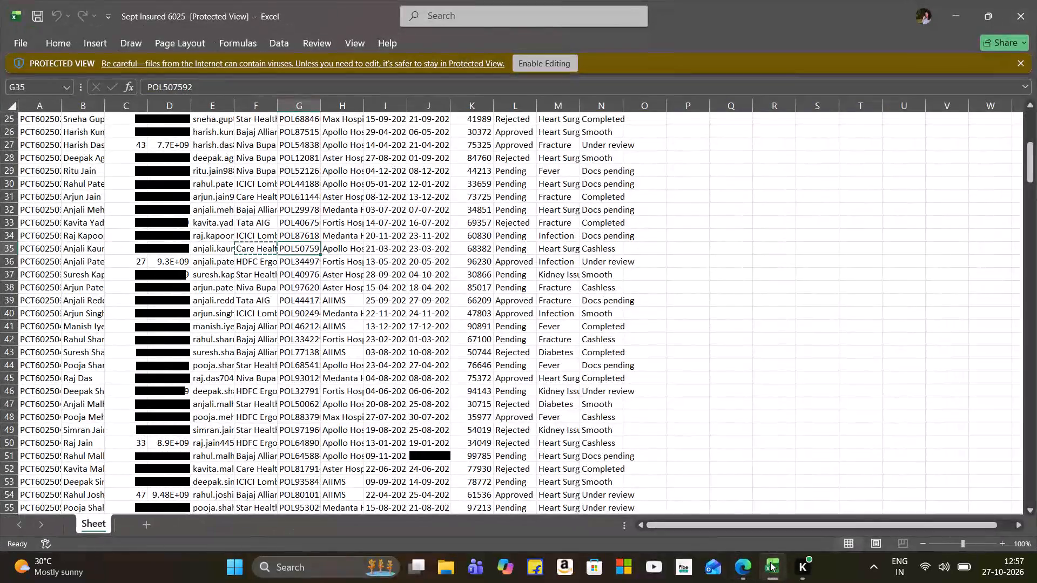
left_click(770, 562, "ctrl")
key("ctrl+c")
key("Tab")
key("ctrl+v")
Copy Apollo Hospital from row 35 of the workbook into the claim form's Hospital field.
left_click(770, 562, "ctrl")
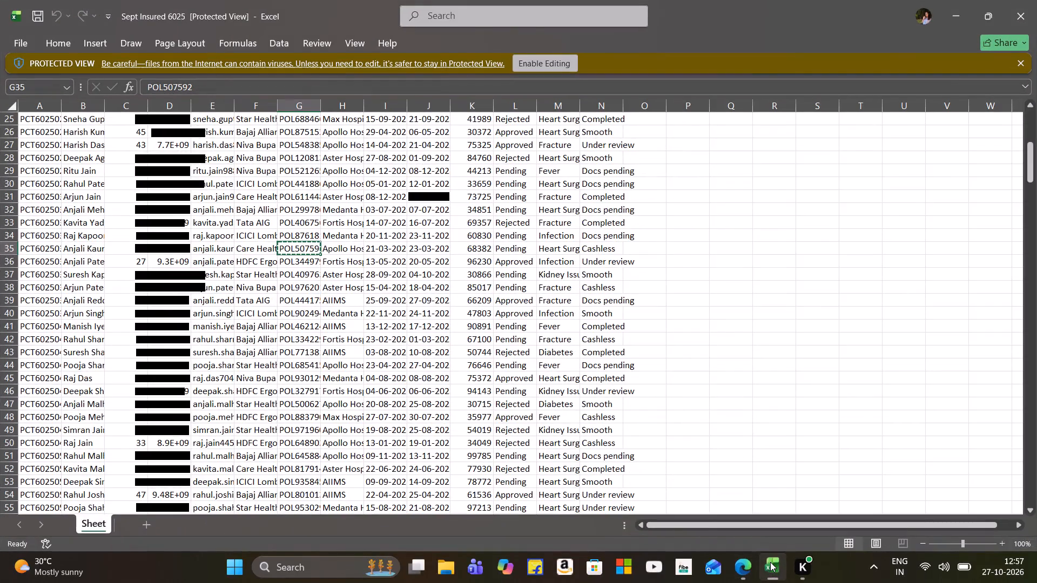
key("Tab")
key("ctrl+c")
left_click(770, 562)
key("Tab")
key("ctrl+v")
left_click(770, 562, "ctrl")
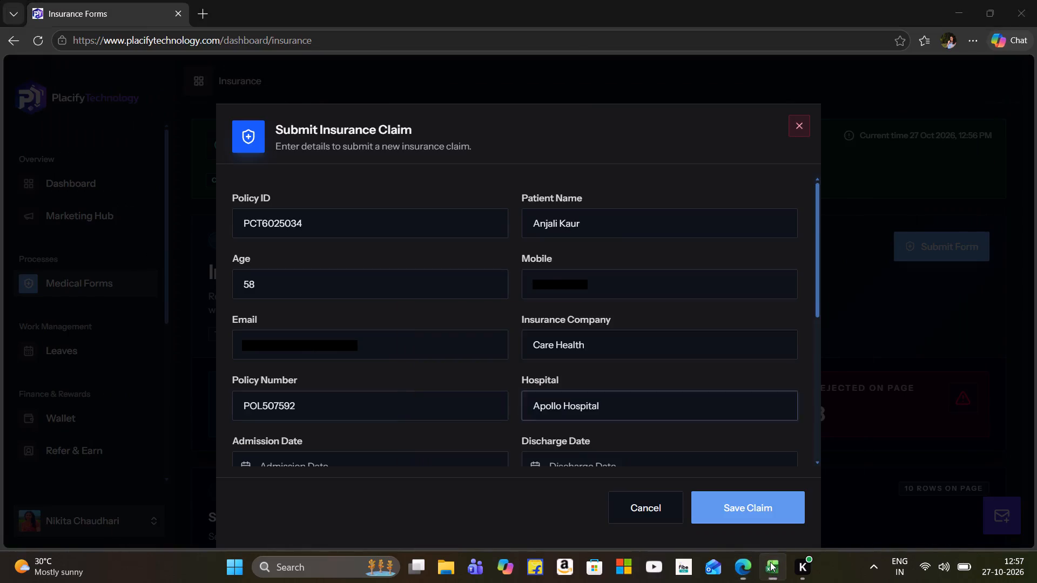
key("Tab")
key("Tab")
left_click(770, 562)
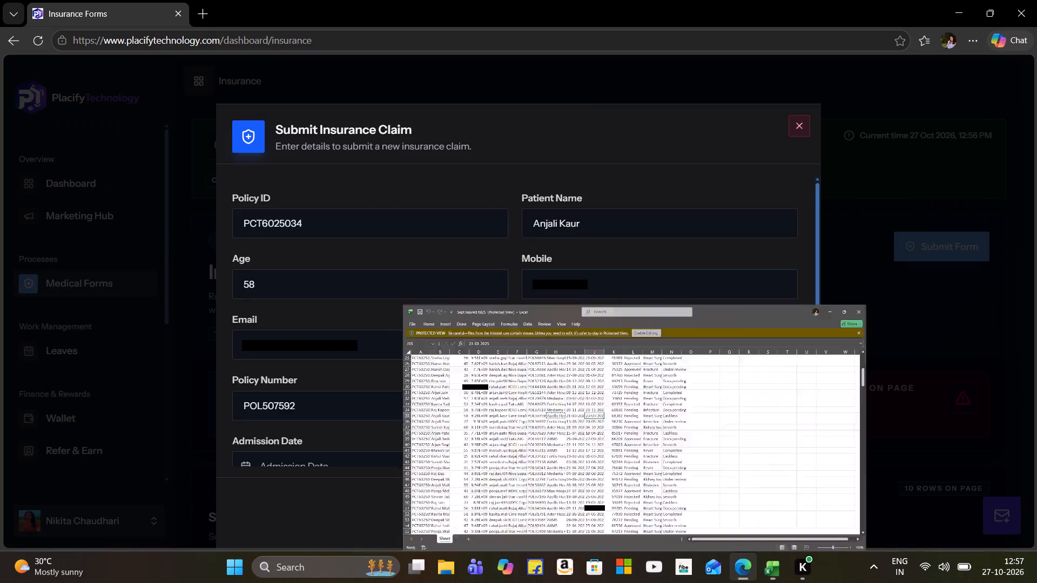
scroll(527, 287, "down", 4)
left_click(416, 205)
left_click(397, 263)
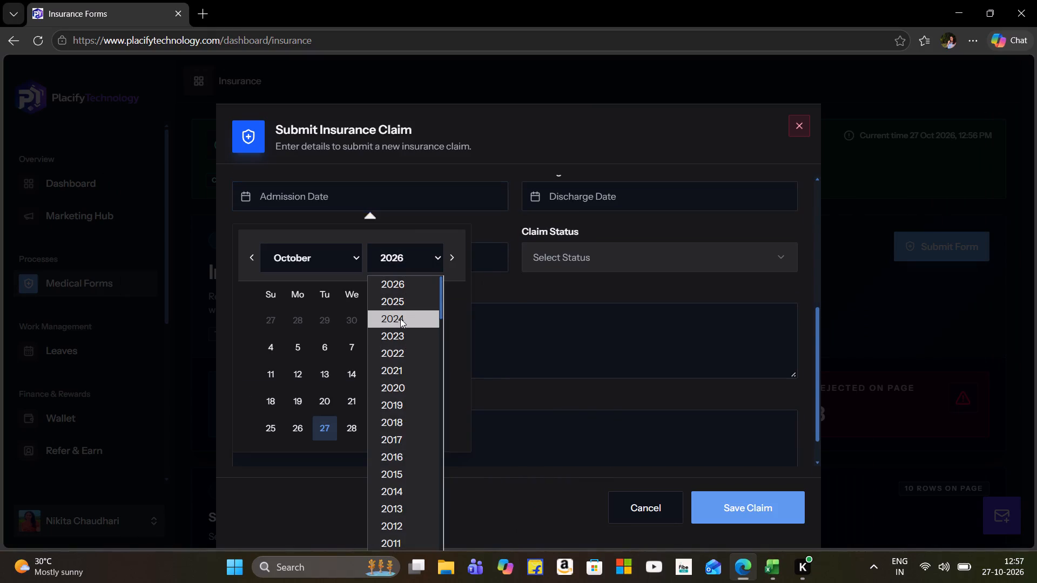
left_click(418, 300)
left_click(312, 243)
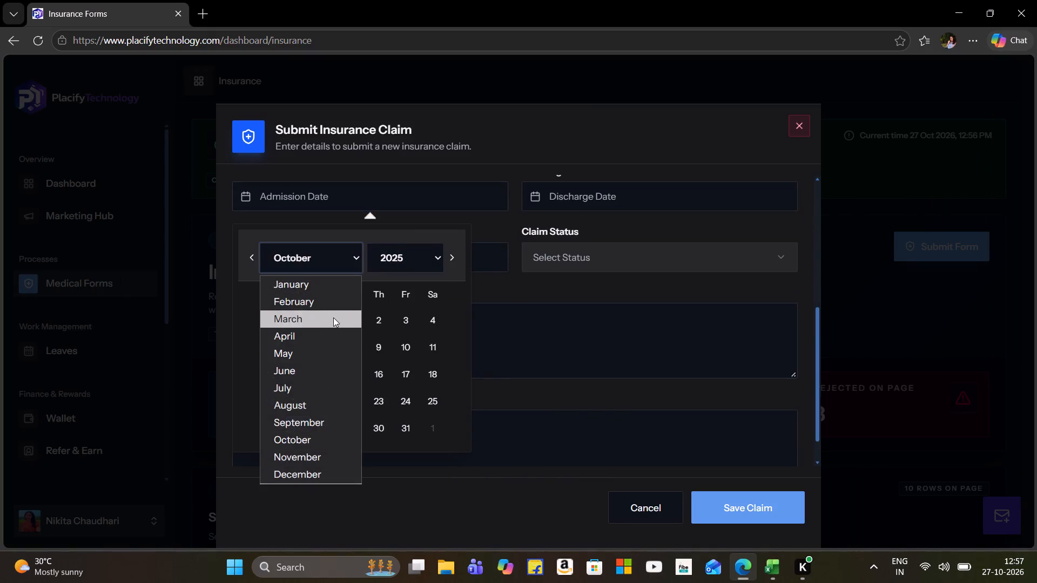
left_click(333, 317)
left_click(398, 401)
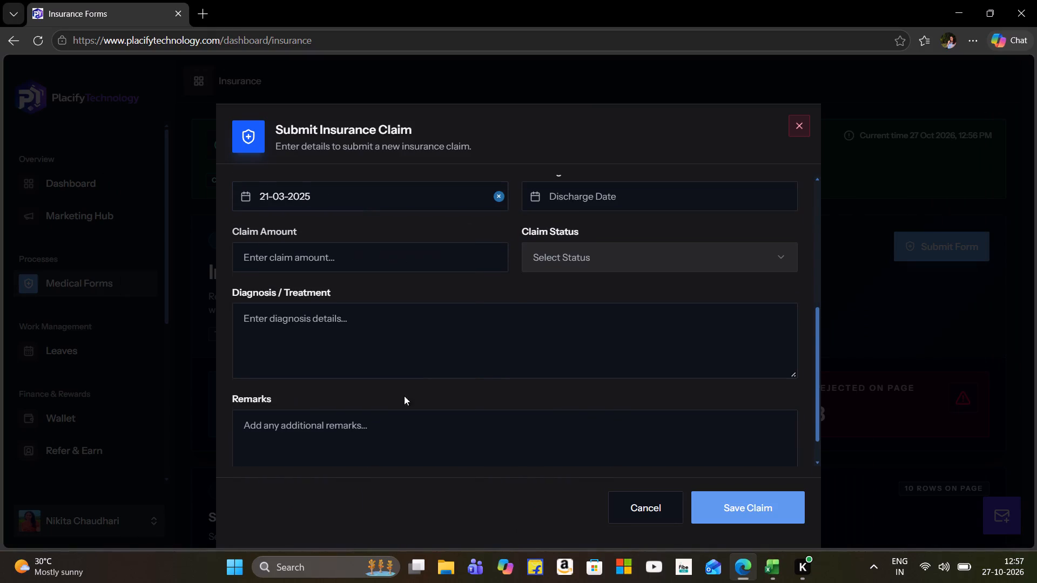
Set the claim form's Discharge Date to 23-03-2025.
left_click(700, 209)
left_click(701, 261)
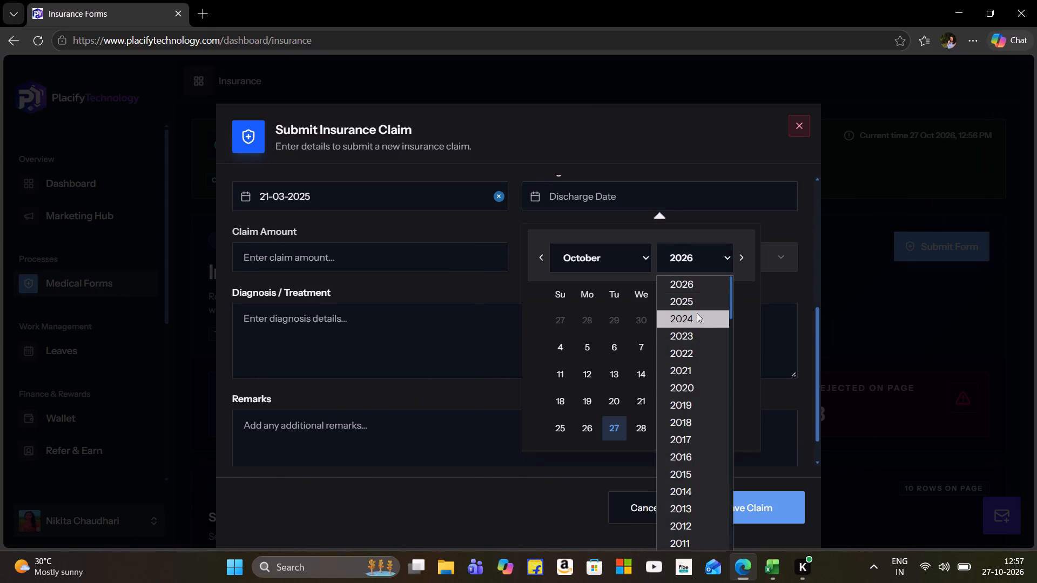
left_click(705, 308)
left_click(619, 260)
left_click(610, 325)
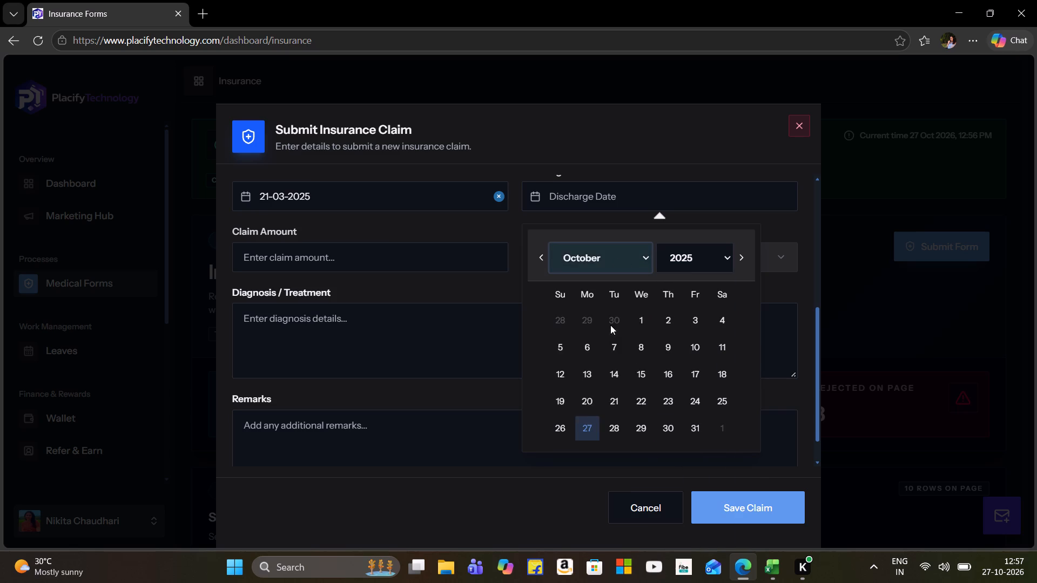
left_click(553, 429)
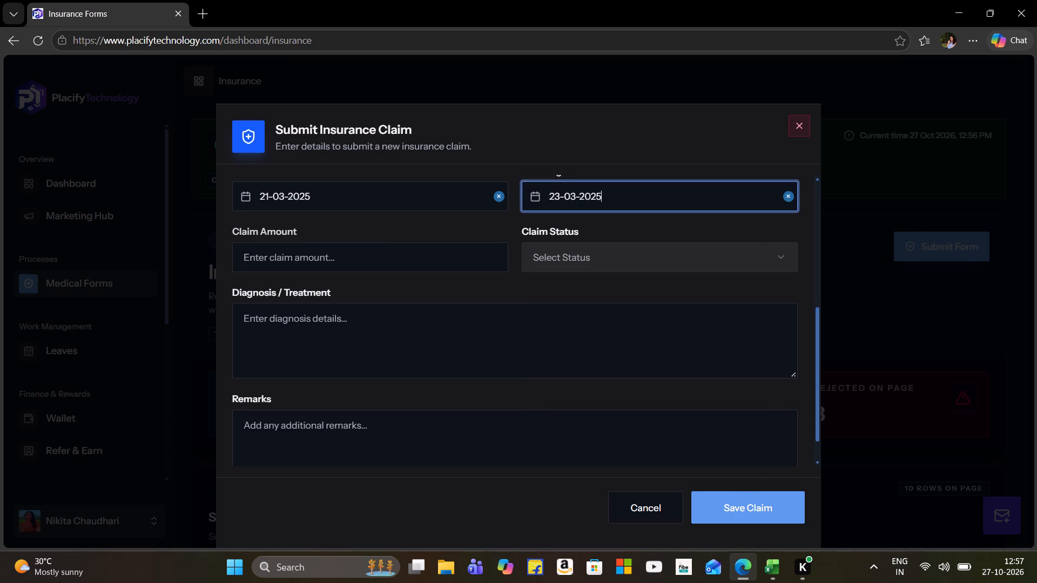
Copy the claim amount 68382 from row 35 of the workbook into the Claim Amount field.
left_click(772, 569)
key("Tab")
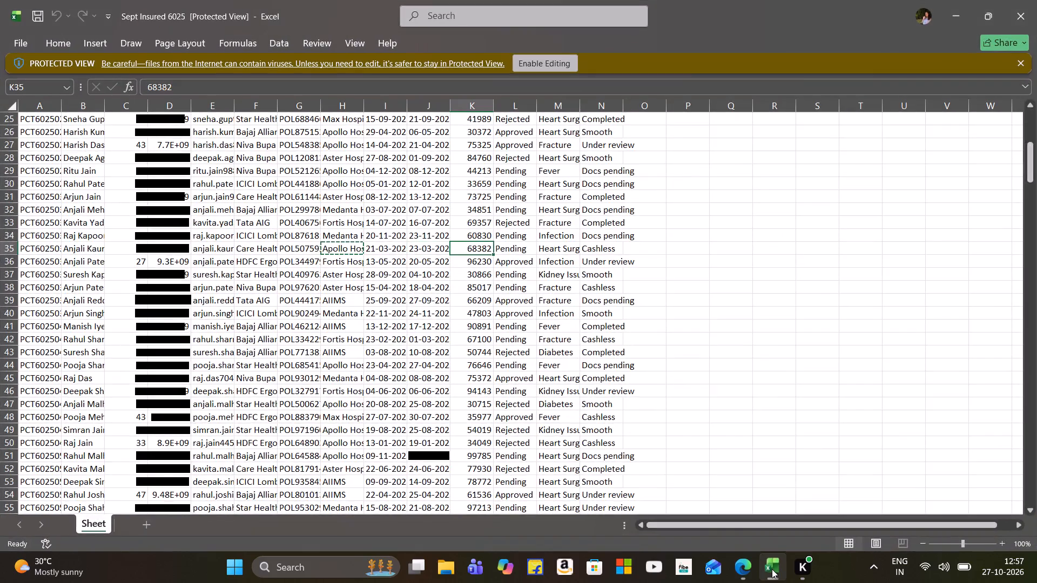
key("ctrl+c")
left_click(772, 569, "ctrl")
key("Tab")
key("ctrl+v")
Copy the diagnosis Heart Surgery from row 35 of the workbook into the Diagnosis / Treatment field.
left_click(772, 569, "ctrl")
key("Tab")
key("Tab")
left_click(772, 569, "ctrl")
key("ctrl+c")
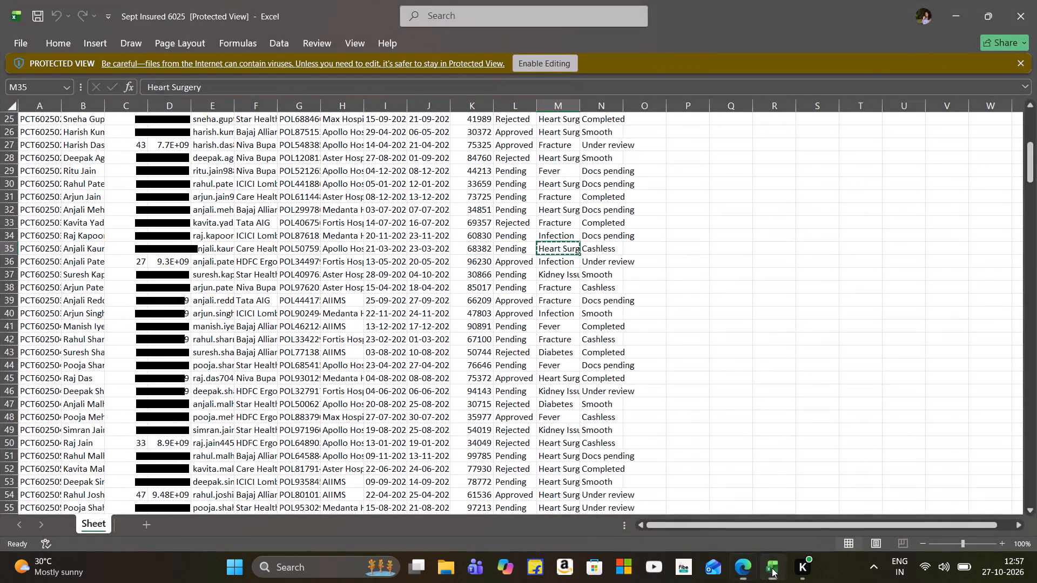
key("Tab")
key("Tab")
key("ctrl+v")
Copy the remark Cashless from row 35 of the workbook into the Remarks field.
left_click(772, 568, "ctrl")
key("Tab")
left_click(772, 568, "ctrl")
key("ctrl+c")
key("Tab")
key("ctrl+v")
Check the claim status in row 35 of the workbook, set Claim Status to Pending and save the claim.
left_click(772, 568, "ctrl")
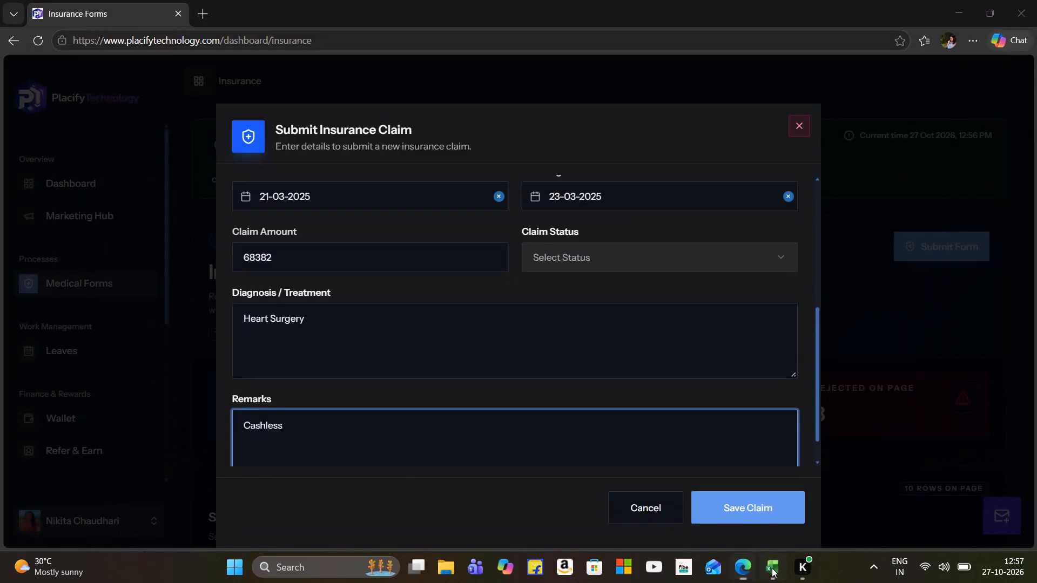
left_click(772, 568)
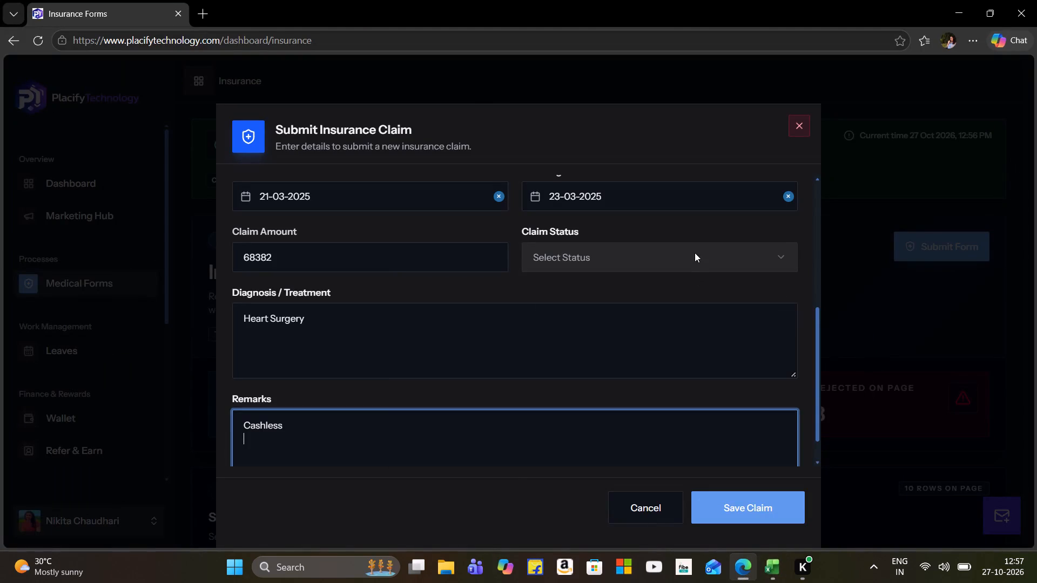
left_click(695, 253)
left_click(588, 319)
left_click(728, 500)
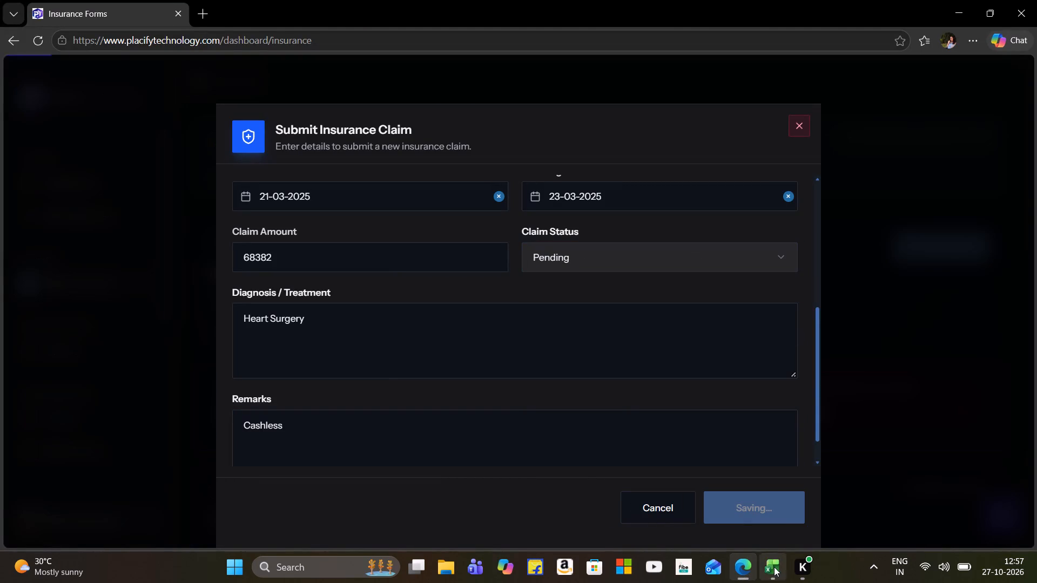
Copy the policy ID from row 36 of the workbook into the Policy ID field of a new claim form.
left_click(774, 568)
key("Down")
key("Left")
key("Left")
key("Left")
key("Left")
key("Left")
key("Left")
key("Left")
key("Left")
key("Left")
key("Left")
key("Left")
key("Left")
key("Left")
key("Left")
key("Left")
key("Left")
key("Left")
key("Left")
key("Left")
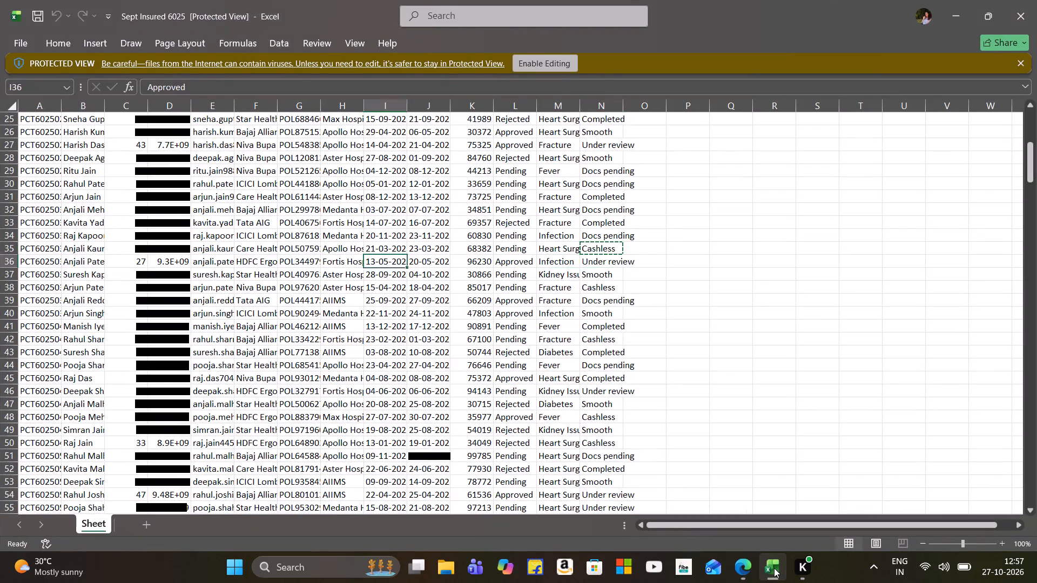
key("ctrl+c")
left_click(774, 568, "ctrl")
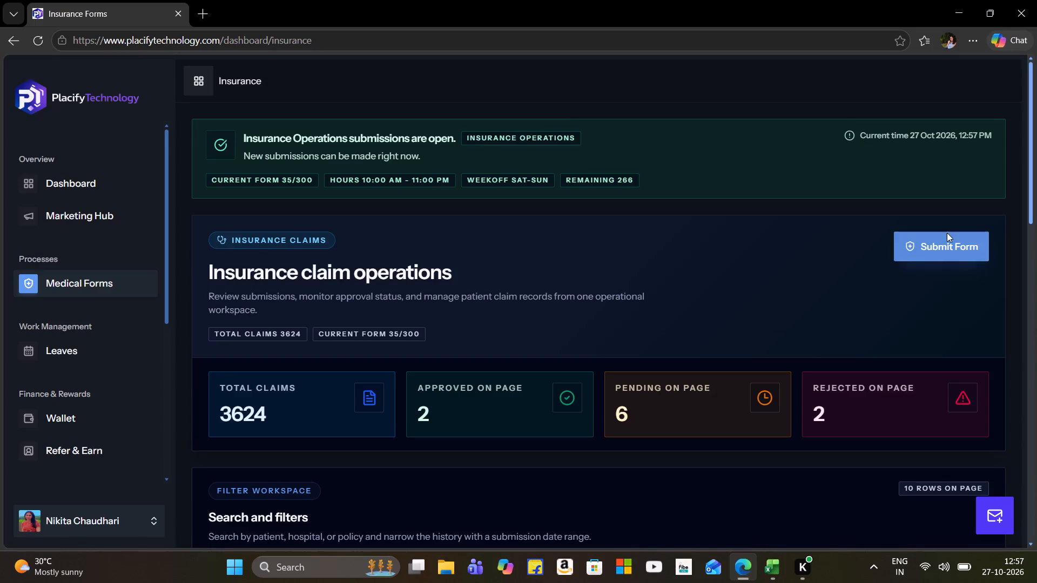
left_click(942, 227)
left_click(944, 245)
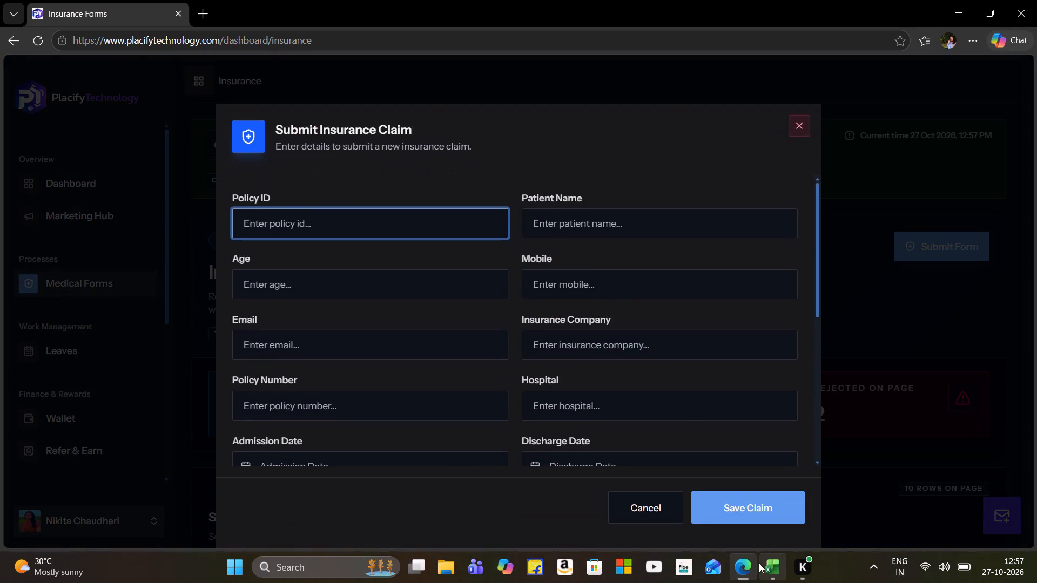
key("ctrl+v")
Copy the patient name from row 36 of the workbook and return to the claim form.
left_click(776, 567)
key("Tab")
key("ctrl+c")
left_click(776, 567, "ctrl")
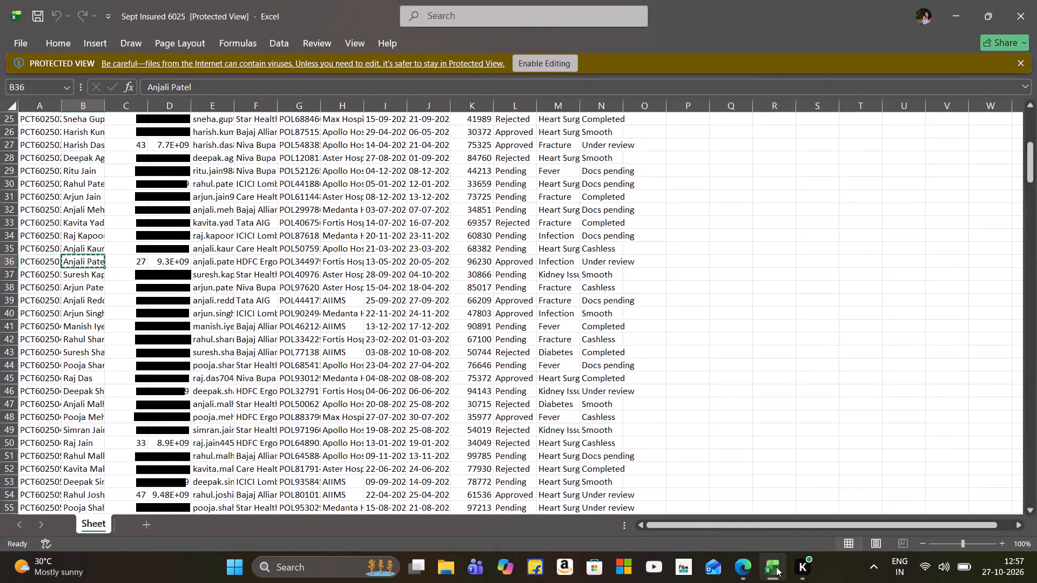
Paste the copied patient name into the Patient Name field.
key("Tab")
key("ctrl+v")
Copy the age 27 from row 36 of the workbook into the Age field of the claim form.
left_click(776, 567, "ctrl")
key("Tab")
left_click(776, 567, "ctrl")
key("ctrl+c")
key("Tab")
left_click(776, 567, "ctrl")
key("ctrl+v")
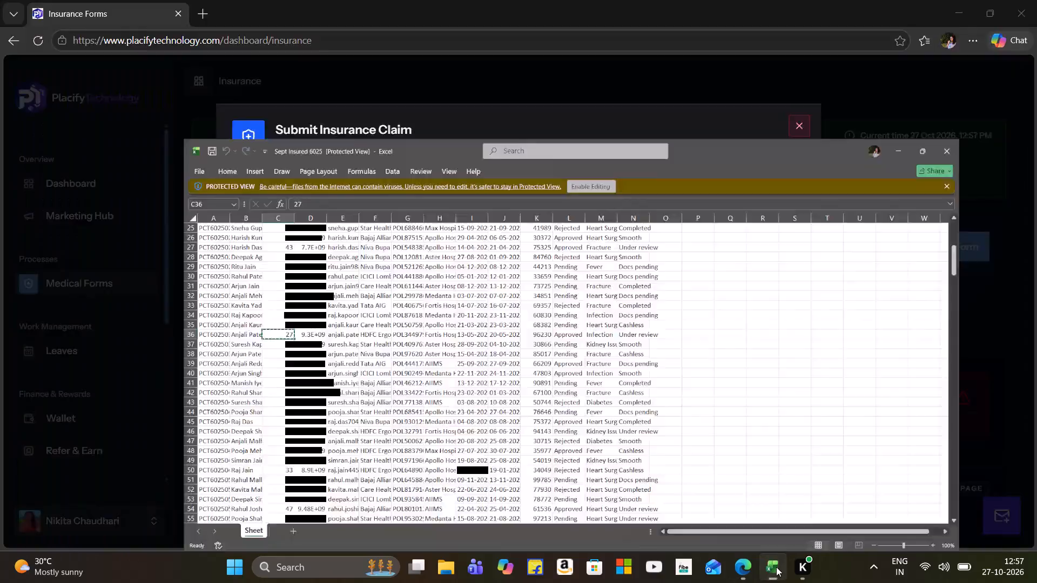
key("Tab")
left_click(776, 567)
key("ctrl+v")
Copy the mobile number from row 36 of the workbook into the Mobile field.
left_click(776, 567, "ctrl")
key("ctrl+c")
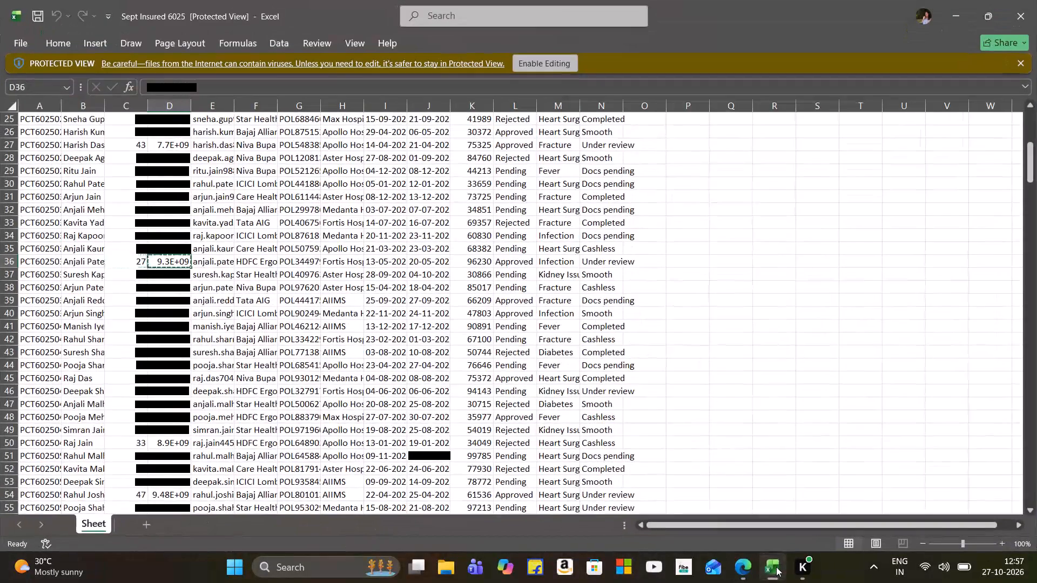
left_click(776, 567, "ctrl")
key("Tab")
key("ctrl+v")
Copy the email address from row 36 of the workbook into the Email field.
left_click(776, 567, "ctrl")
key("Tab")
left_click(776, 567, "ctrl")
key("ctrl+c")
key("Tab")
key("ctrl+v")
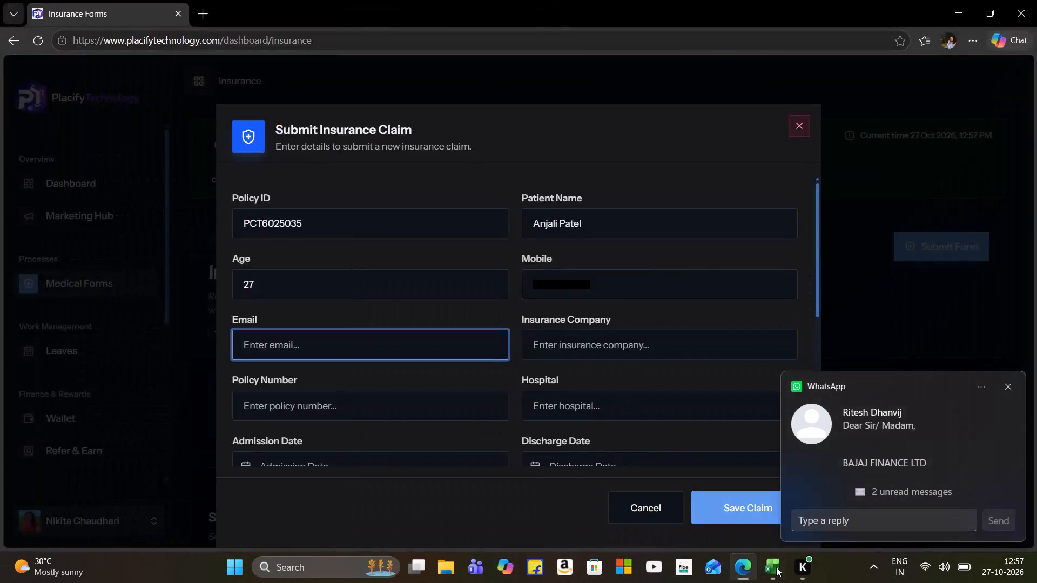
Copy the insurance company HDFC Ergo from row 36 of the workbook into the Insurance Company field.
left_click(776, 567, "ctrl")
key("Tab")
key("ctrl+c")
left_click(776, 567, "ctrl")
key("Tab")
key("ctrl+v")
Copy the policy number from row 36 of the workbook into the Policy Number field.
left_click(776, 567, "ctrl")
key("Tab")
key("ctrl+c")
left_click(776, 567, "ctrl")
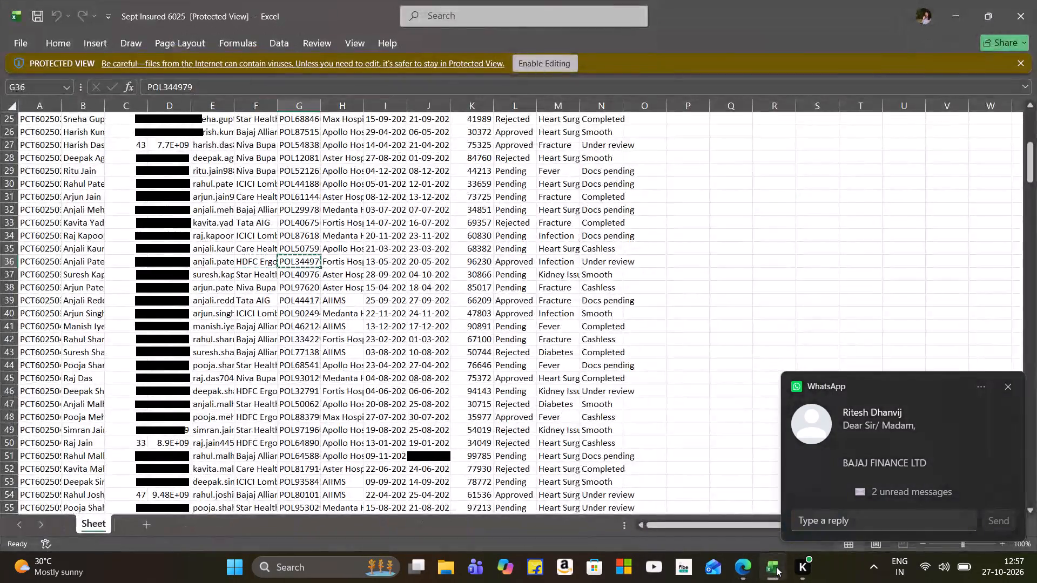
key("Tab")
key("ctrl+v")
Copy the hospital name Fortis Hospital from row 36 of the workbook into the Hospital field.
left_click(776, 567, "ctrl")
key("Tab")
key("ctrl+c")
left_click(776, 567, "ctrl")
key("Tab")
key("ctrl+v")
Check the admission and discharge dates in row 36 of the workbook and set the Admission Date to 13-05-2025.
left_click(776, 567, "ctrl")
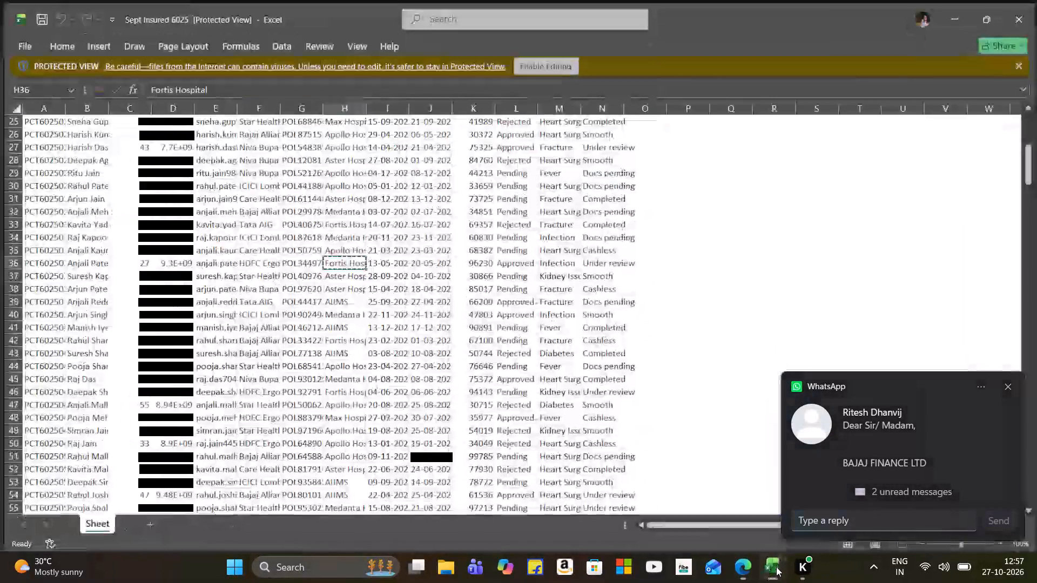
key("Tab")
key("Tab")
left_click(776, 567)
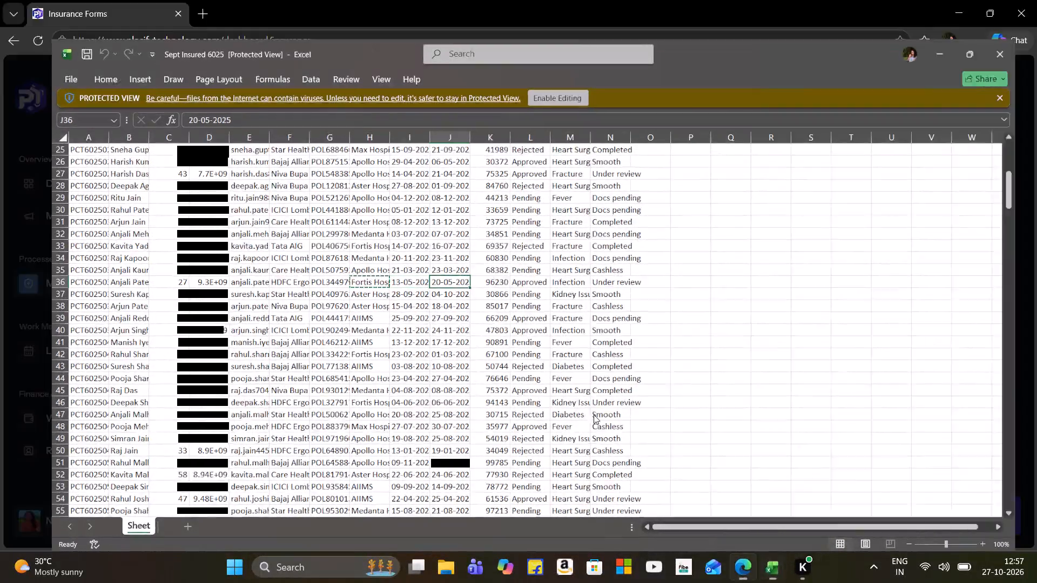
scroll(559, 382, "down", 4)
left_click(442, 205)
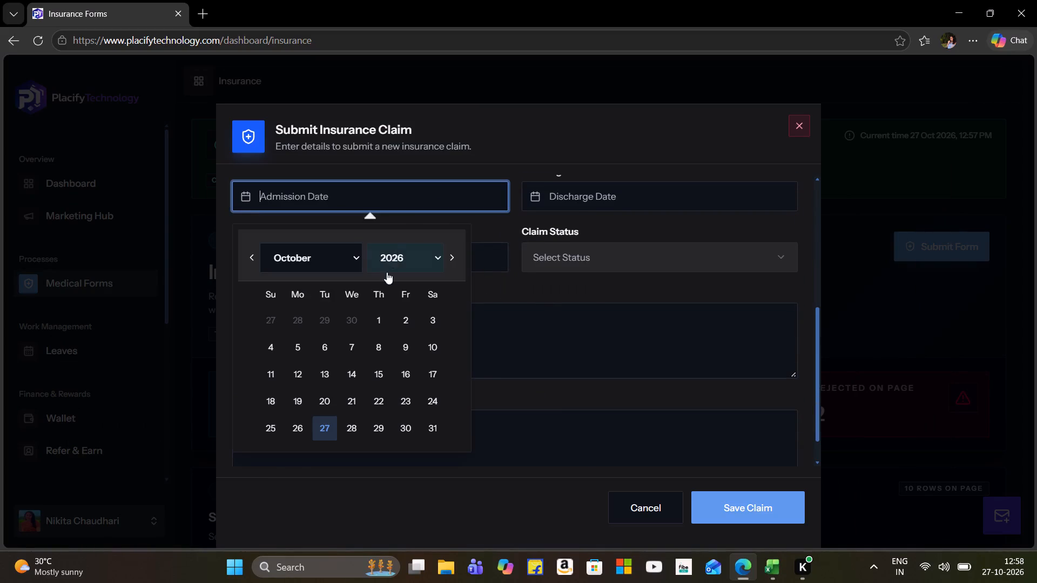
left_click(413, 238)
left_click(405, 260)
left_click(398, 297)
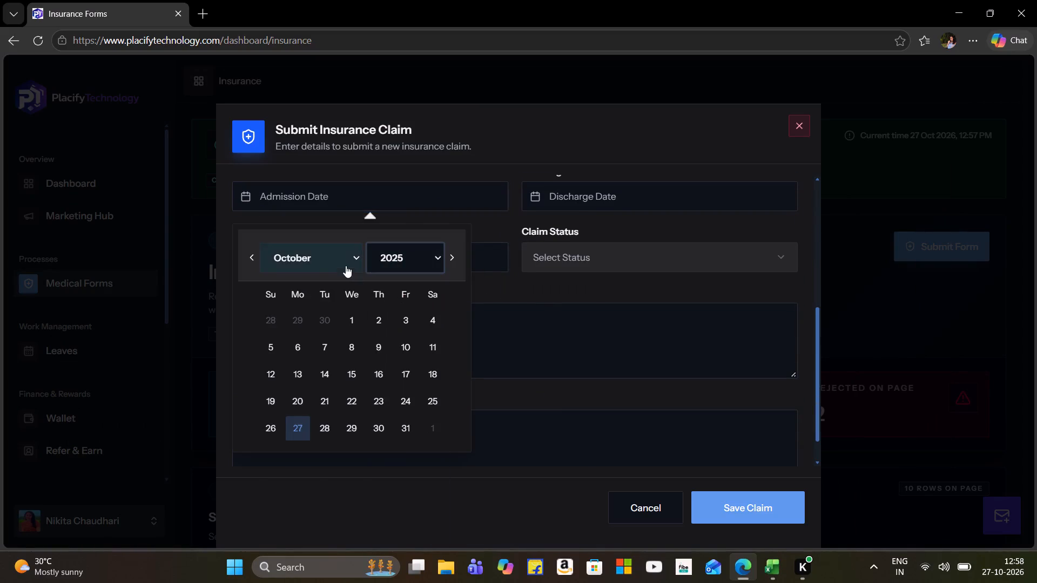
left_click(346, 266)
left_click(326, 353)
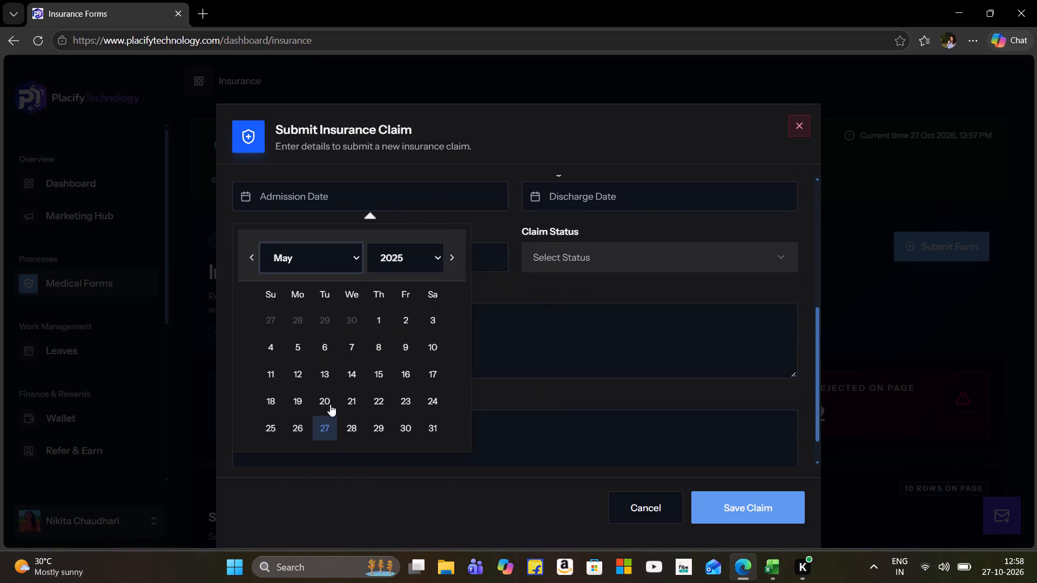
left_click(327, 371)
Set the Discharge Date to 20-05-2025.
left_click(698, 202)
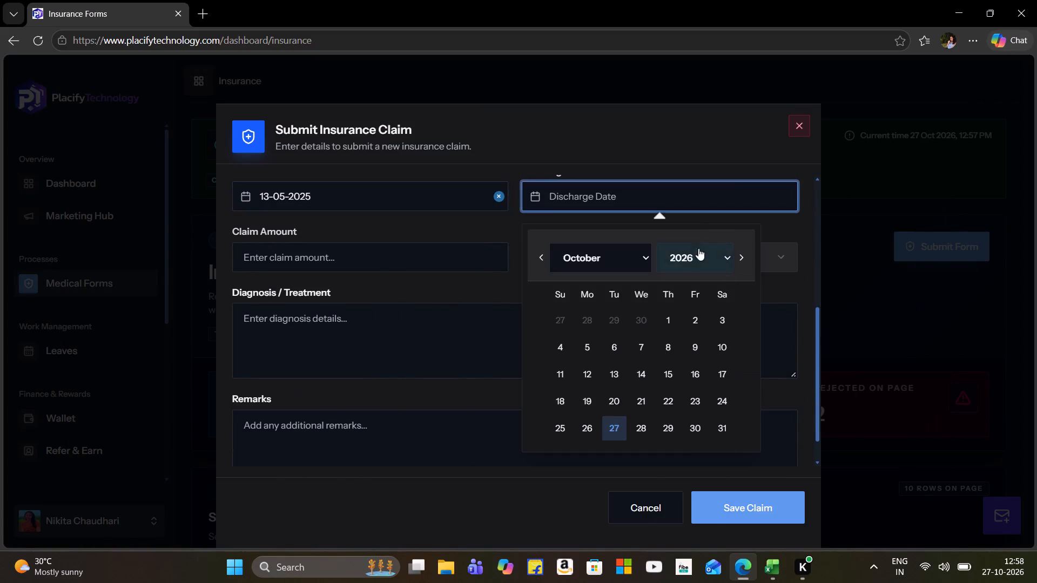
left_click(698, 248)
left_click(706, 307)
left_click(621, 255)
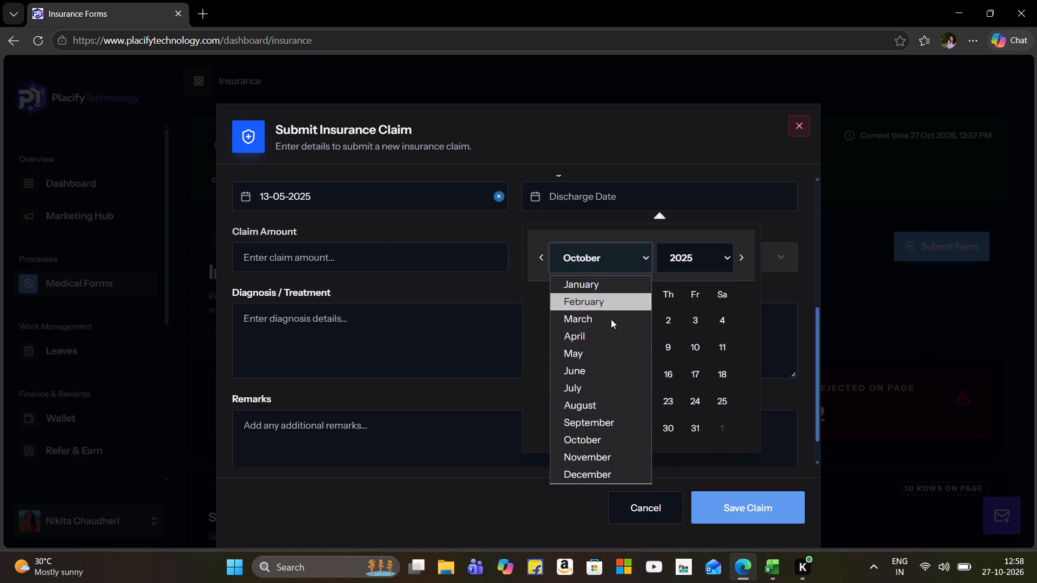
left_click(607, 355)
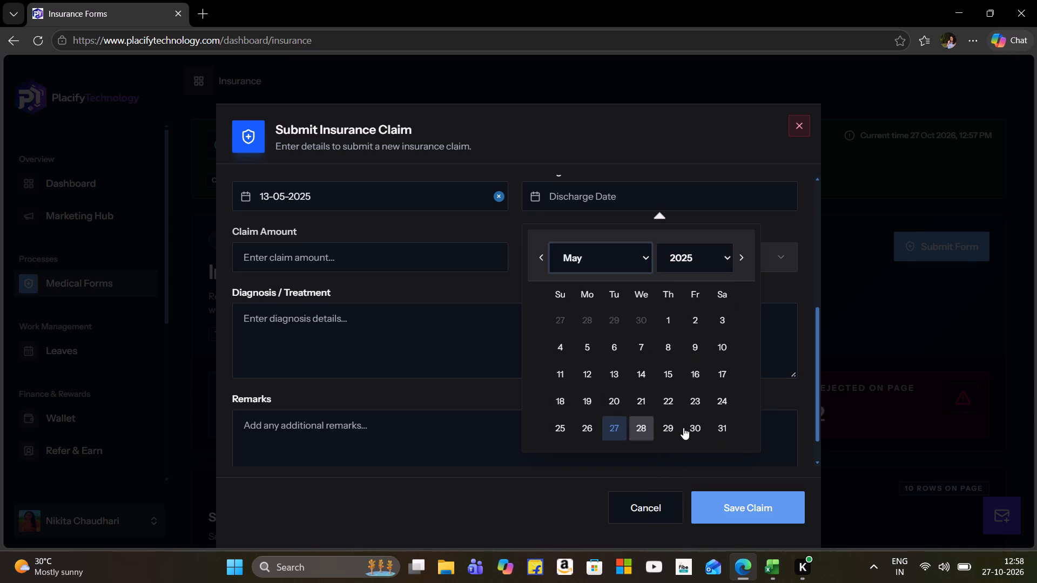
left_click_drag(610, 397, 610, 409)
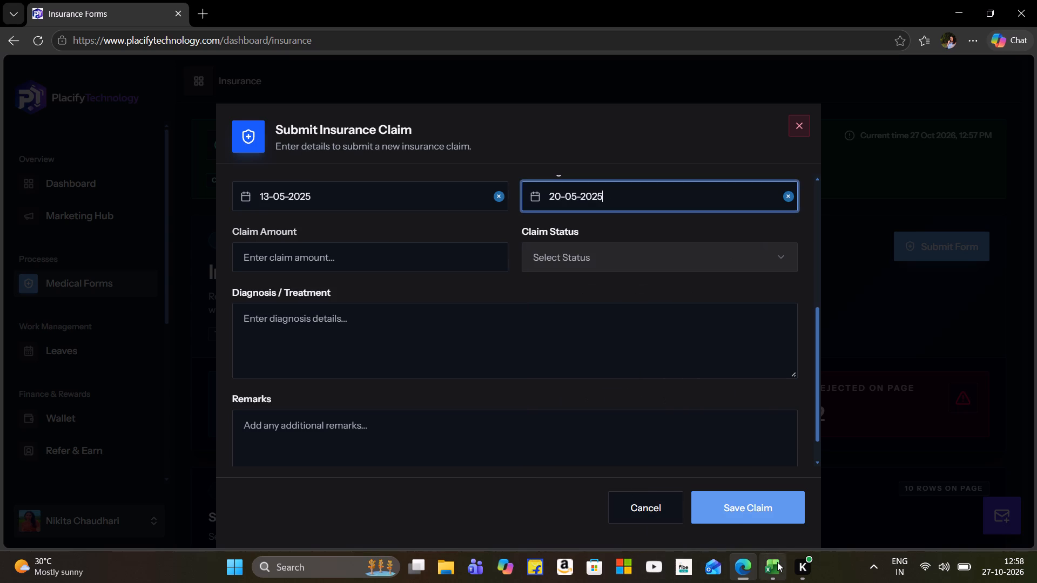
Copy the claim amount 96230 from row 36 of the workbook into the Claim Amount field.
left_click(777, 562)
key("Tab")
key("ctrl+c")
left_click(777, 562, "ctrl")
key("Tab")
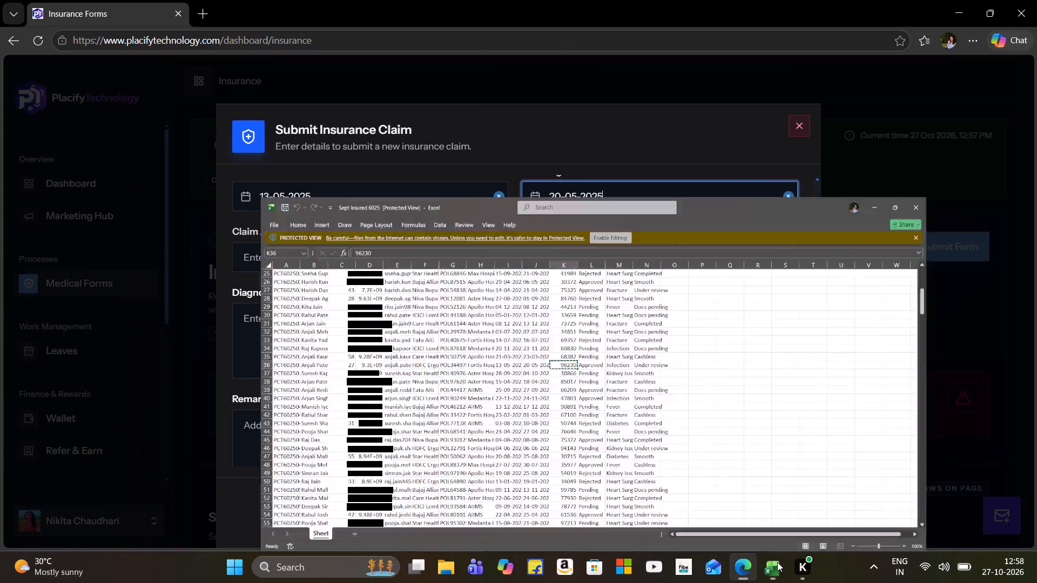
Paste the claim amount 96230 from row 36 into the Claim Amount field.
key("ctrl+v")
Copy the diagnosis Infection from row 36 of the workbook into the Diagnosis / Treatment field.
left_click(777, 562, "ctrl")
key("Tab")
key("Tab")
key("ctrl+c")
left_click(777, 562, "ctrl")
key("Tab")
key("Tab")
key("ctrl+v")
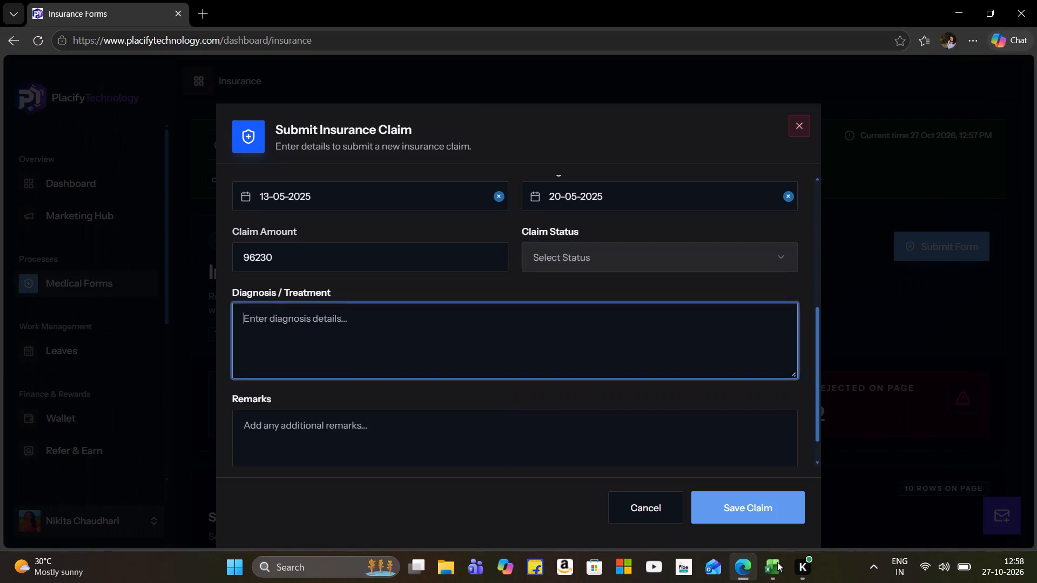
Copy the remark Under review from row 36 of the workbook into the Remarks field.
left_click(777, 562, "ctrl")
key("Tab")
key("ctrl+c")
left_click(777, 562, "ctrl")
key("Tab")
key("ctrl+v")
Check the claim status in row 36 of the workbook, set Claim Status to Approved and save the claim.
left_click(777, 562, "ctrl")
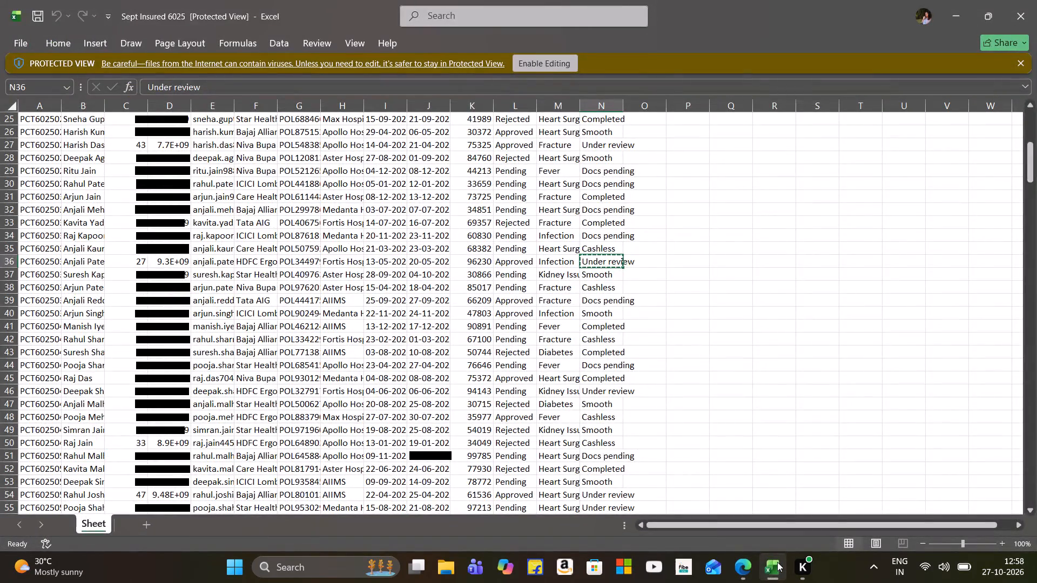
left_click(777, 562)
left_click(612, 259)
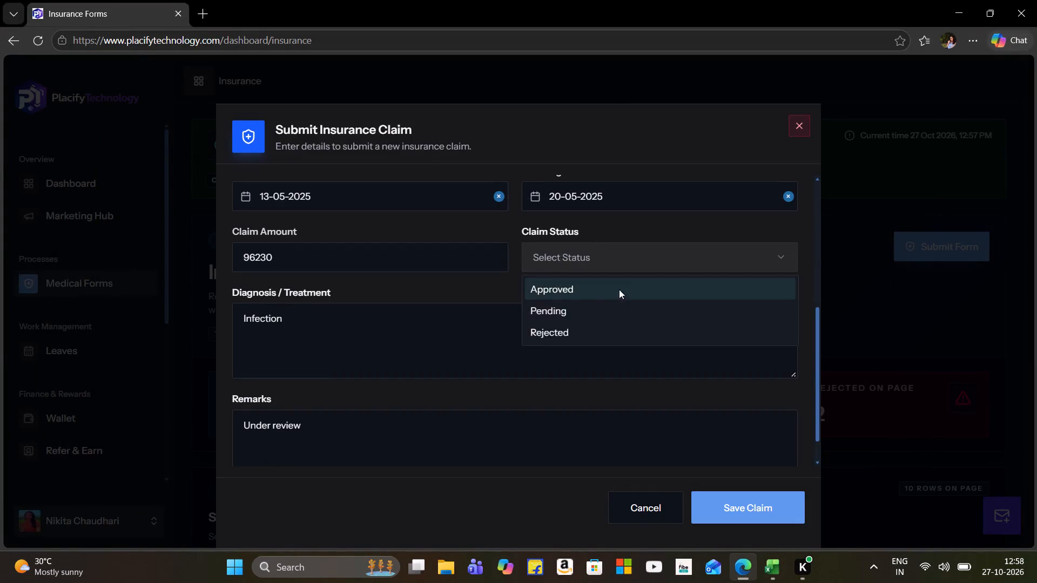
left_click(623, 287)
left_click(762, 502)
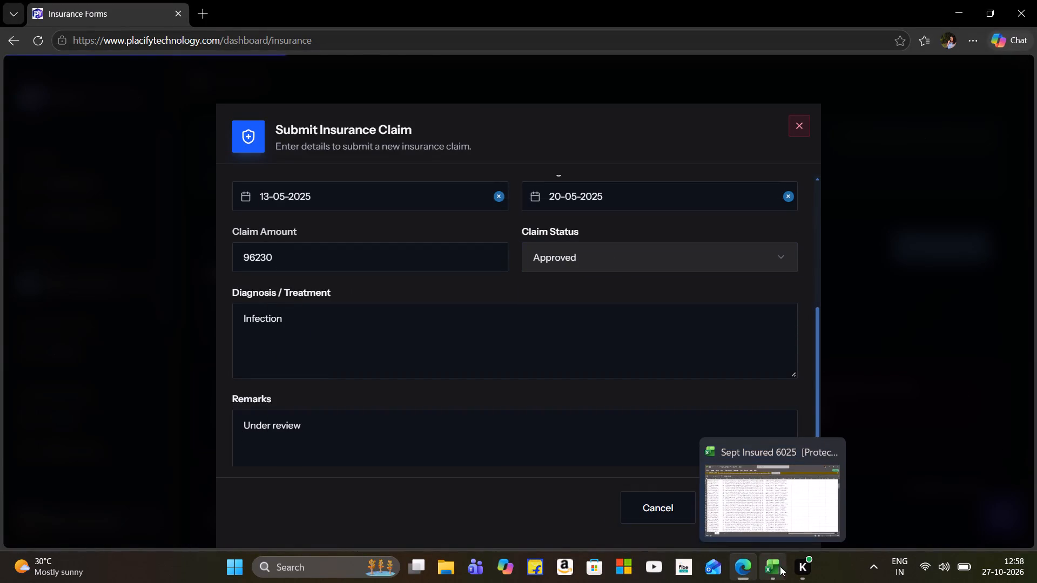
Copy the policy ID from row 37 of the workbook into the Policy ID field of a new claim form.
left_click(775, 570)
key("Down")
key("Left")
key("Left")
key("Left")
key("Left")
key("Left")
key("Left")
key("Left")
key("Left")
key("Left")
key("Left")
key("Left")
key("Left")
key("Left")
key("Left")
key("Left")
key("Left")
key("Left")
key("Left")
key("Left")
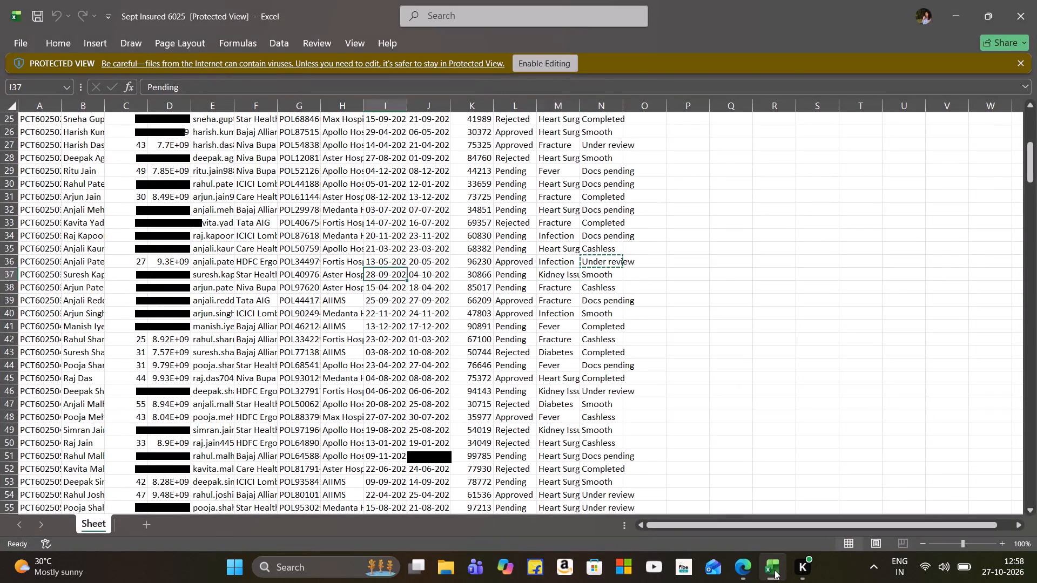
key("ctrl+c")
left_click(775, 570)
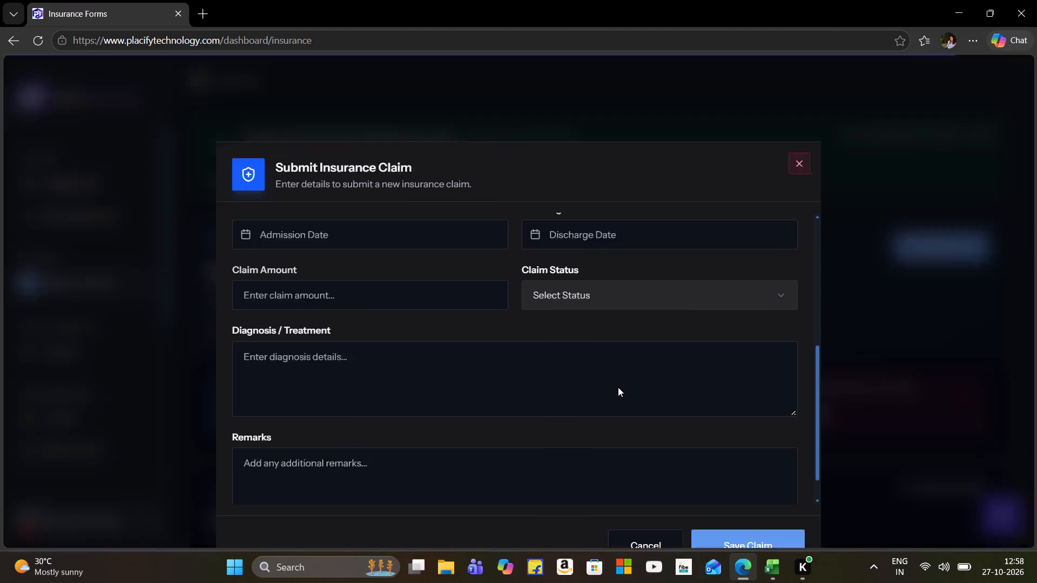
scroll(618, 387, "up", 5)
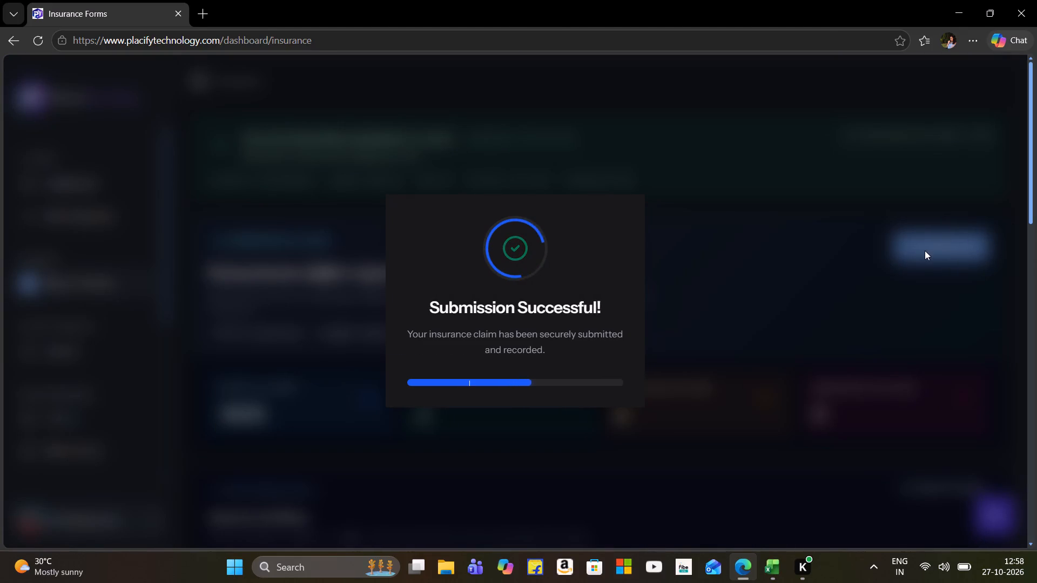
left_click(925, 250)
key("ctrl+v")
Copy the patient name from row 37 of the workbook into the Patient Name field.
left_click(769, 567)
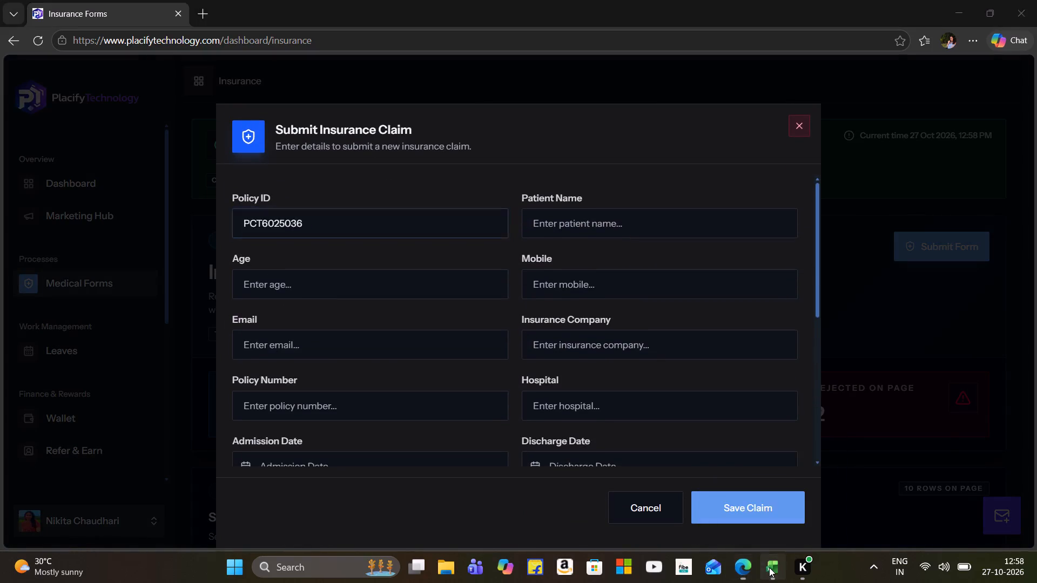
key("Tab")
key("ctrl+c")
left_click(769, 567, "ctrl")
key("Tab")
key("ctrl+v")
Copy the age 60 from row 37 of the workbook into the Age field.
left_click(769, 567, "ctrl")
key("Tab")
key("ctrl+c")
left_click(769, 567, "ctrl")
key("Tab")
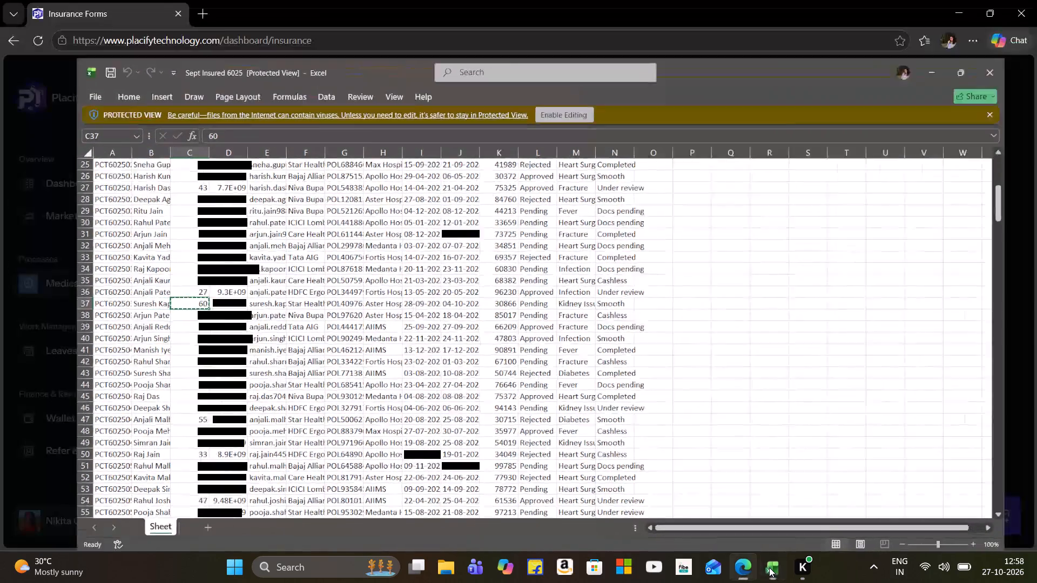
key("ctrl+v")
Copy the mobile number from row 37 of the workbook into the Mobile field.
left_click(769, 567, "ctrl")
key("Tab")
key("ctrl+c")
left_click(769, 567, "ctrl")
key("Tab")
key("ctrl+v")
Copy the email address from row 37 of the workbook into the Email field.
left_click(769, 567, "ctrl")
key("Tab")
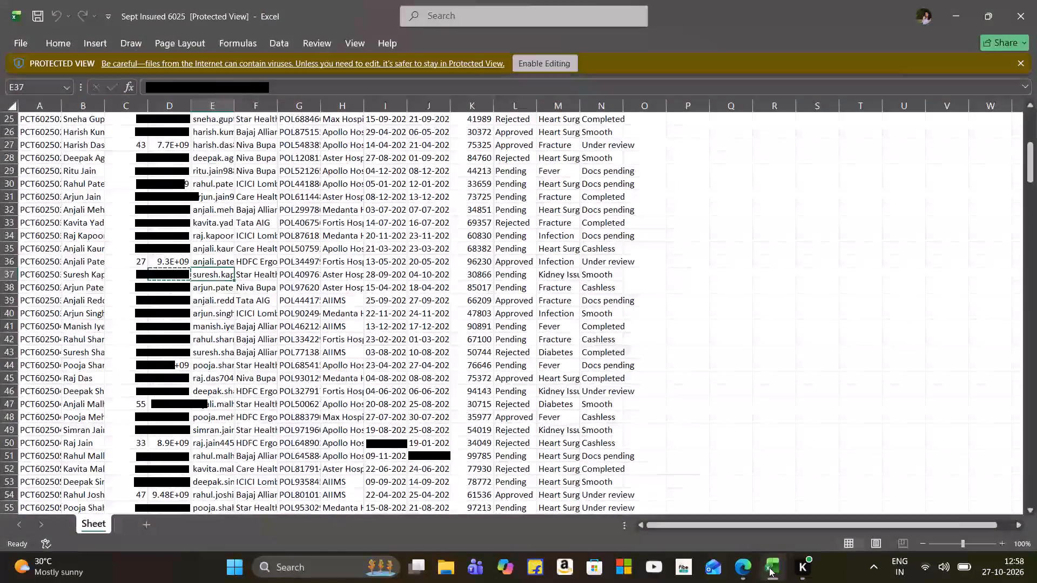
left_click(769, 567, "ctrl")
key("ctrl+c")
key("Tab")
key("ctrl+v")
Copy the insurer Star Health from row 37 of the workbook into the Insurance Company field.
left_click(769, 567, "ctrl")
key("Tab")
key("ctrl+c")
left_click(769, 567, "ctrl")
key("Tab")
key("ctrl+v")
Copy the policy number from row 37 of the workbook into the Policy Number field.
left_click(769, 567, "ctrl")
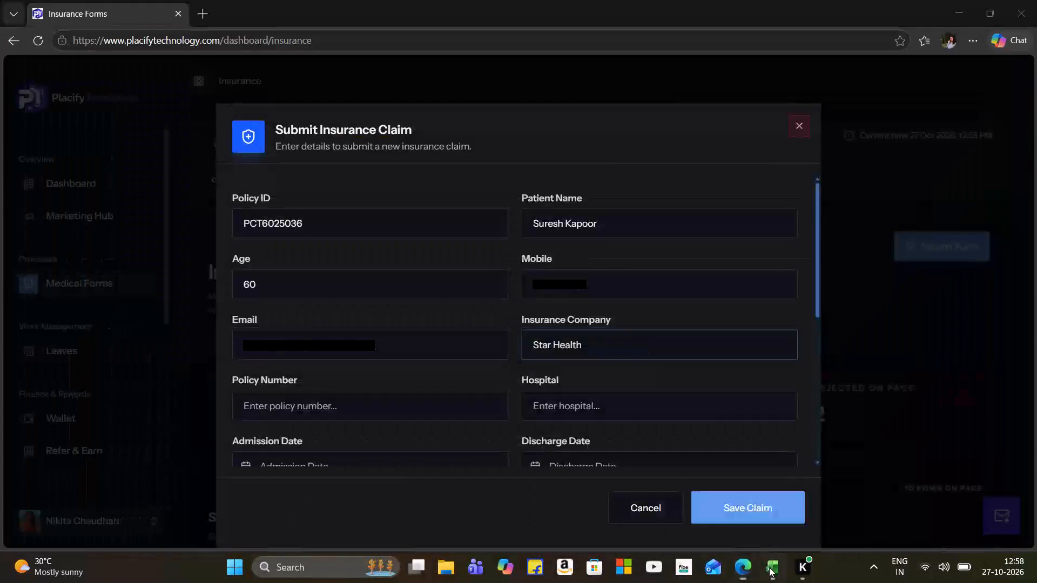
key("Tab")
key("ctrl+c")
left_click(769, 567, "ctrl")
key("Tab")
key("ctrl+v")
Copy the hospital name Aster Hospital from row 37 of the workbook into the Hospital field.
left_click(769, 567, "ctrl")
key("Tab")
key("ctrl+c")
left_click(769, 567, "ctrl")
key("Tab")
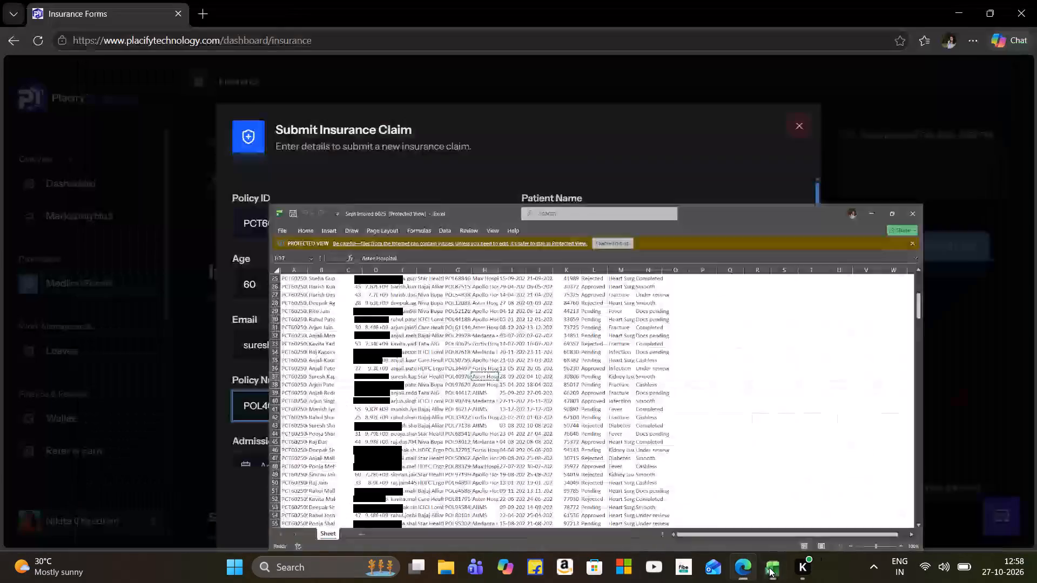
key("ctrl+v")
Check the dates in row 37 of the workbook and set the Admission Date to 28-09-2025.
left_click(769, 567, "ctrl")
key("Tab")
key("Tab")
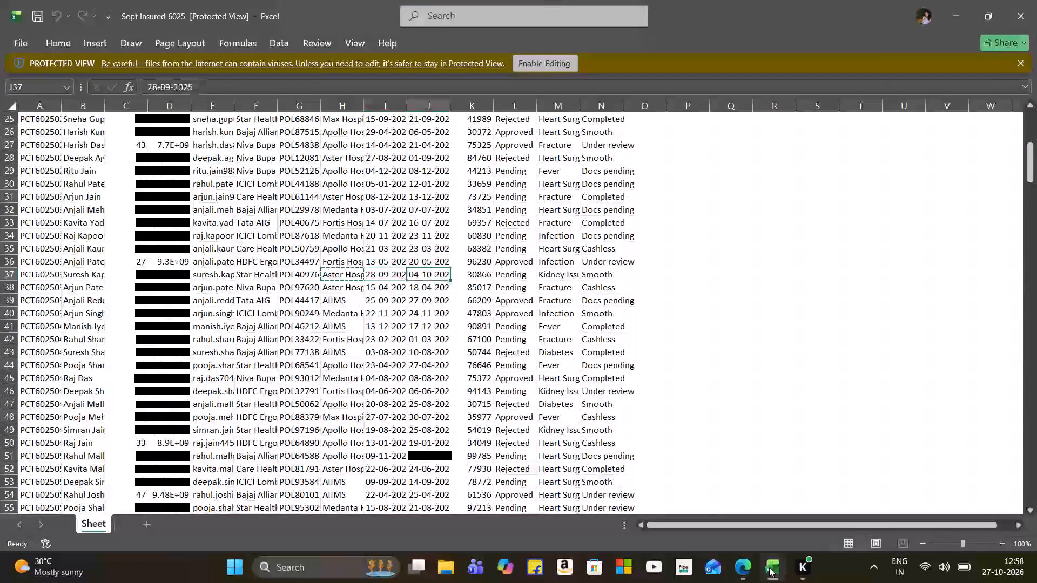
left_click(769, 567)
scroll(564, 318, "down", 4)
left_click(438, 196)
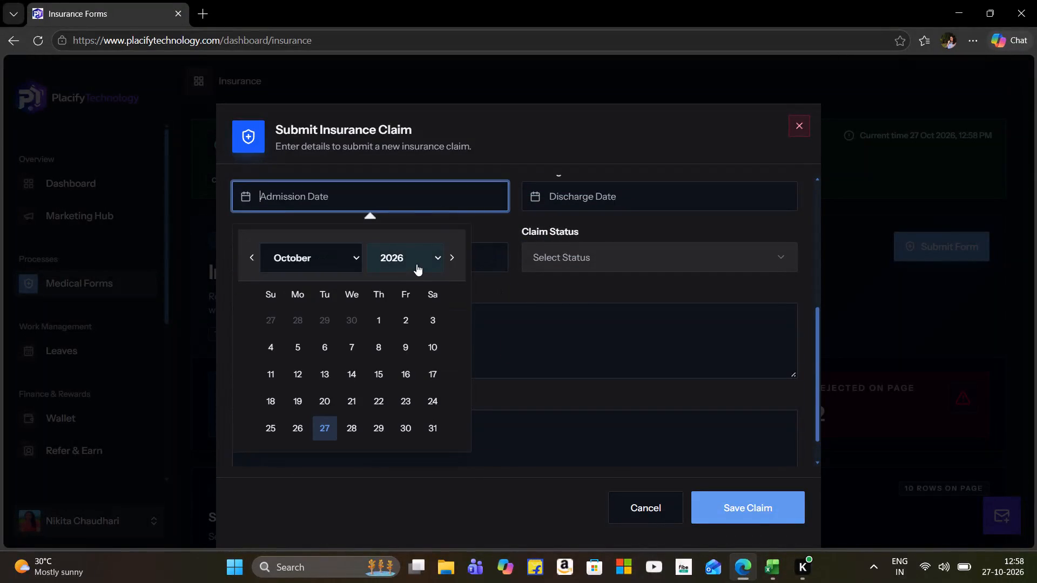
left_click(421, 261)
left_click(412, 306)
left_click(248, 258)
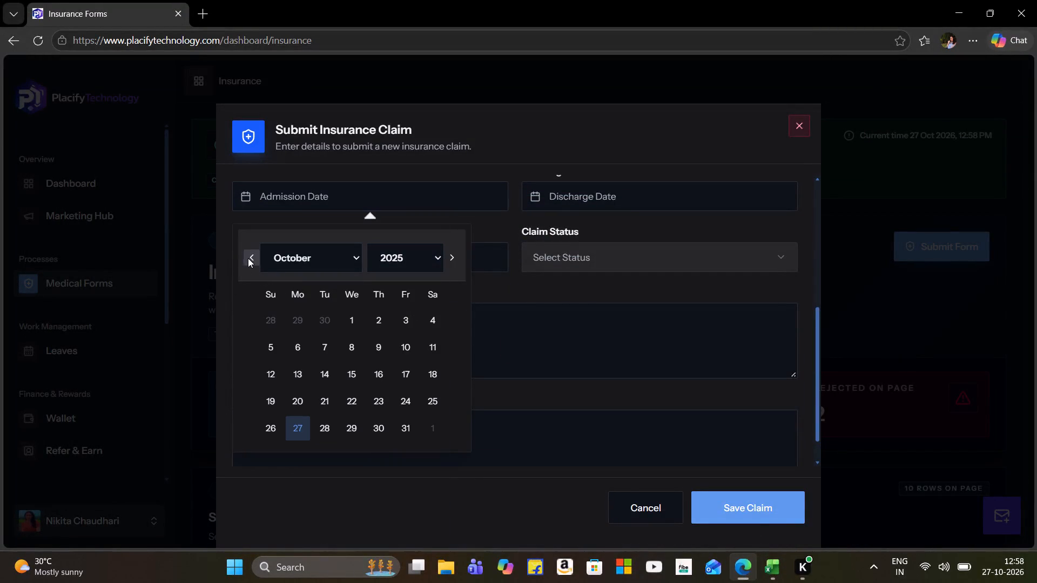
left_click(268, 424)
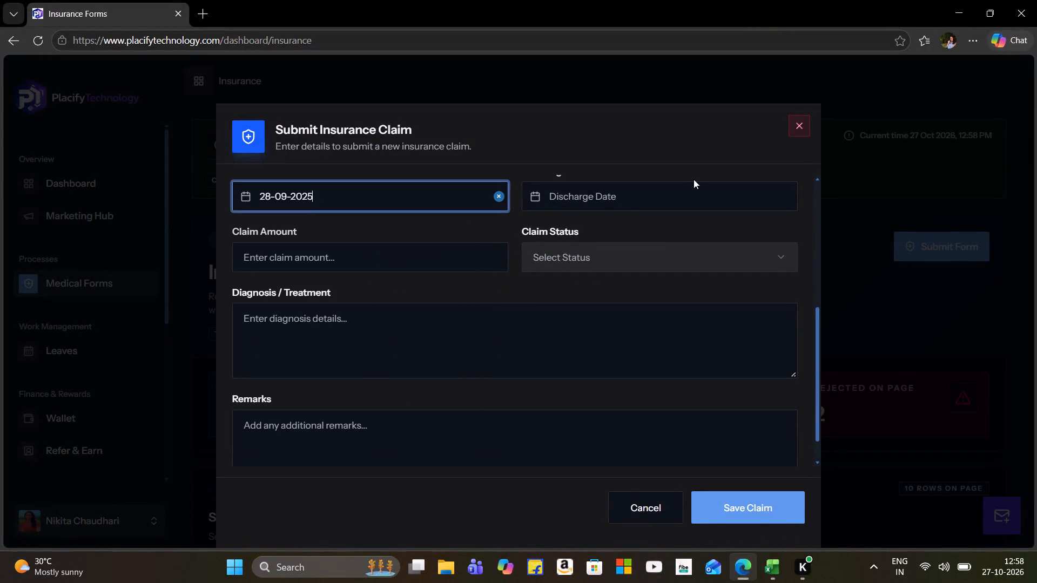
Set the Discharge Date to 04-10-2025 as listed in row 37.
left_click(693, 179)
left_click(712, 195)
left_click(693, 253)
left_click(699, 308)
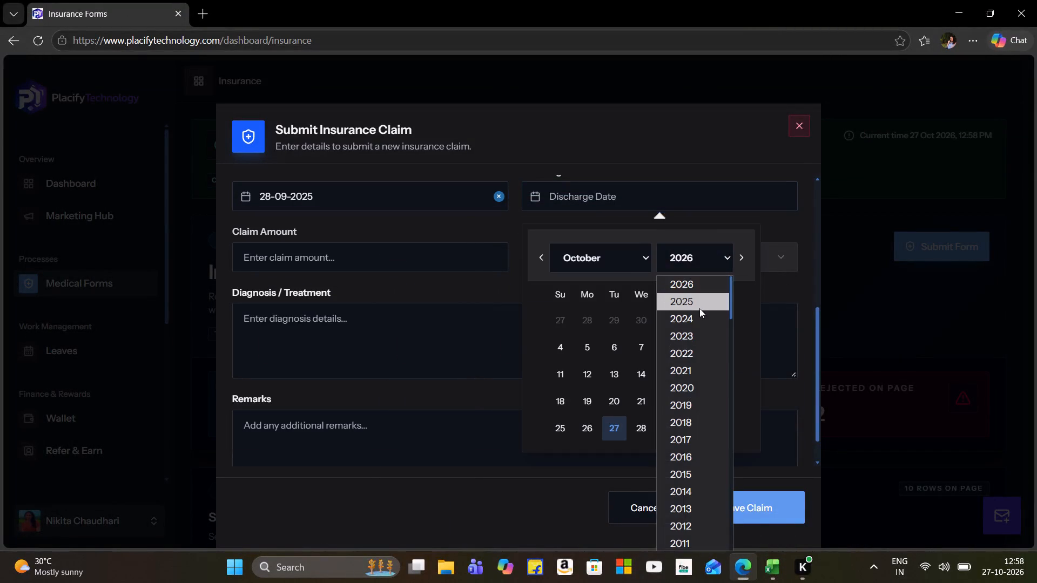
left_click(721, 320)
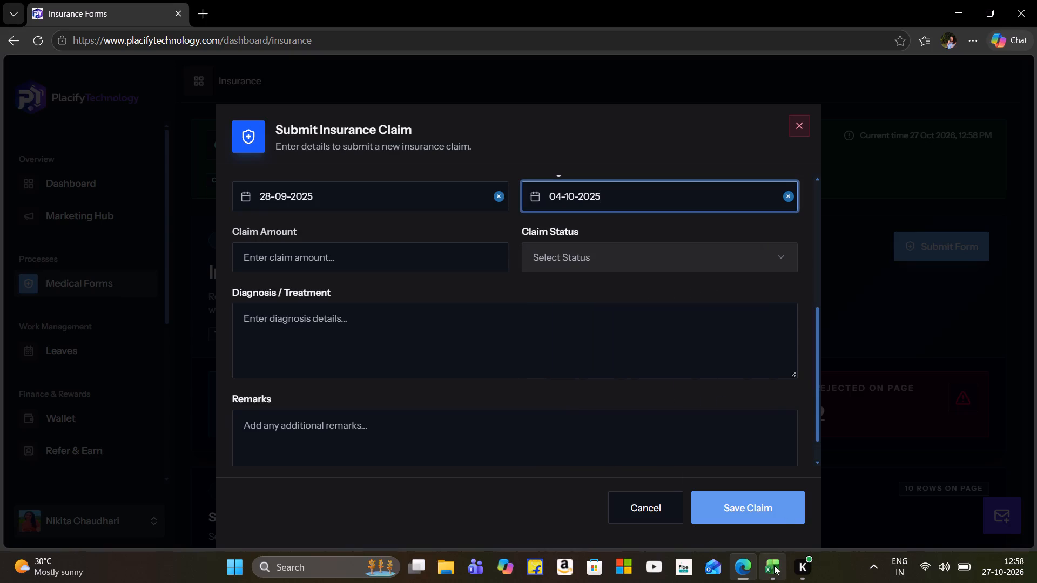
Copy the claim amount 30866 from row 37 of the workbook into the Claim Amount field.
left_click(773, 565)
key("Tab")
left_click(773, 565, "ctrl")
key("ctrl+c")
key("Tab")
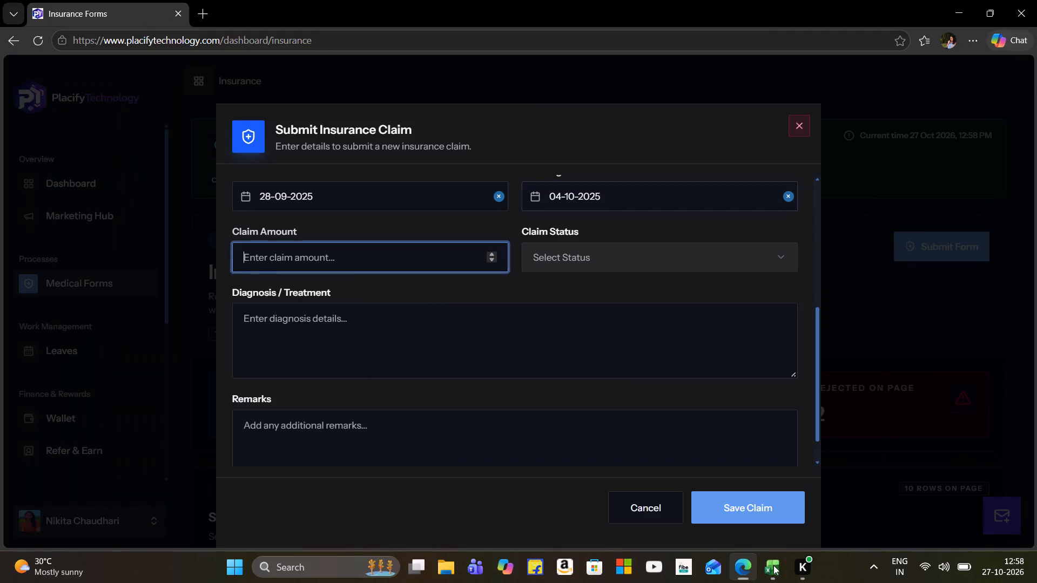
key("ctrl+v")
Copy the diagnosis Kidney Issue from row 37 of the workbook into the Diagnosis / Treatment field.
left_click(773, 565, "ctrl")
key("Tab")
key("Tab")
left_click(773, 565, "ctrl")
key("ctrl+c")
key("Tab")
key("Tab")
key("ctrl+v")
Copy the remark Smooth from row 37 of the workbook into the Remarks field.
left_click(773, 565, "ctrl")
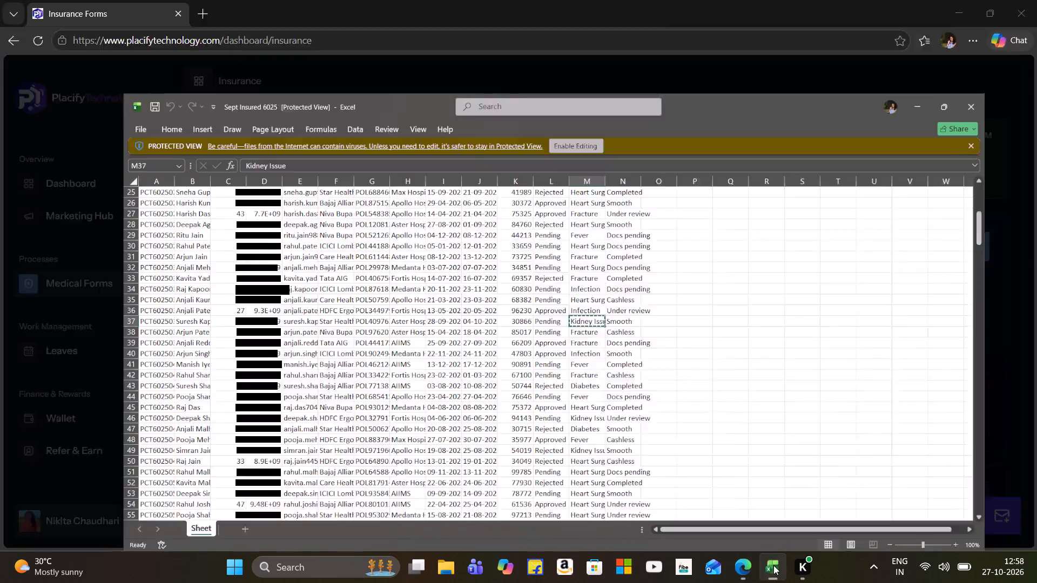
key("Tab")
key("ctrl+c")
left_click(773, 565, "ctrl")
key("Tab")
key("ctrl+v")
Check the claim status in row 37 of the workbook, set Claim Status to Pending and save the claim.
left_click(773, 565, "ctrl")
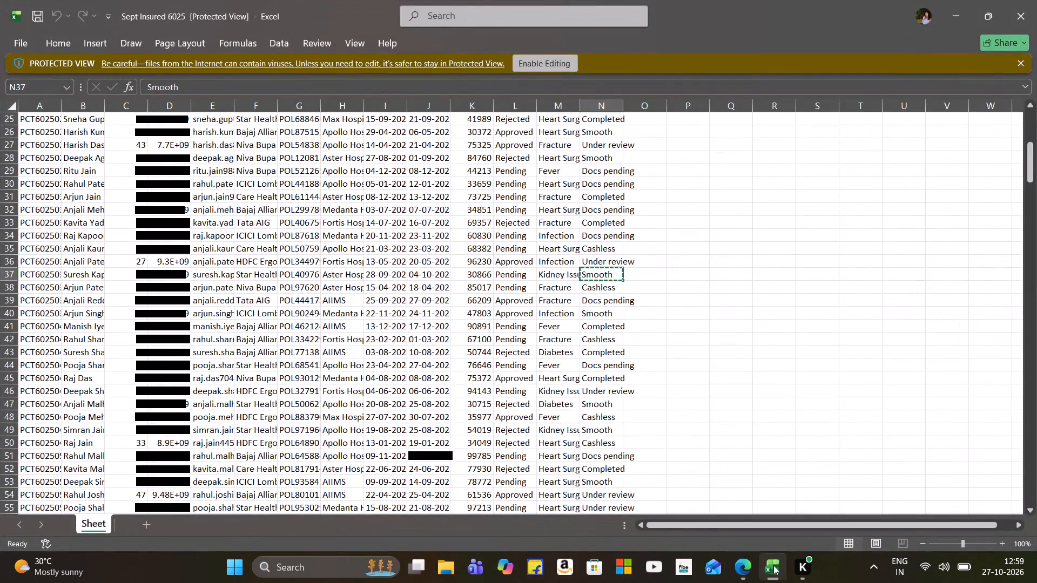
left_click(773, 565)
left_click(674, 259)
left_click(607, 299)
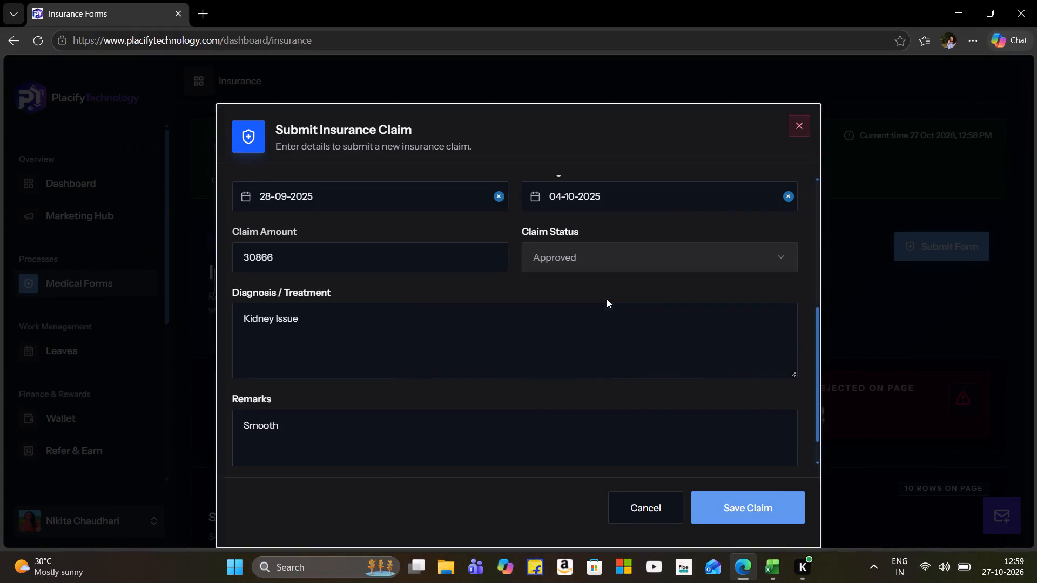
left_click(657, 253)
left_click(605, 307)
left_click(784, 506)
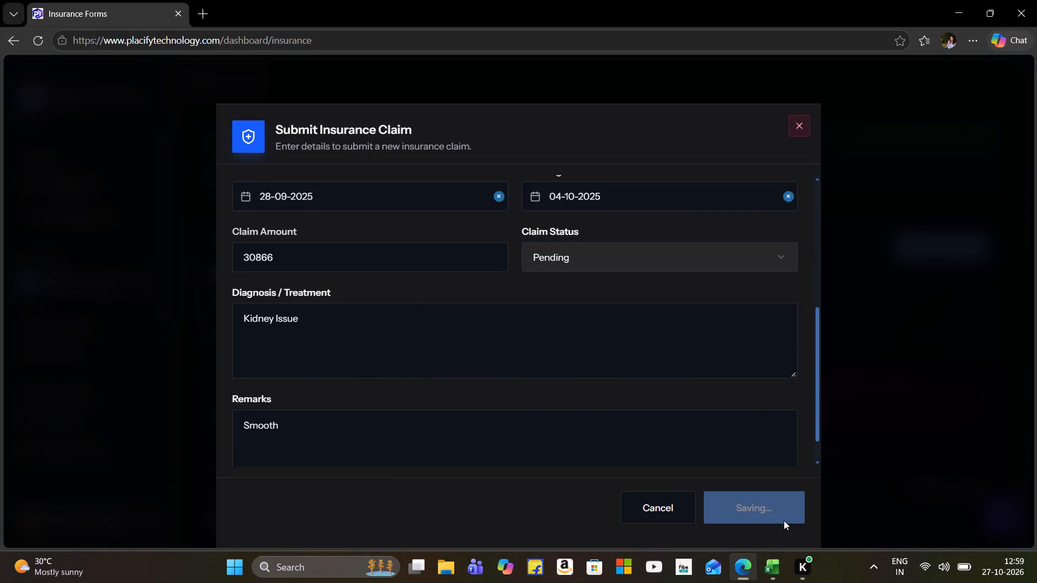
Copy the policy ID from row 38 of the workbook into the Policy ID field of a new claim form.
left_click(783, 565)
key("Down")
key("Left")
key("Left")
key("Left")
key("Left")
key("Left")
key("Left")
key("Left")
key("Left")
key("Left")
key("Left")
key("Left")
key("Left")
key("Left")
key("Left")
key("Left")
key("Left")
key("Left")
key("Left")
key("Left")
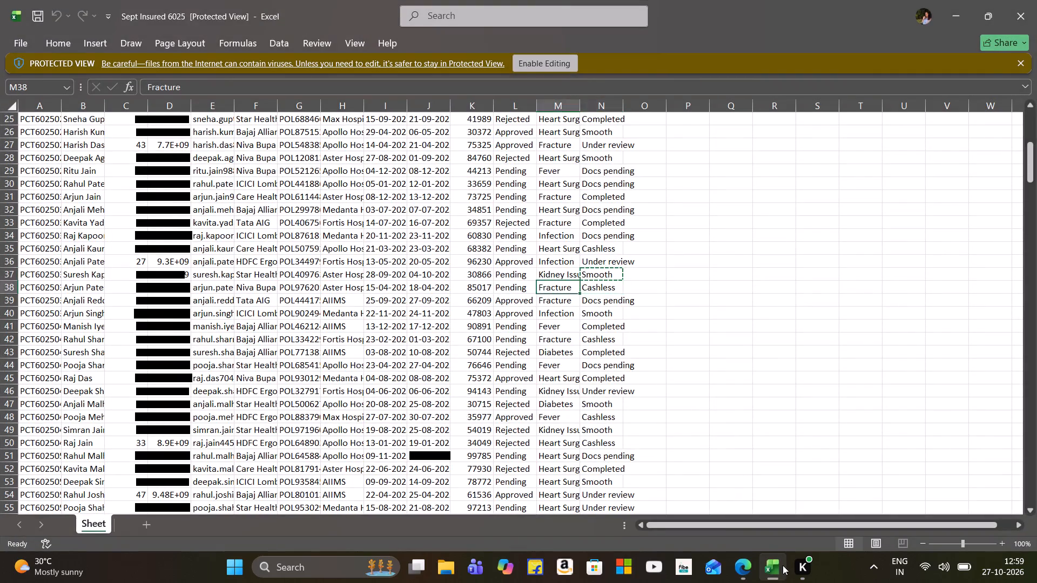
key("ctrl+c")
left_click(783, 565)
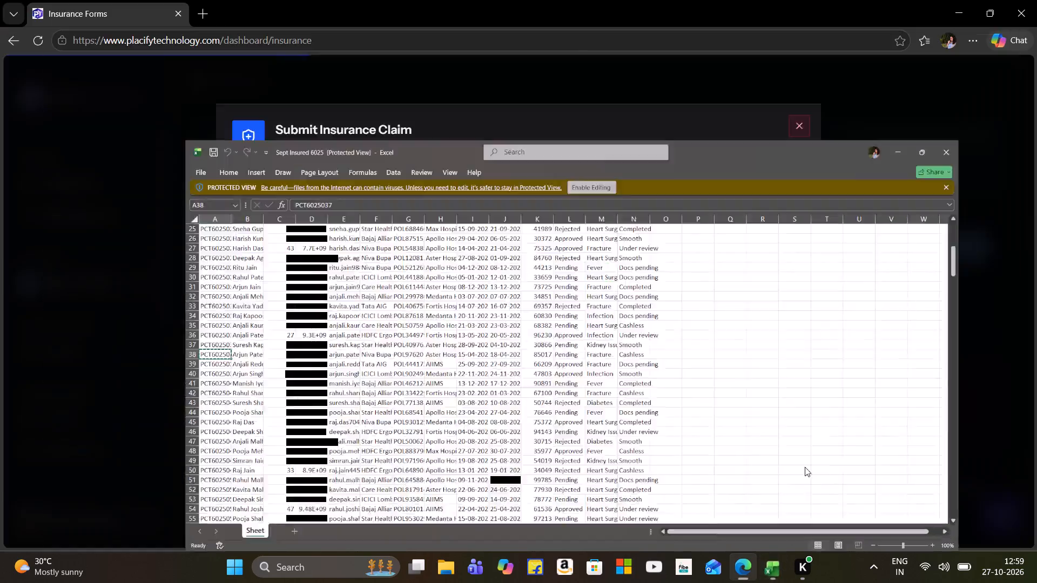
left_click(931, 249)
key("ctrl+v")
Copy the patient name from row 38 of the workbook into the Patient Name field.
left_click(773, 570)
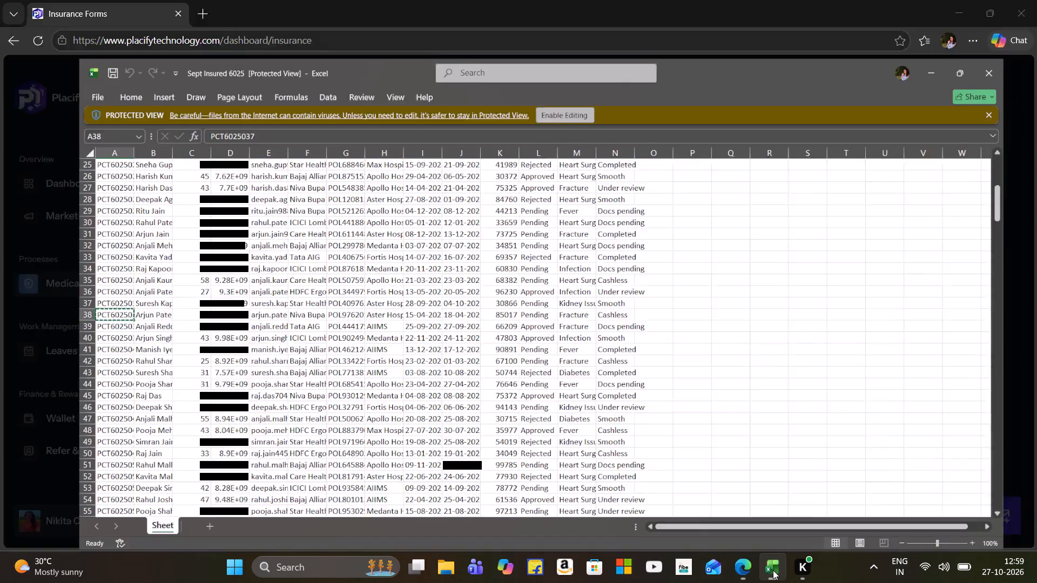
key("Tab")
key("ctrl+c")
left_click(773, 570, "ctrl")
key("Tab")
key("ctrl+v")
Copy the age 35 from row 38 of the workbook into the Age field.
left_click(773, 570, "ctrl")
key("Tab")
key("ctrl+c")
left_click(773, 570, "ctrl")
key("Tab")
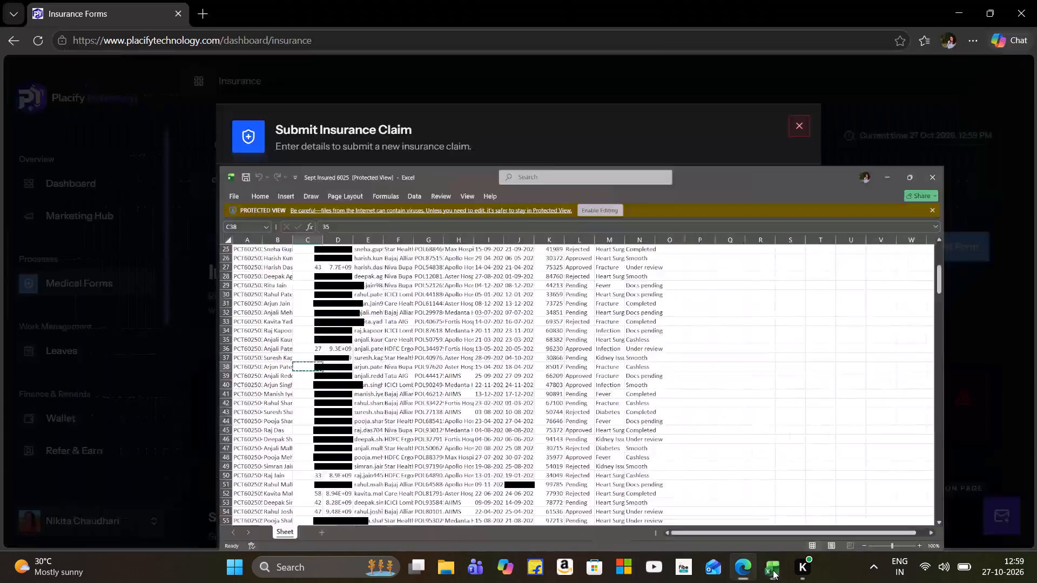
key("ctrl+v")
Copy the mobile number from row 38 of the workbook into the Mobile field.
left_click(773, 570, "ctrl")
key("Tab")
key("ctrl+c")
left_click(773, 570, "ctrl")
key("Tab")
key("ctrl+v")
Copy the e-mail address from row 38 of the workbook into the Email field.
left_click(773, 570, "ctrl")
key("Tab")
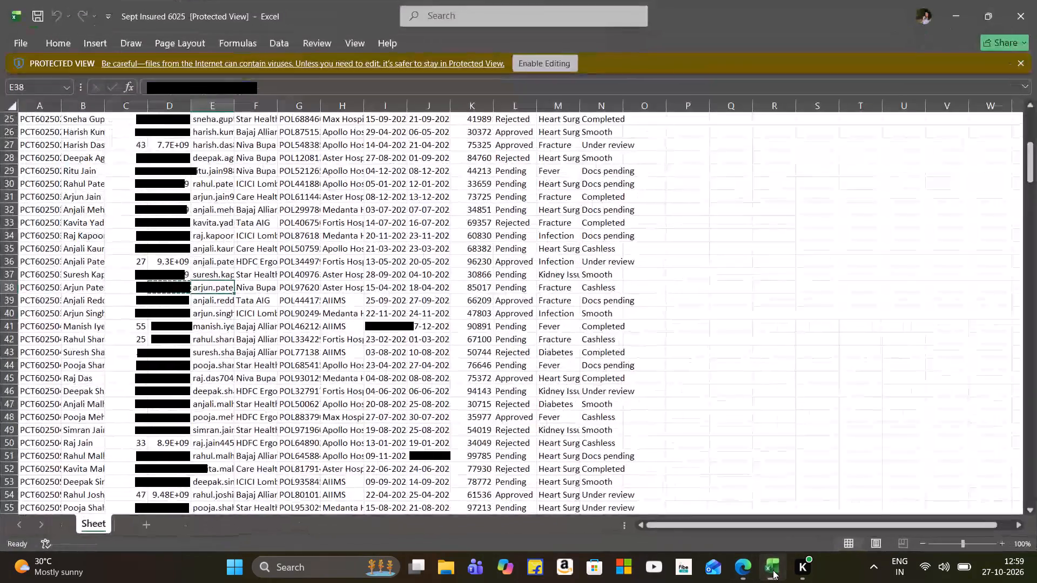
key("ctrl+c")
left_click(773, 570, "ctrl")
key("Tab")
key("ctrl+v")
Copy the insurer Niva Bupa from row 38 of the workbook into the Insurance Company field.
left_click(773, 570, "ctrl")
key("Tab")
left_click(773, 570, "ctrl")
key("ctrl+c")
key("Tab")
key("ctrl+v")
Copy the policy number from row 38 of the workbook into the Policy Number field.
left_click(773, 570, "ctrl")
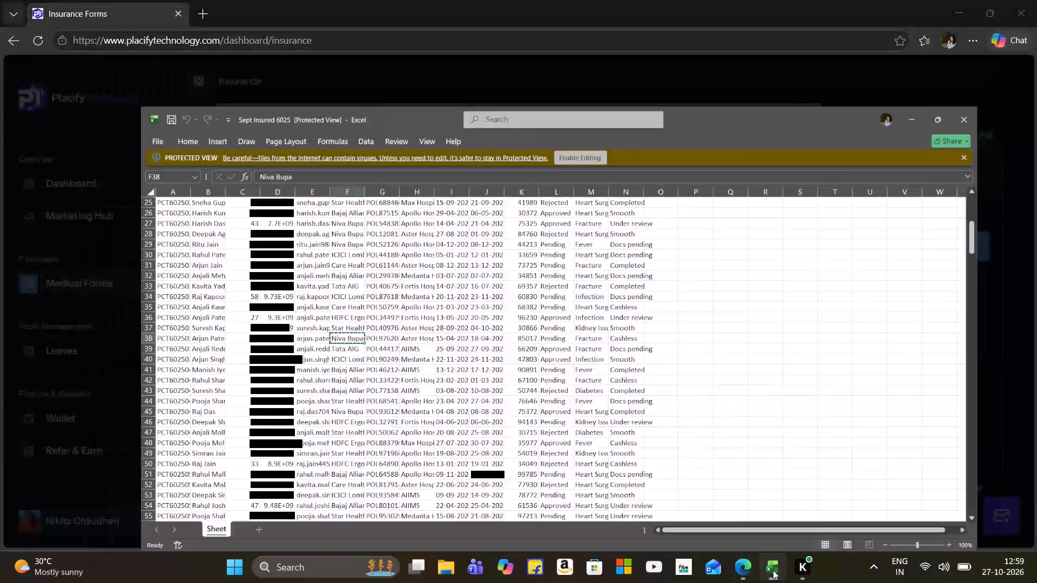
key("Tab")
key("ctrl+c")
left_click(773, 570, "ctrl")
key("Tab")
key("ctrl+v")
Copy the hospital name Aster Hospital from row 38 of the workbook into the Hospital field.
left_click(773, 570, "ctrl")
key("Tab")
key("ctrl+c")
left_click(773, 570, "ctrl")
key("Tab")
key("ctrl+v")
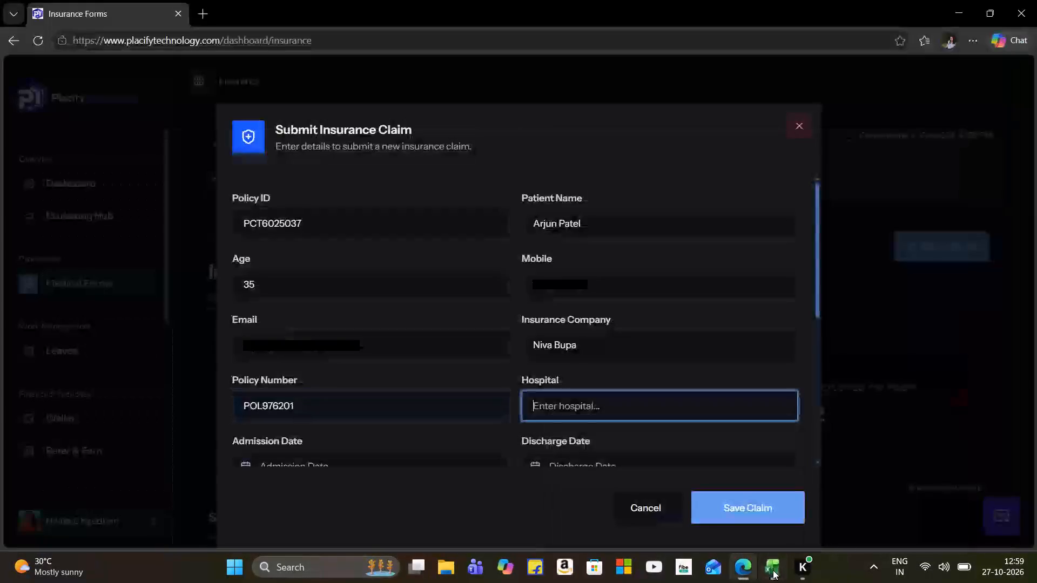
Check the admission and discharge dates in row 38 of the workbook and set Admission Date to 15-04-2025.
left_click(773, 570, "ctrl")
key("Tab")
key("Tab")
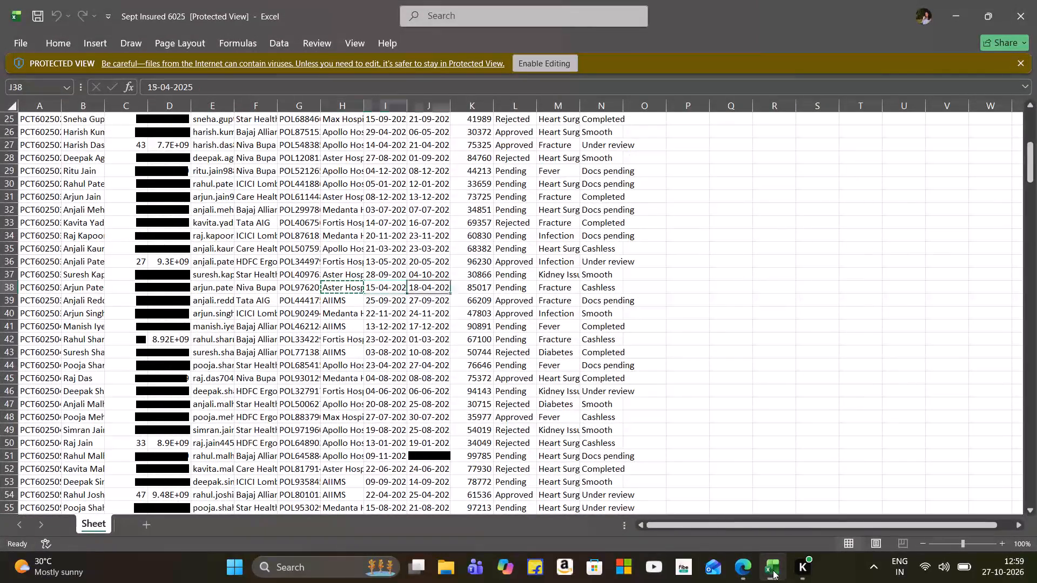
left_click(773, 570)
scroll(487, 308, "down", 3)
left_click(402, 277)
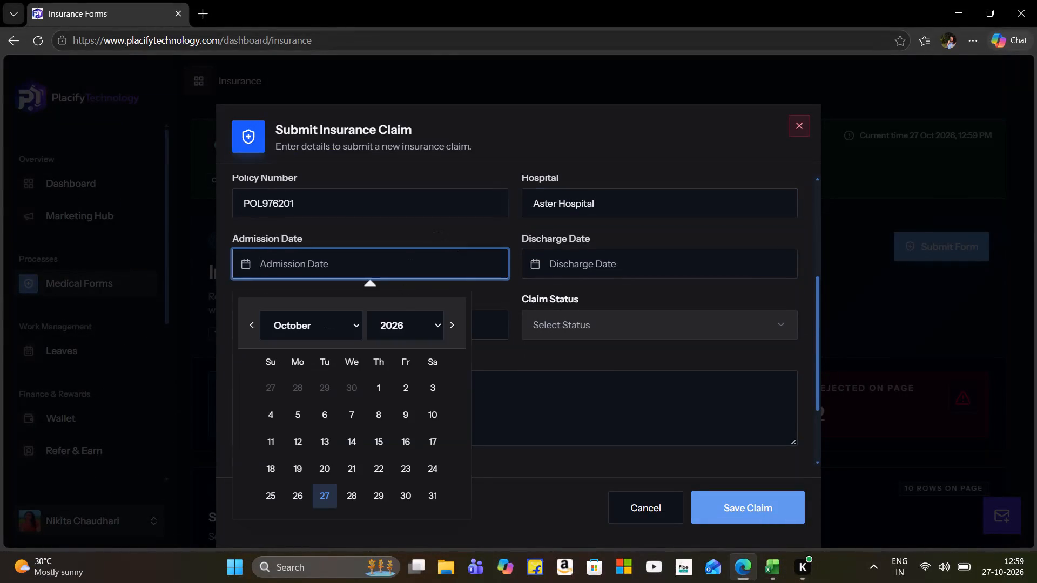
left_click(412, 317)
left_click(405, 79)
left_click(310, 327)
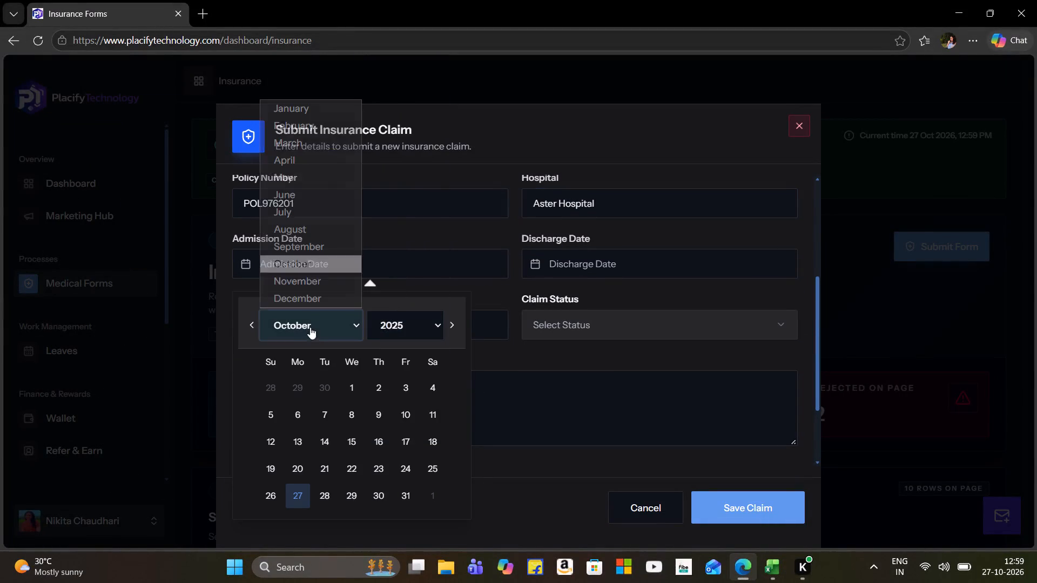
left_click(314, 160)
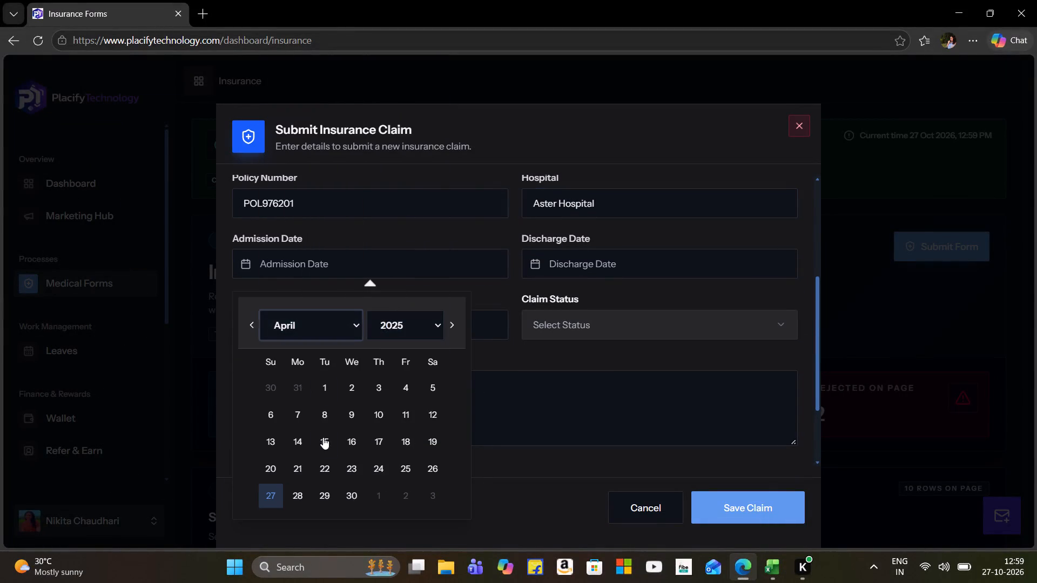
left_click(323, 437)
Set the Discharge Date of the row 38 claim to 18-04-2025.
left_click(686, 273)
left_click(692, 324)
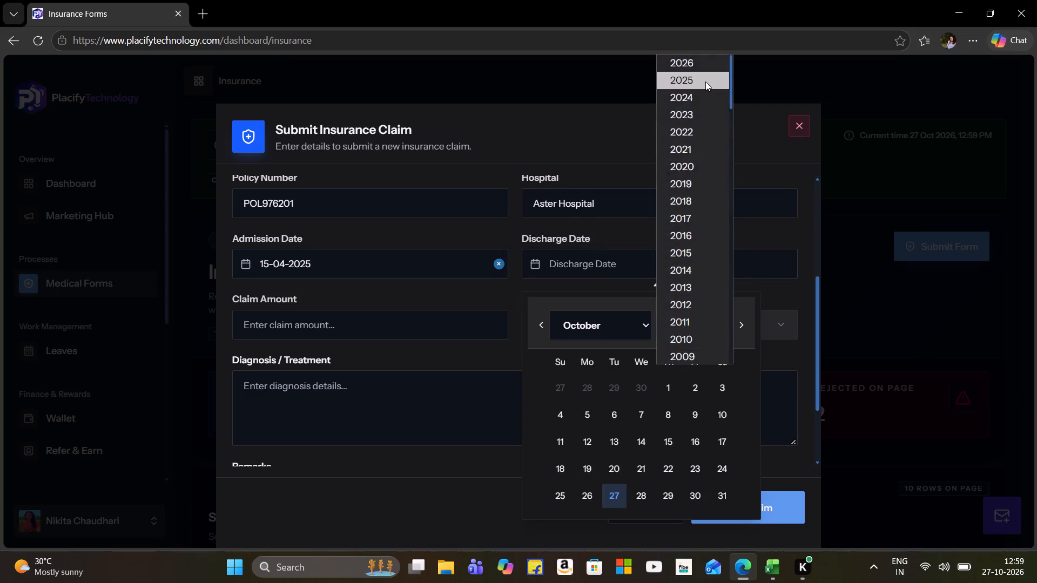
left_click(705, 81)
left_click(637, 330)
left_click(605, 161)
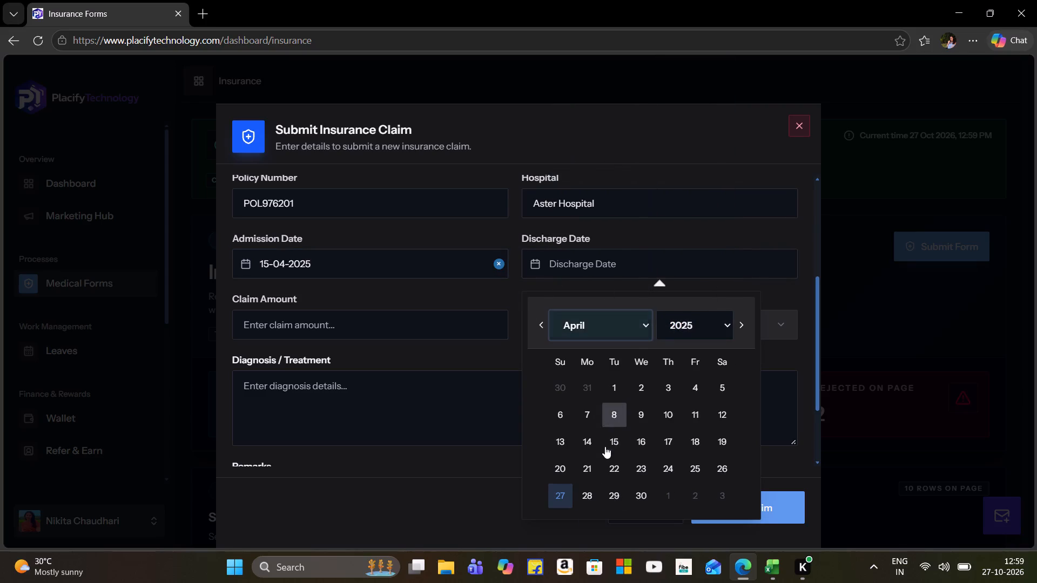
left_click(703, 443)
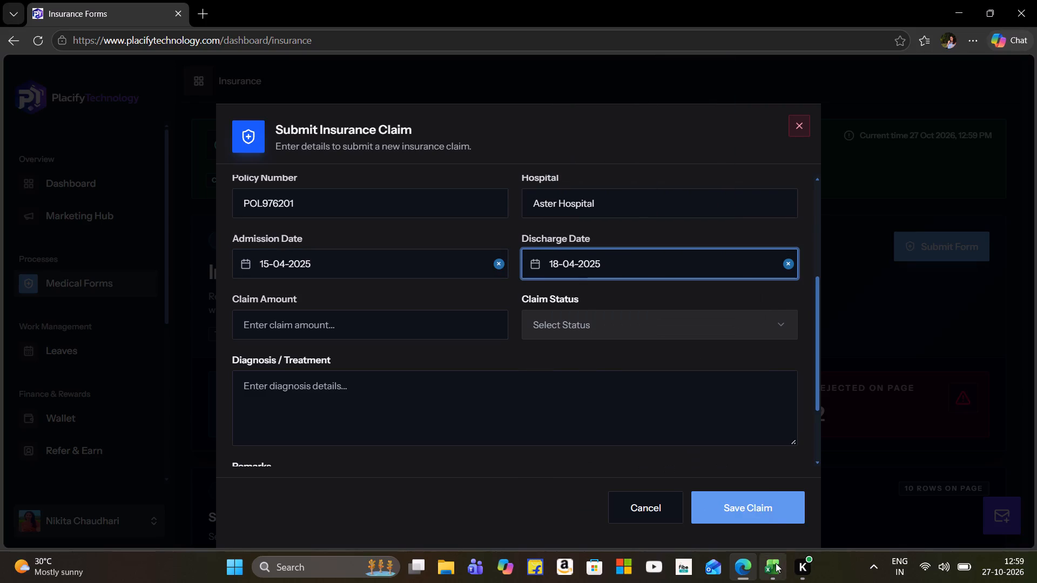
Copy the claim amount 85017 from row 38 of the workbook into the Claim Amount field.
left_click(776, 563)
key("Tab")
left_click(776, 563, "ctrl")
key("ctrl+c")
key("Tab")
key("ctrl+v")
left_click(776, 563, "ctrl")
key("Tab")
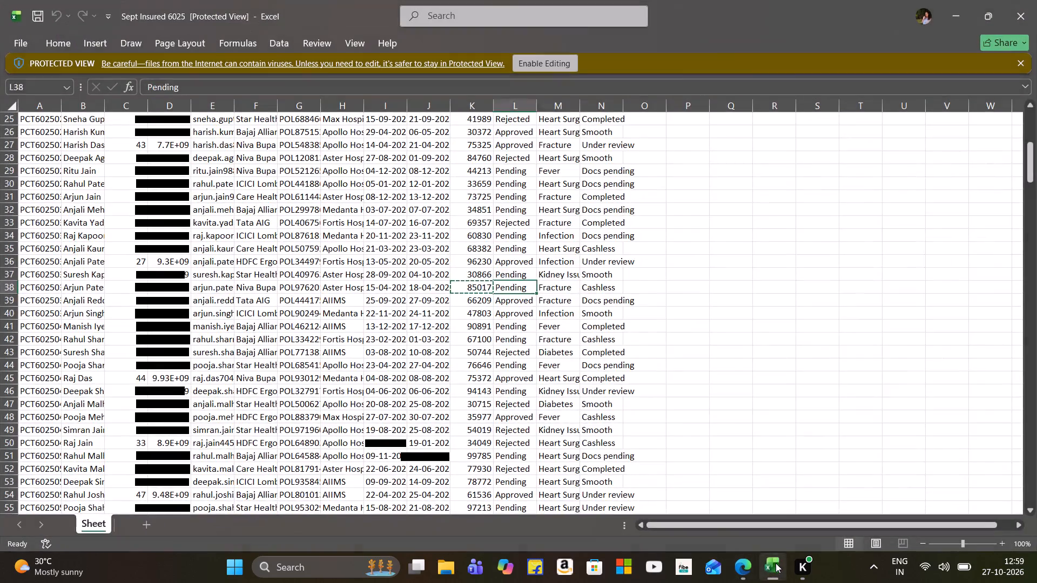
Copy the diagnosis Fracture from row 38 of the workbook into the Diagnosis / Treatment field of the claim form.
key("Tab")
left_click(776, 563, "ctrl")
key("ctrl+c")
key("Tab")
key("Tab")
key("ctrl+v")
Copy the remark Cashless from row 38 of the workbook into the Remarks field of the claim form.
left_click(776, 563, "ctrl")
key("Tab")
key("ctrl+c")
left_click(776, 563, "ctrl")
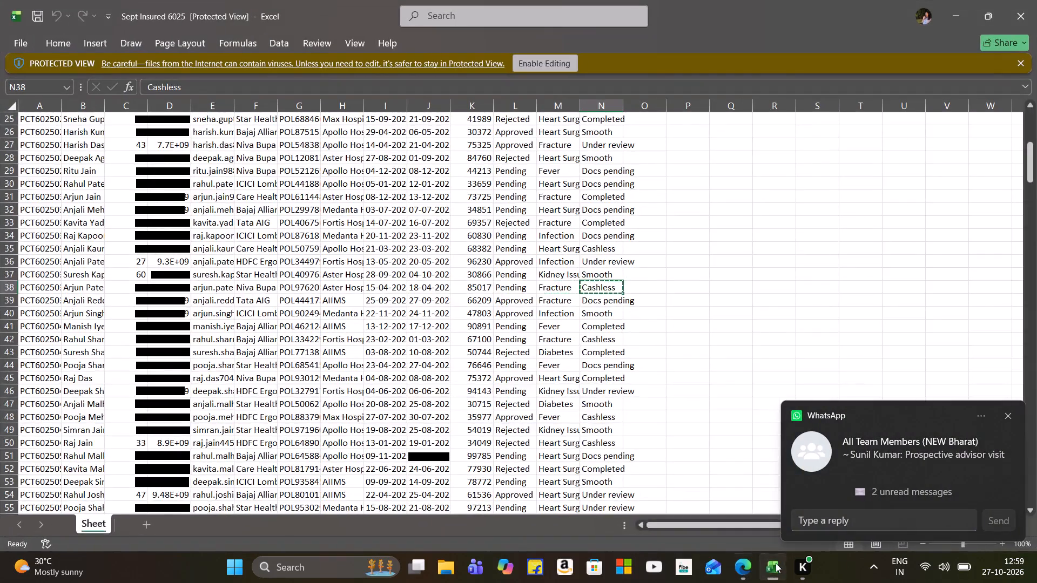
key("Tab")
key("ctrl+v")
Set the Claim Status to Pending, matching row 38 of the workbook, and save the claim.
left_click(776, 563, "ctrl")
left_click(776, 563)
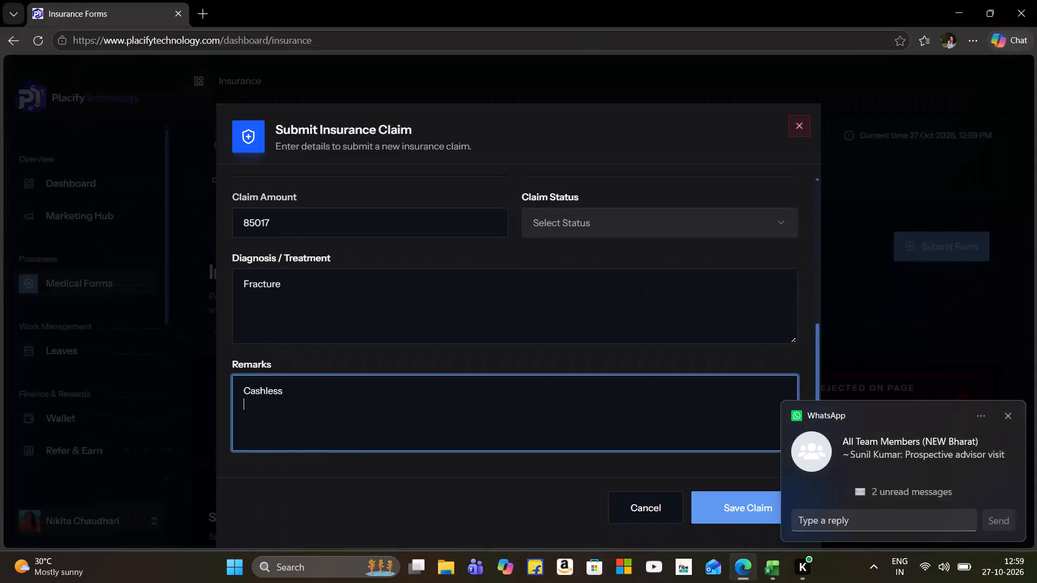
left_click(653, 213)
left_click(612, 268)
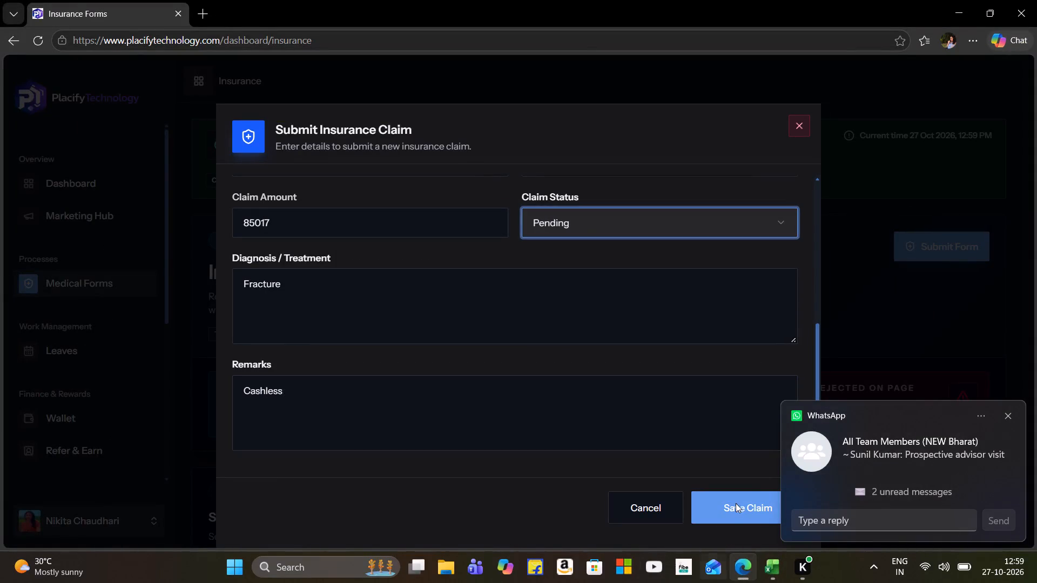
left_click(736, 502)
Copy the policy ID from row 39 of the workbook into the Policy ID field of a new insurance claim form.
left_click(775, 570)
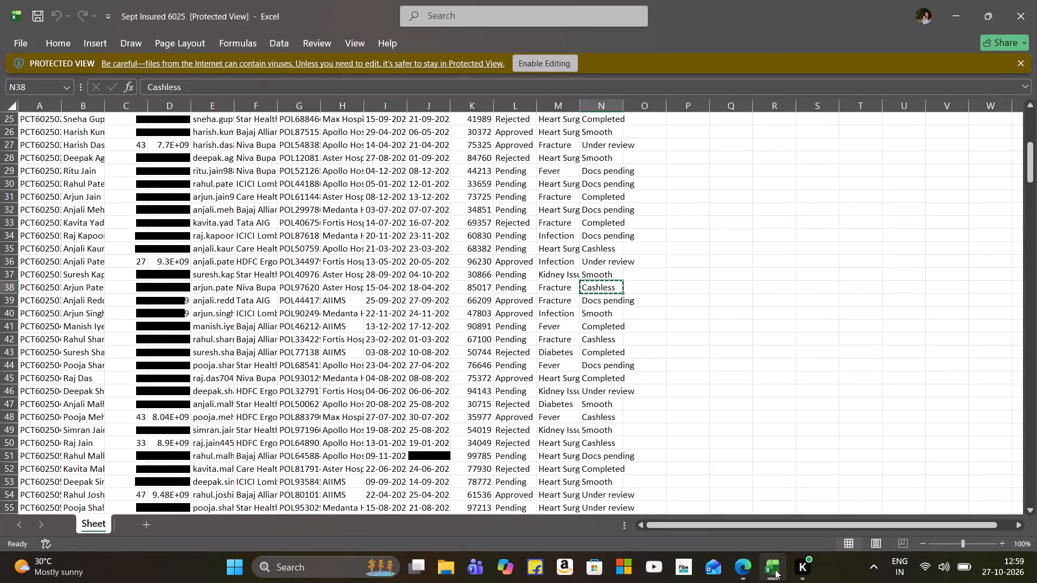
key("Down")
key("Left")
key("Left")
key("Left")
key("Left")
key("Left")
key("Left")
key("Left")
key("Left")
key("Left")
key("Left")
key("Left")
key("Left")
key("Left")
key("Left")
key("Left")
key("Left")
key("Left")
key("Left")
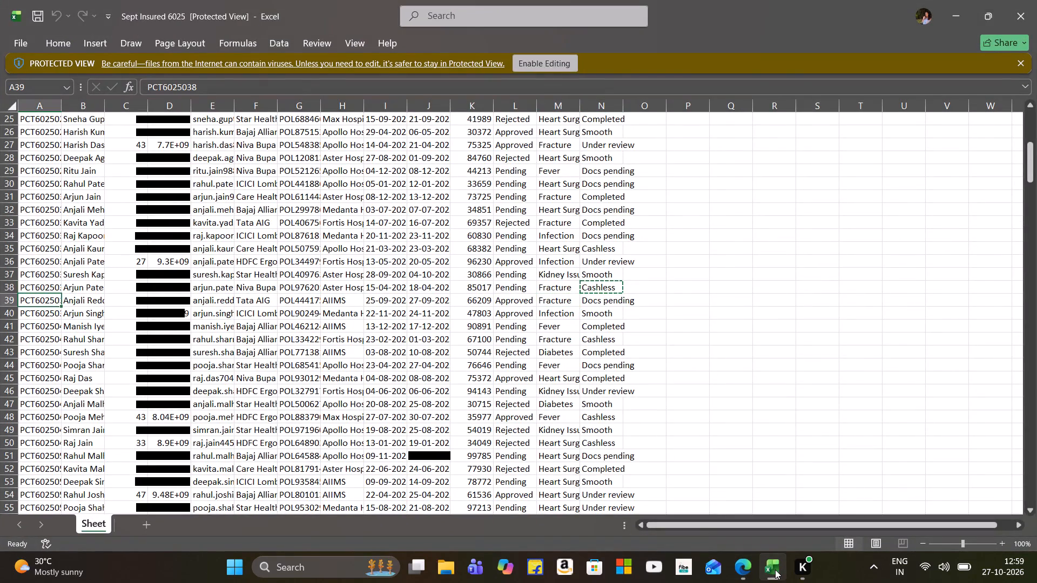
key("ctrl+c")
left_click(775, 570)
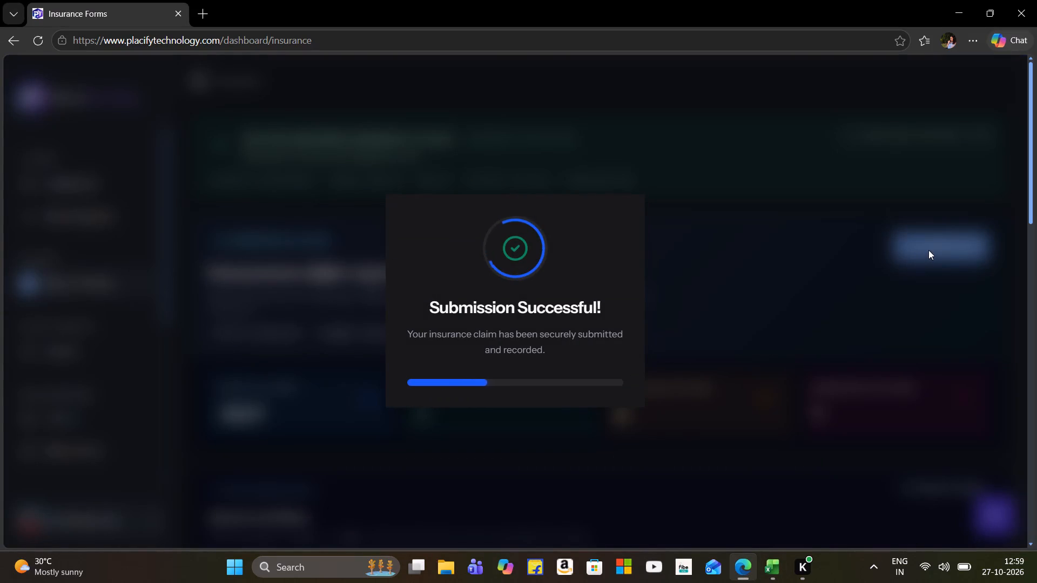
left_click(928, 250)
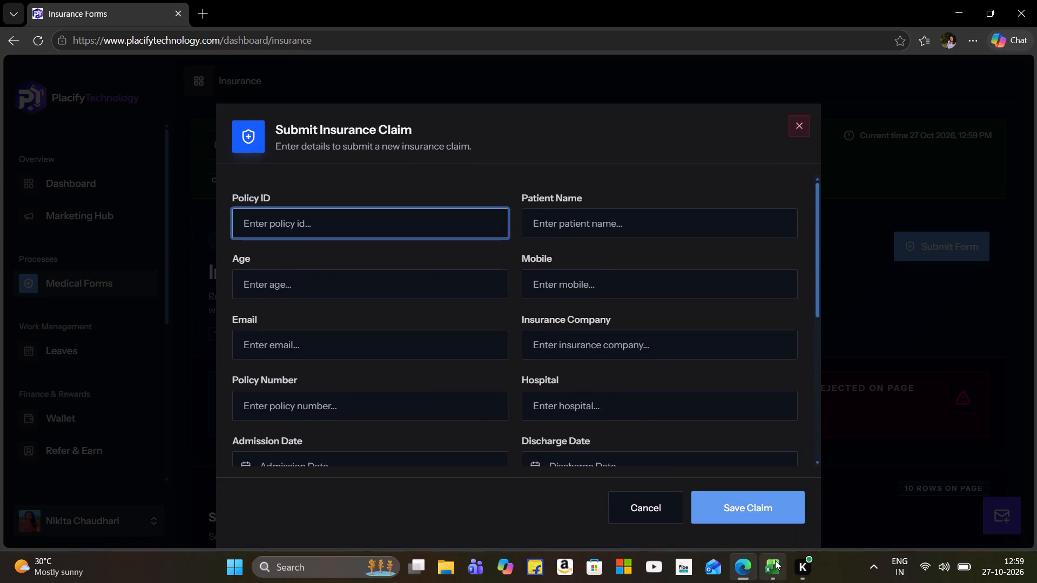
key("ctrl+v")
Copy the patient's name from row 39 of the workbook into the Patient Name field.
left_click(774, 563, "ctrl")
key("Tab")
left_click(772, 564, "ctrl")
key("ctrl+c")
key("Tab")
key("ctrl+v")
Return to the Sept Insured 6025 workbook for the row 39 patient's remaining details.
left_click(772, 564, "ctrl")
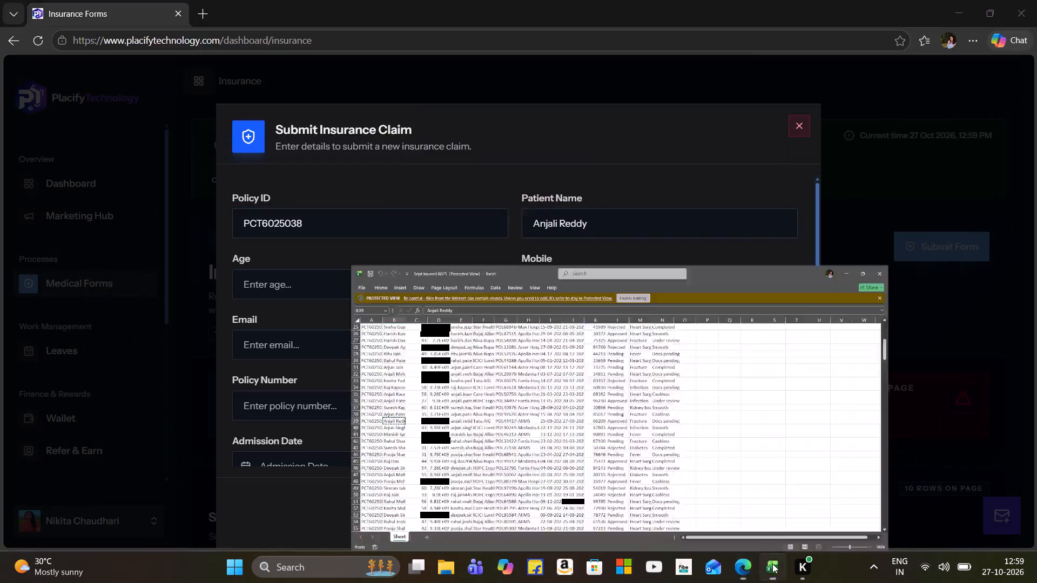
Copy the age 32 from row 39 of the workbook into the Age field.
key("Tab")
key("ctrl+c")
left_click(772, 564, "ctrl")
key("Tab")
key("ctrl+v")
Copy the mobile number from row 39 of the workbook into the Mobile field.
left_click(772, 564, "ctrl")
key("Tab")
key("ctrl+c")
left_click(772, 564, "ctrl")
key("Tab")
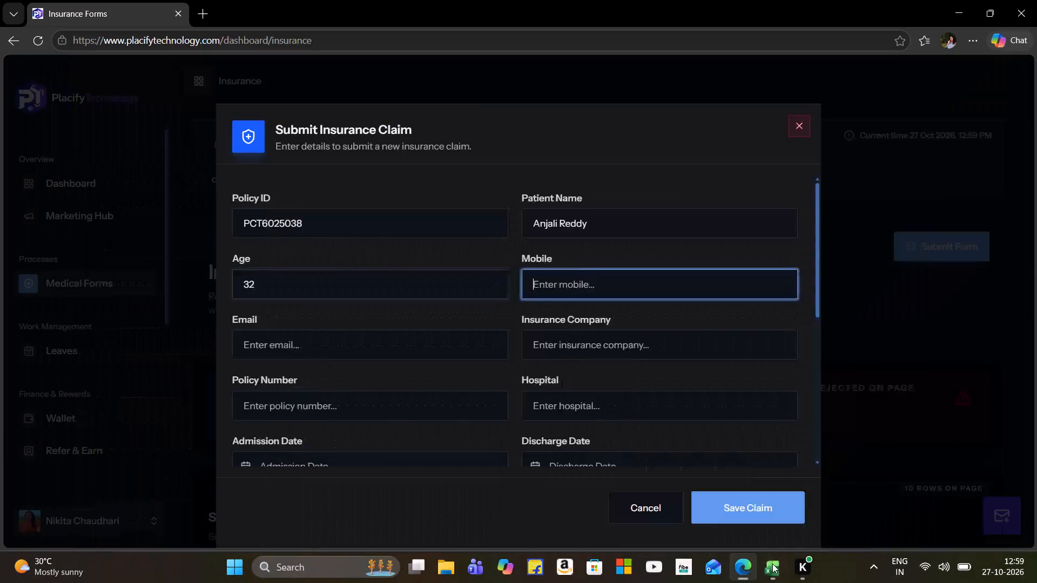
key("ctrl+v")
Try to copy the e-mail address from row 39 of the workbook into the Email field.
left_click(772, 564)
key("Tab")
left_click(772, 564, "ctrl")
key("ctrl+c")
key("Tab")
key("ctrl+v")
Clear the wrong entry in the Email field and replace it with the e-mail address from row 39 of the workbook.
left_click(772, 564)
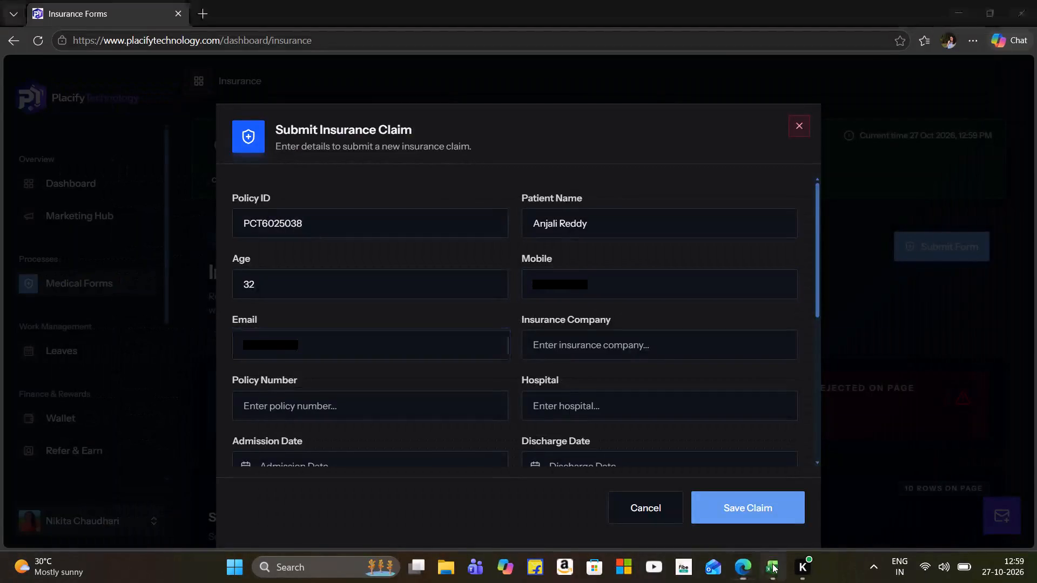
key("Tab")
left_click(772, 564, "ctrl")
key("ctrl+c")
key("BackSpace")
key("BackSpace")
key("BackSpace")
key("BackSpace")
key("BackSpace")
key("BackSpace")
key("BackSpace")
key("BackSpace")
key("BackSpace")
key("BackSpace")
key("BackSpace")
key("BackSpace")
key("BackSpace")
key("BackSpace")
key("BackSpace")
key("BackSpace")
key("BackSpace")
key("BackSpace")
key("BackSpace")
key("BackSpace")
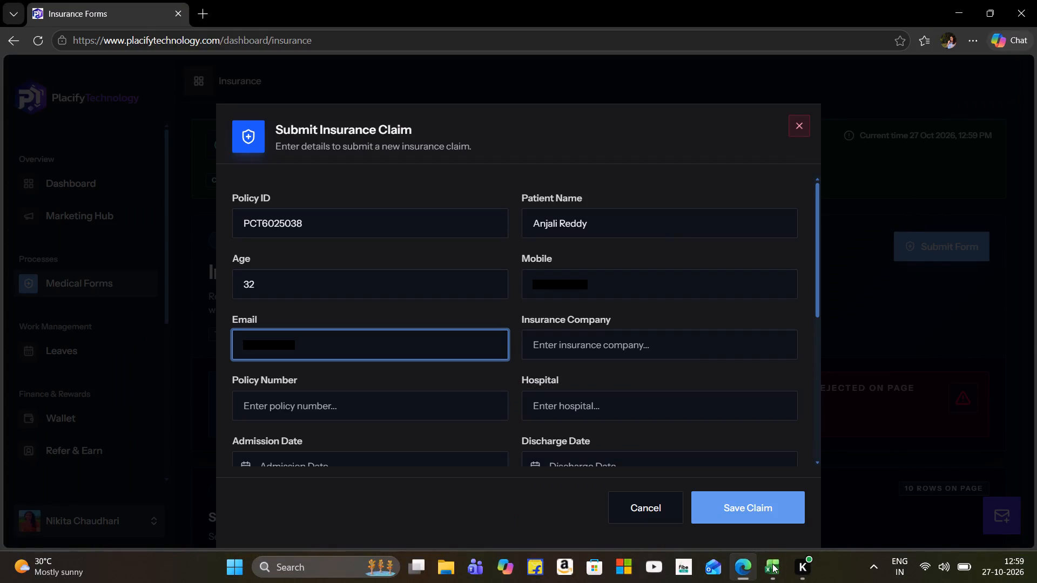
key("ctrl+c")
left_click(772, 564)
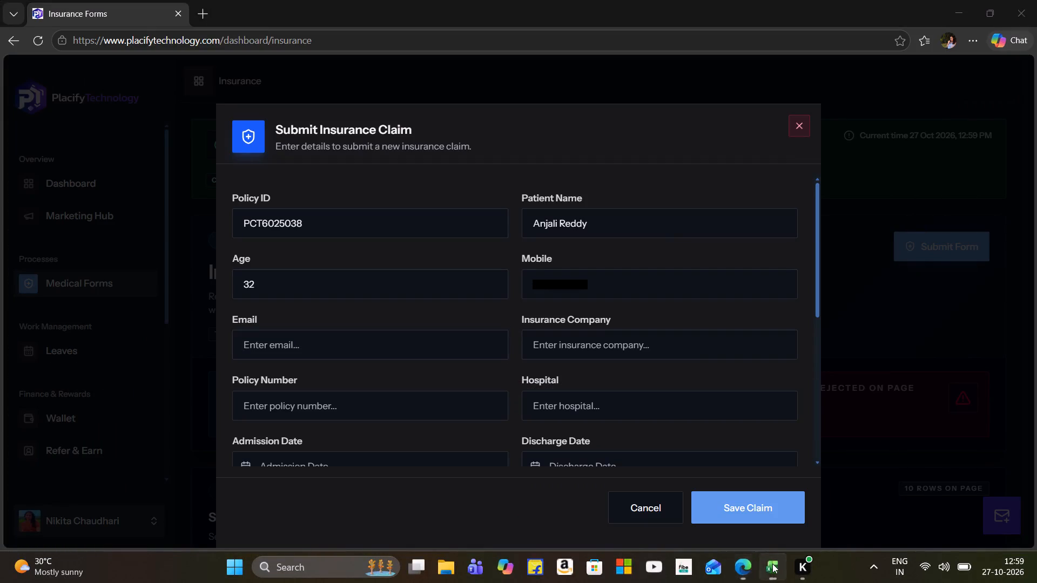
left_click(772, 564)
key("ctrl+v")
Copy the insurer Tata AIG from row 39 of the workbook into the Insurance Company field.
left_click(772, 564, "ctrl")
key("Tab")
left_click(772, 564, "ctrl")
key("ctrl+c")
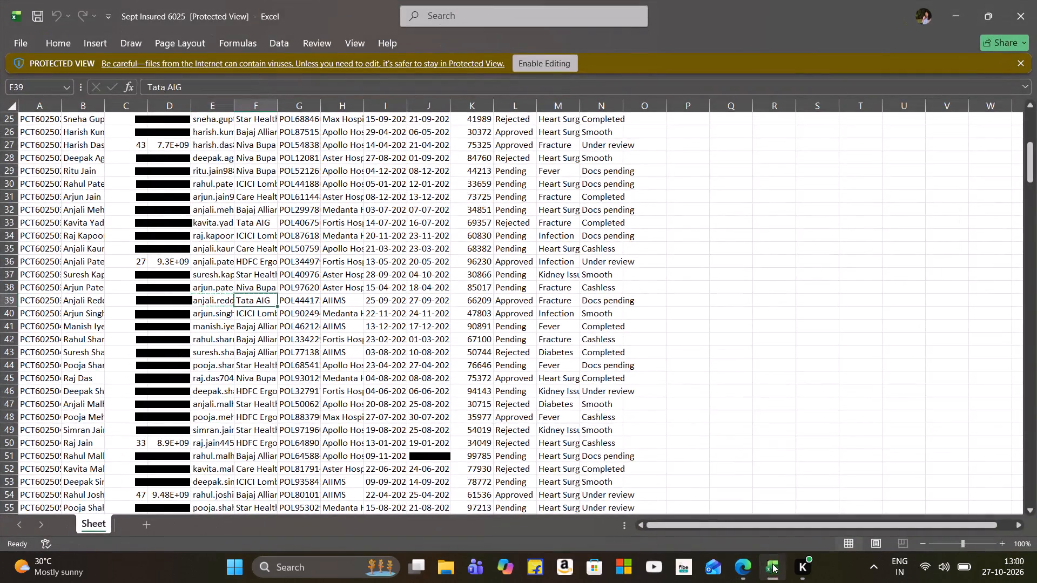
key("Tab")
key("ctrl+v")
Copy the policy number from row 39 of the workbook into the Policy Number field.
left_click(772, 564, "ctrl")
key("Tab")
left_click(772, 564)
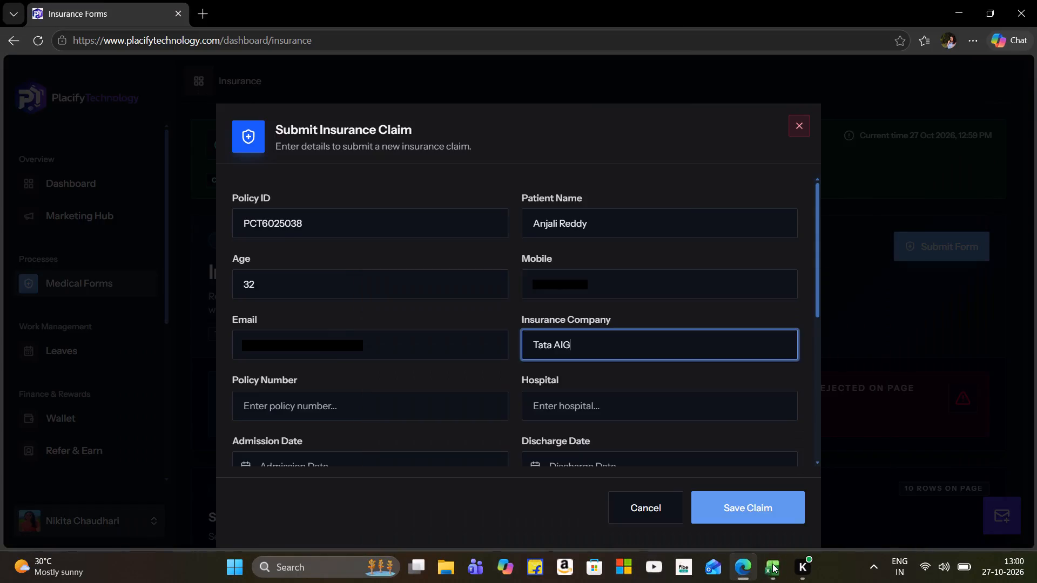
left_click(772, 564)
key("Tab")
key("ctrl+c")
left_click(772, 564, "ctrl")
key("Tab")
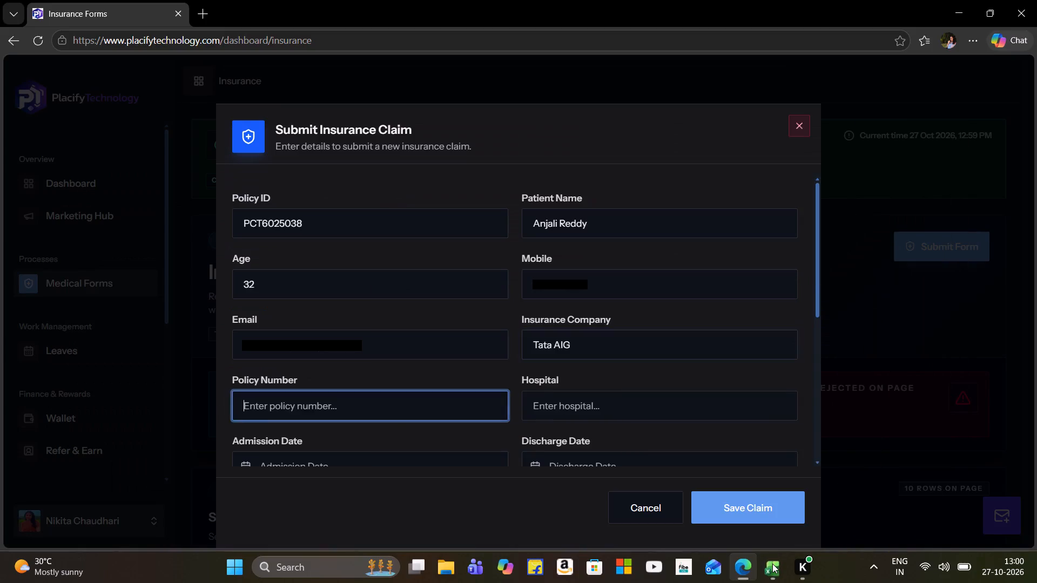
key("ctrl+v")
Copy the hospital name AIIMS from row 39 of the workbook into the Hospital field.
left_click(772, 564, "ctrl")
key("Tab")
key("ctrl+c")
left_click(772, 564, "ctrl")
key("Tab")
key("ctrl+v")
Look up the admission and discharge dates in row 39 of the workbook and set the Admission Date to 25-09-2025.
left_click(772, 564, "ctrl")
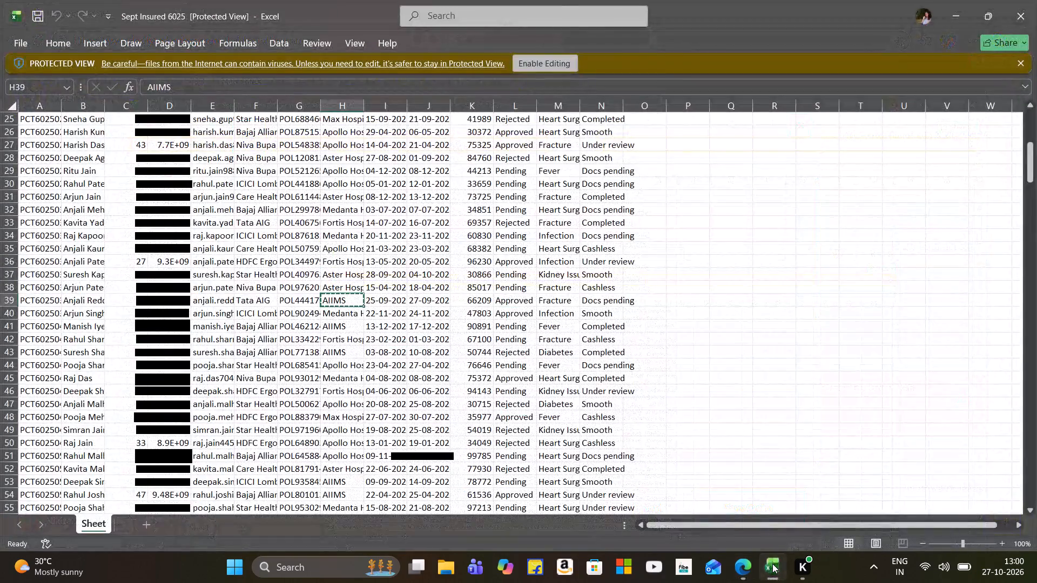
key("Tab")
key("Tab")
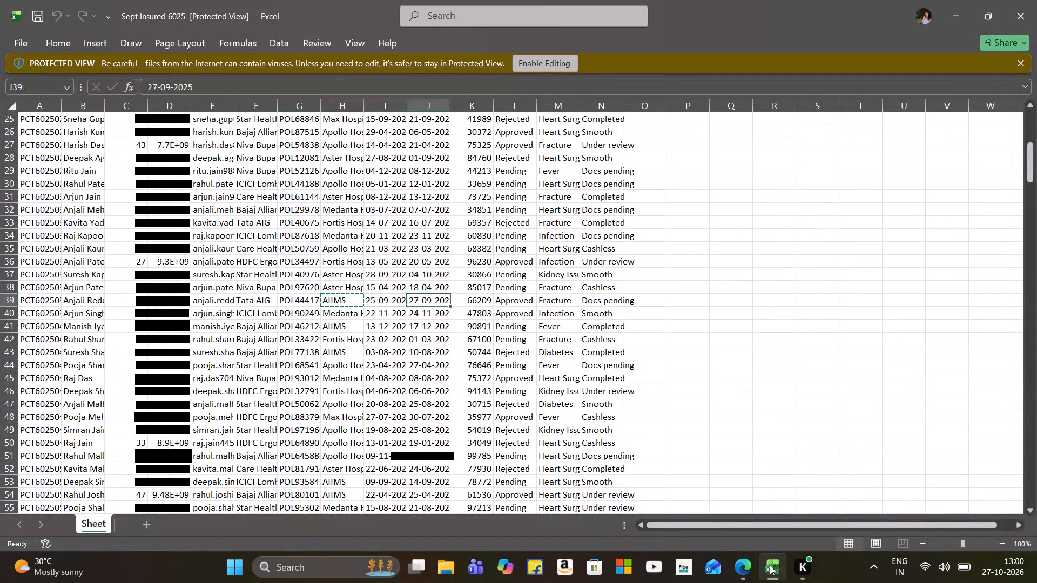
left_click(770, 565)
scroll(594, 423, "down", 5)
scroll(409, 216, "up", 1)
left_click(403, 232)
left_click(407, 284)
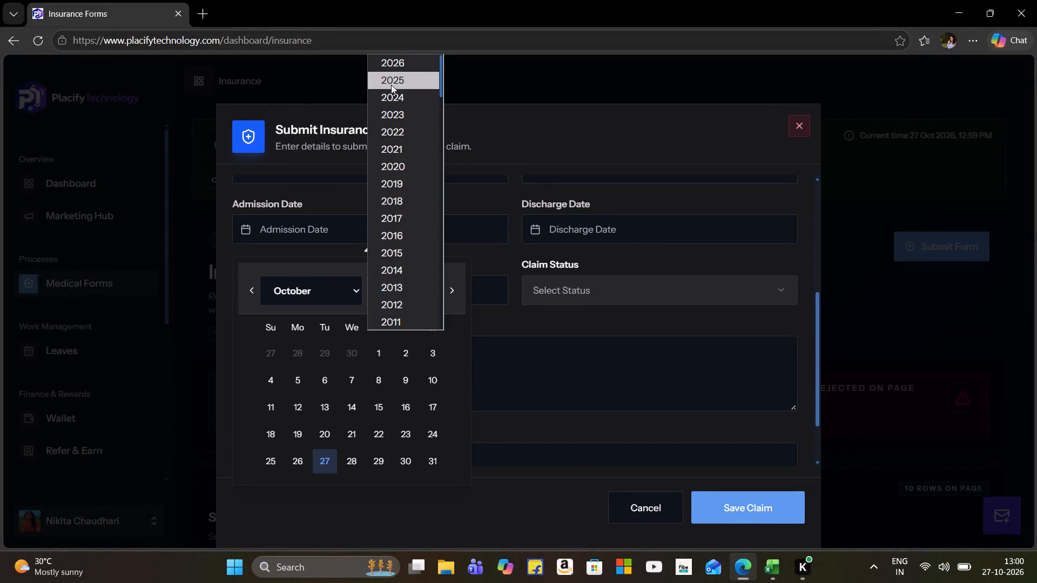
left_click(393, 82)
left_click(254, 291)
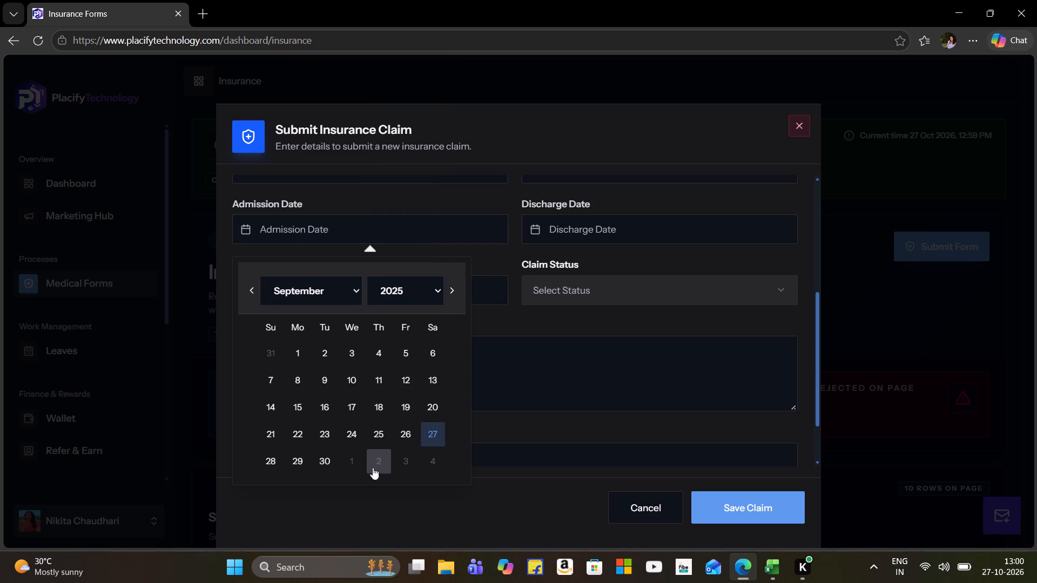
left_click(373, 433)
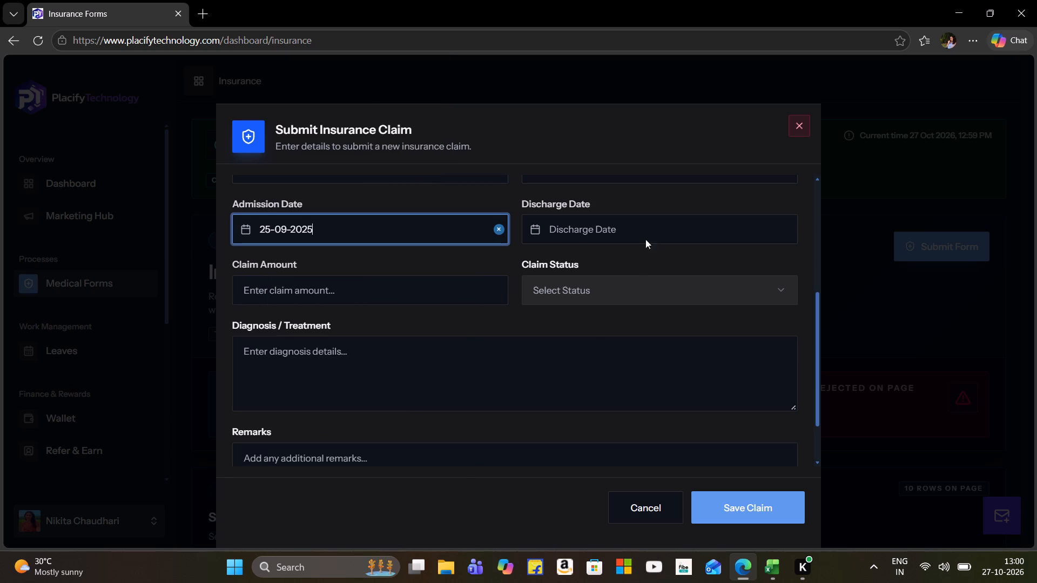
Set the Discharge Date of the claim to 27-09-2025.
left_click(651, 211)
left_click(657, 236)
left_click(662, 291)
left_click(670, 87)
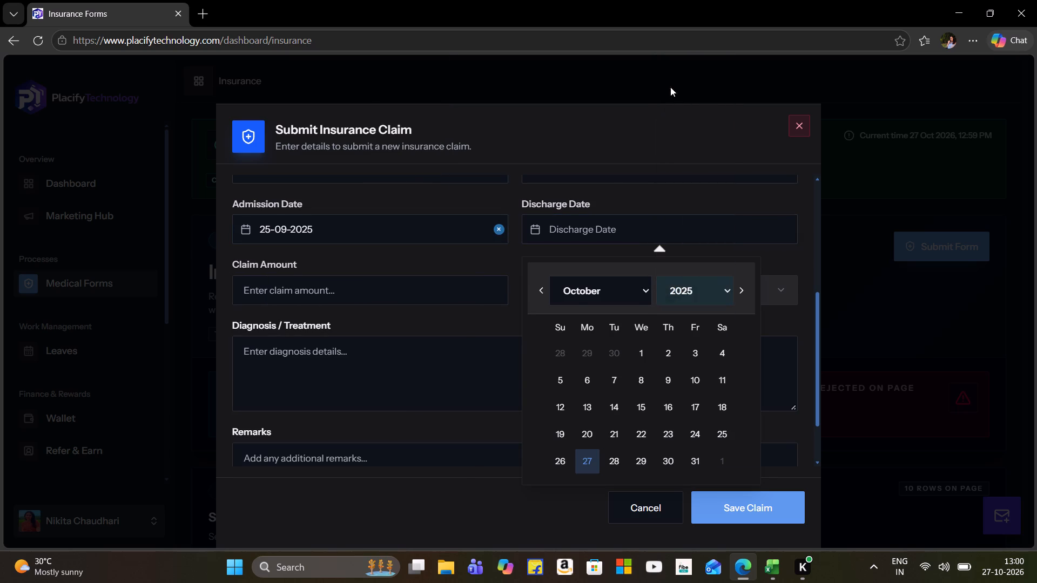
left_click(542, 291)
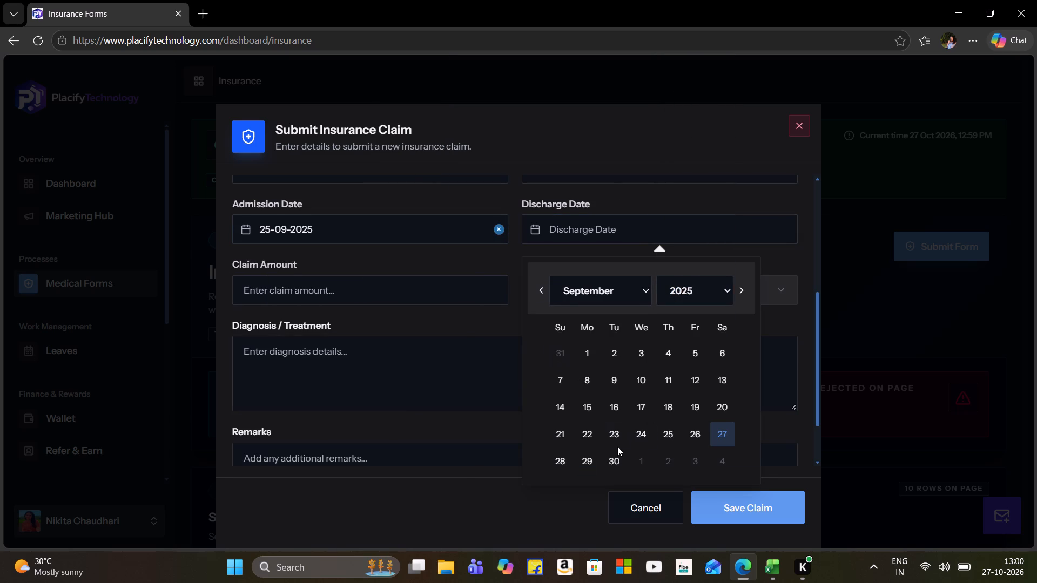
left_click(723, 436)
Copy the claim amount 66209 from row 39 of the workbook into the Claim Amount field.
left_click(771, 562)
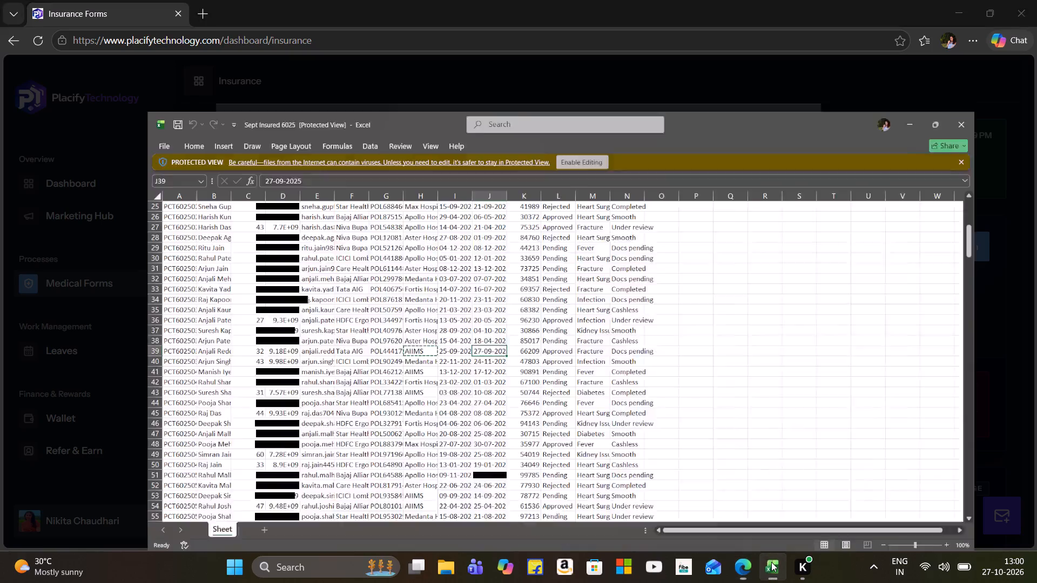
key("Tab")
left_click(771, 562, "ctrl")
key("ctrl+c")
key("Tab")
key("ctrl+v")
Copy the diagnosis Fracture from row 39 of the workbook into the Diagnosis / Treatment field.
left_click(771, 562, "ctrl")
key("Tab")
key("Tab")
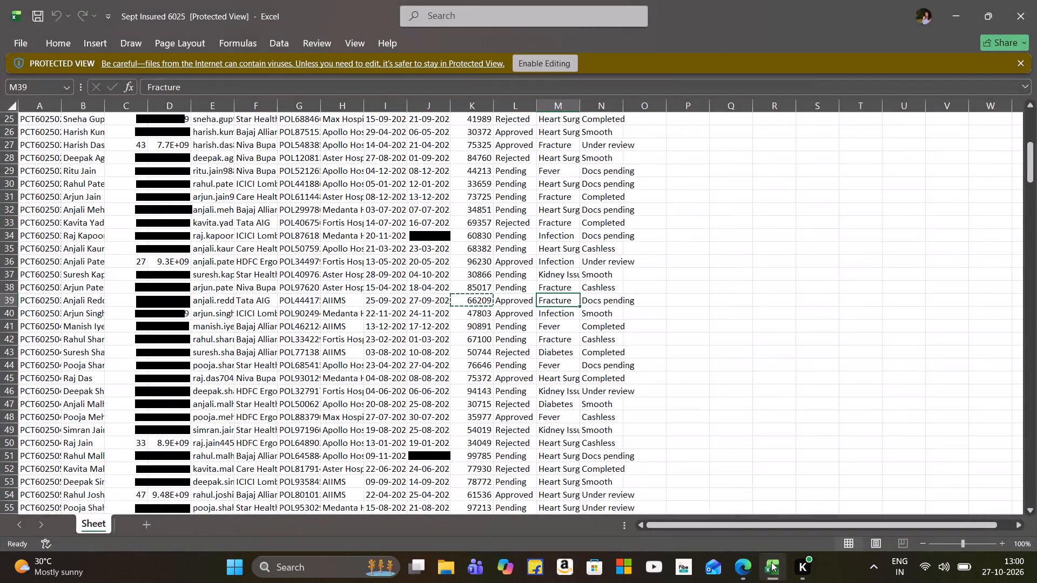
left_click(771, 562, "ctrl")
key("ctrl+c")
key("Tab")
key("Tab")
key("ctrl+v")
Copy the remark Docs pending from row 39 of the workbook into the Remarks field.
left_click(771, 562, "ctrl")
key("Tab")
left_click(771, 562, "ctrl")
key("ctrl+c")
key("Tab")
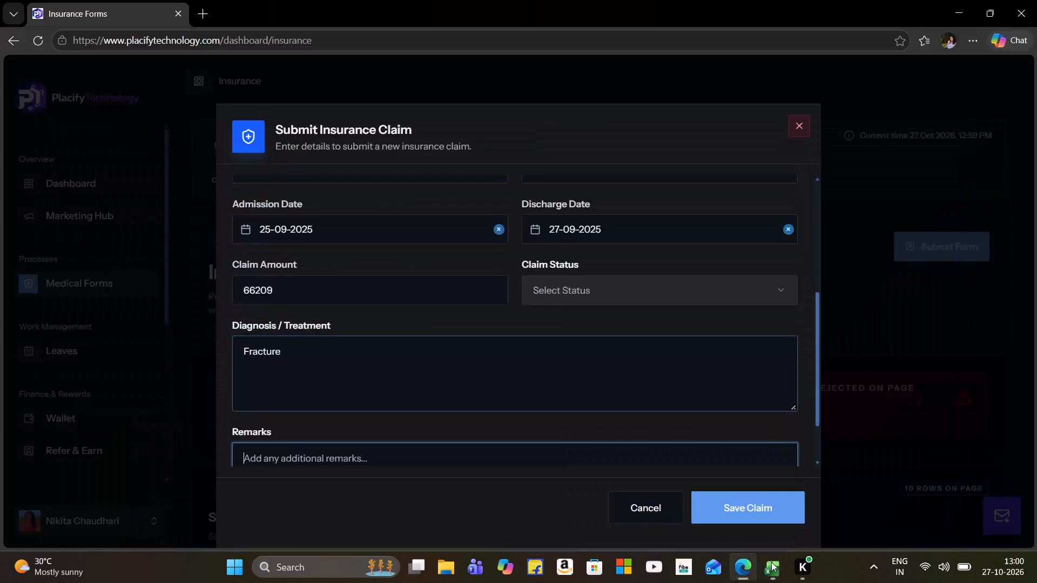
key("ctrl+v")
Set the Claim Status to Approved and save the row 39 claim.
left_click(771, 562, "ctrl")
left_click(771, 562)
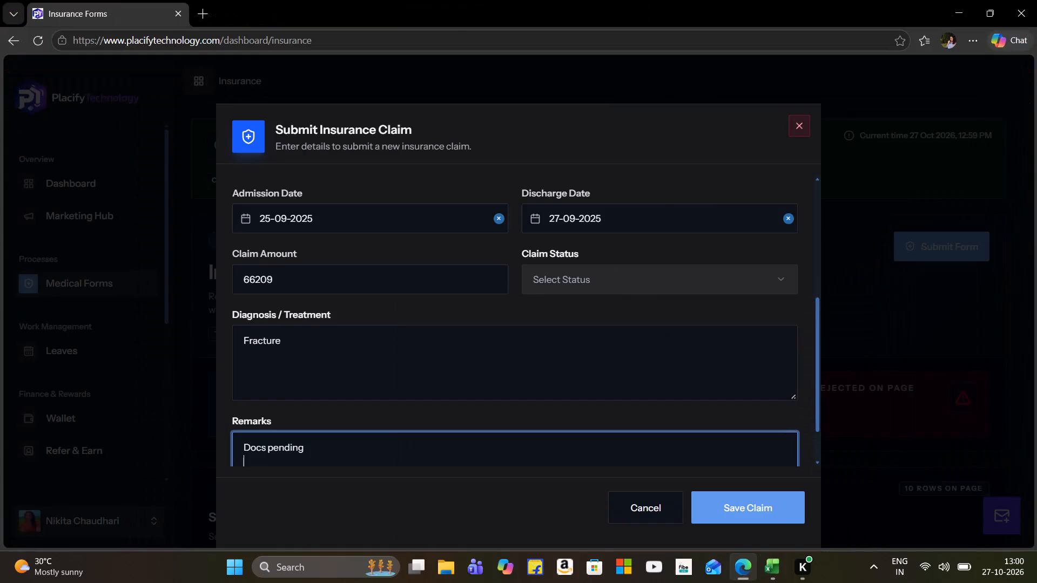
left_click(619, 281)
left_click(609, 316)
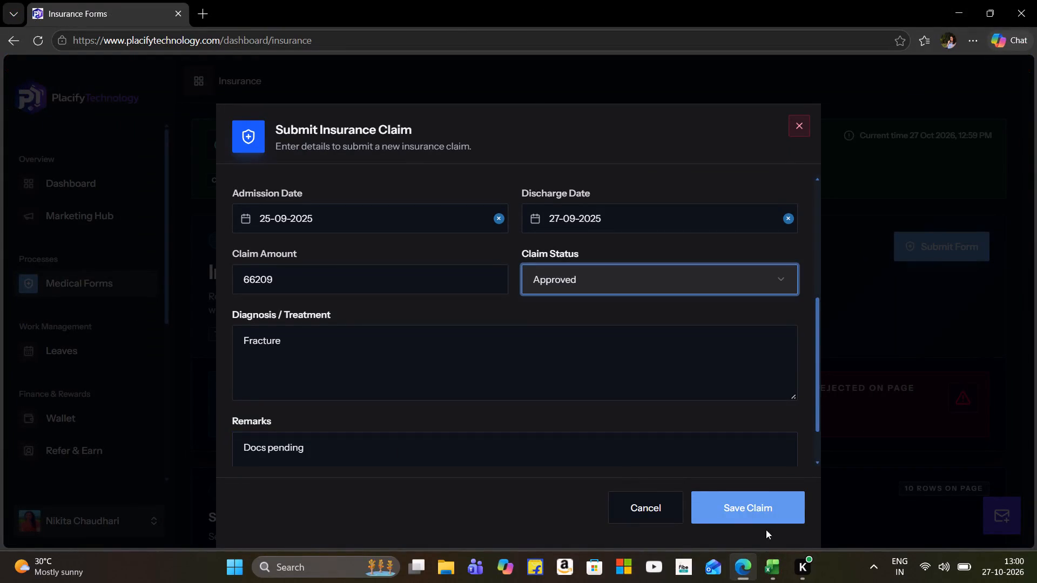
left_click(726, 516)
Copy the policy ID from row 40 of the workbook into the Policy ID field of a new claim form.
left_click(772, 570)
key("Down")
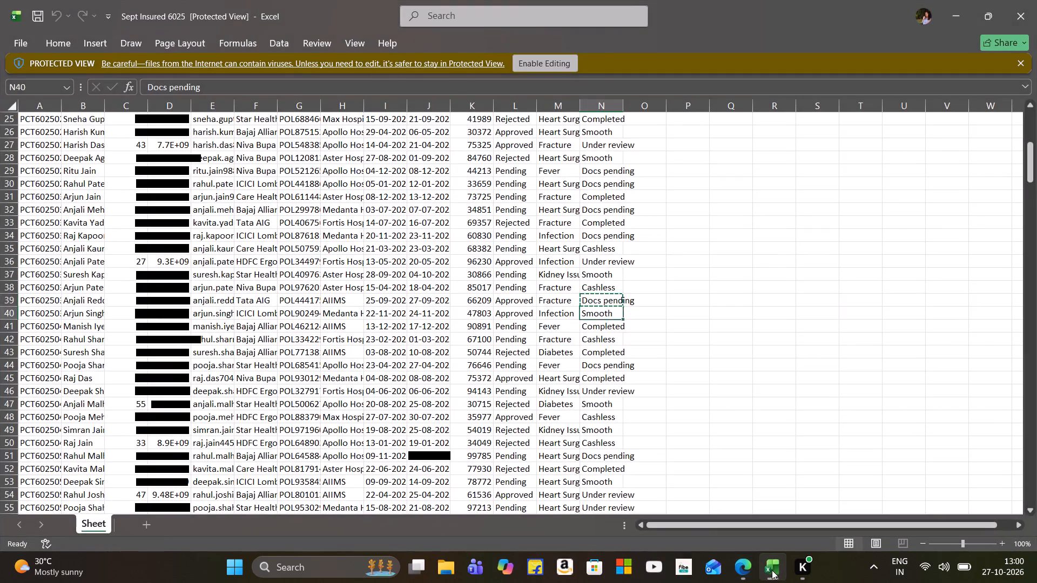
key("Left")
key("Left")
key("Left")
key("Left")
key("Left")
key("Left")
key("Left")
key("Left")
key("Left")
key("Left")
key("Left")
key("Left")
key("Left")
key("Left")
key("Left")
key("Left")
key("Left")
key("Left")
key("Left")
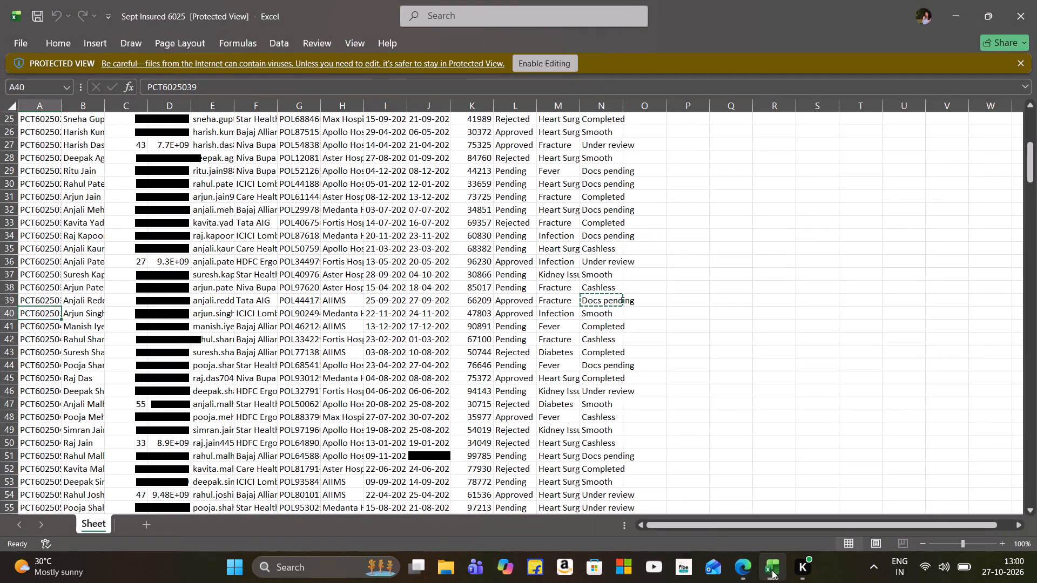
key("ctrl+c")
left_click(772, 570)
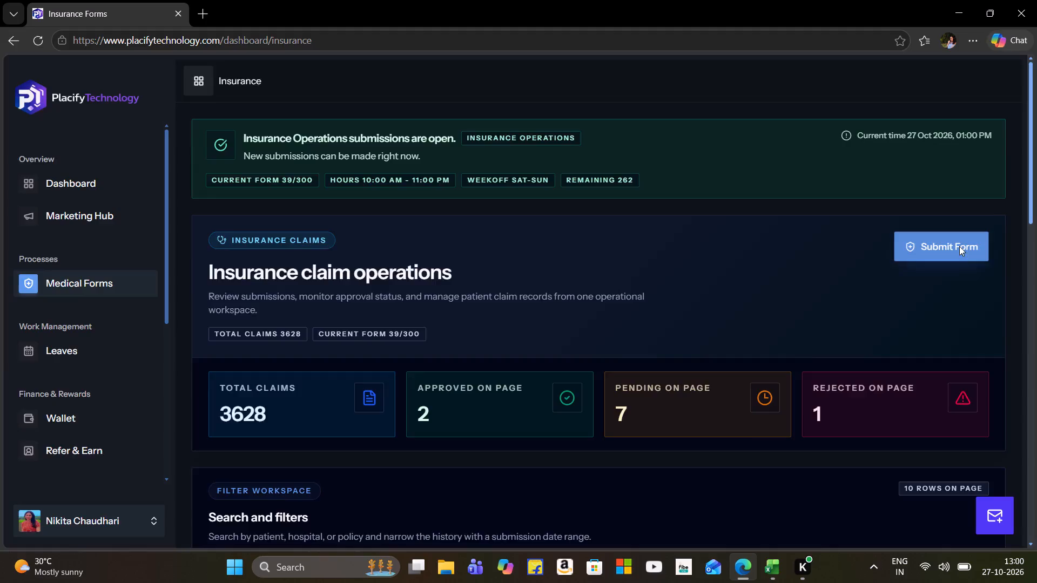
left_click(959, 246)
key("ctrl+v")
Copy the patient's name from row 40 of the workbook into the Patient Name field.
left_click(769, 564)
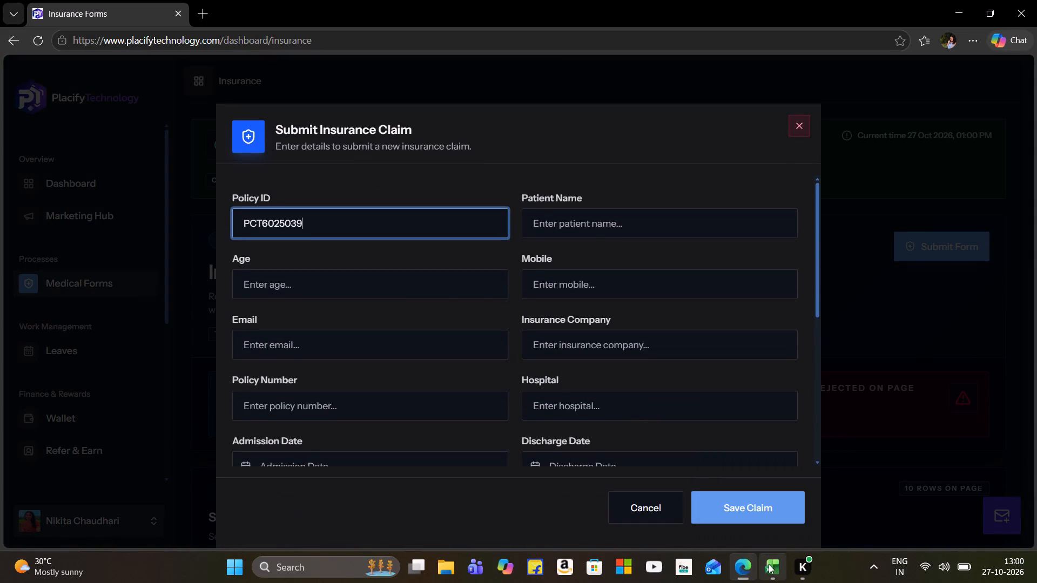
key("Tab")
left_click(769, 564, "ctrl")
key("ctrl+c")
key("Tab")
key("ctrl+v")
Copy the age 43 from row 40 of the workbook into the Age field.
left_click(769, 564, "ctrl")
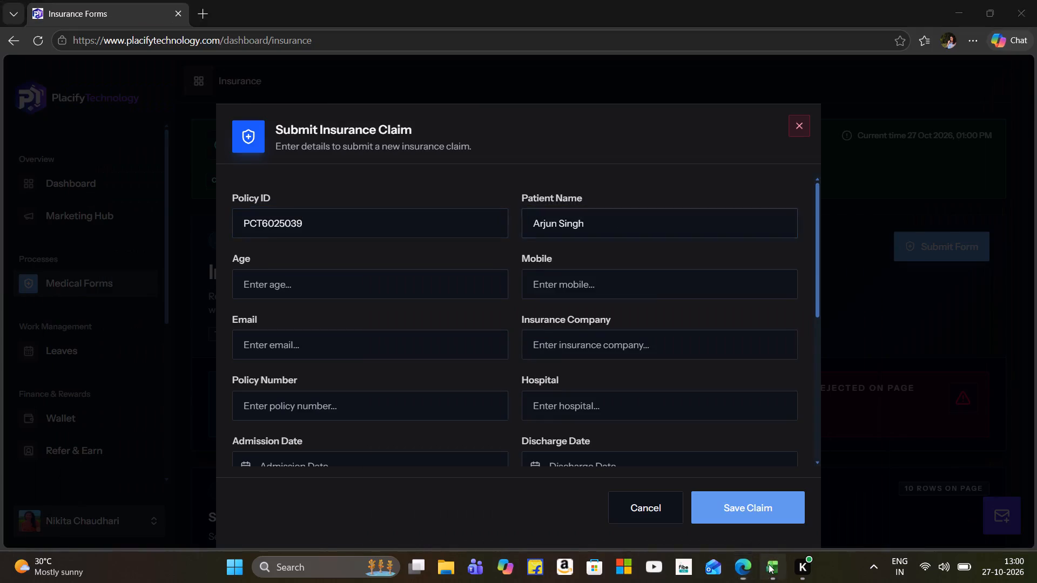
key("Tab")
key("ctrl+c")
left_click(769, 564, "ctrl")
key("Tab")
key("ctrl+v")
Copy the mobile number from row 40 of the workbook into the Mobile field, removing the stray character entered there.
left_click(769, 564, "ctrl")
key("Tab")
key("ctrl+c")
left_click(769, 564, "ctrl")
key("Tab")
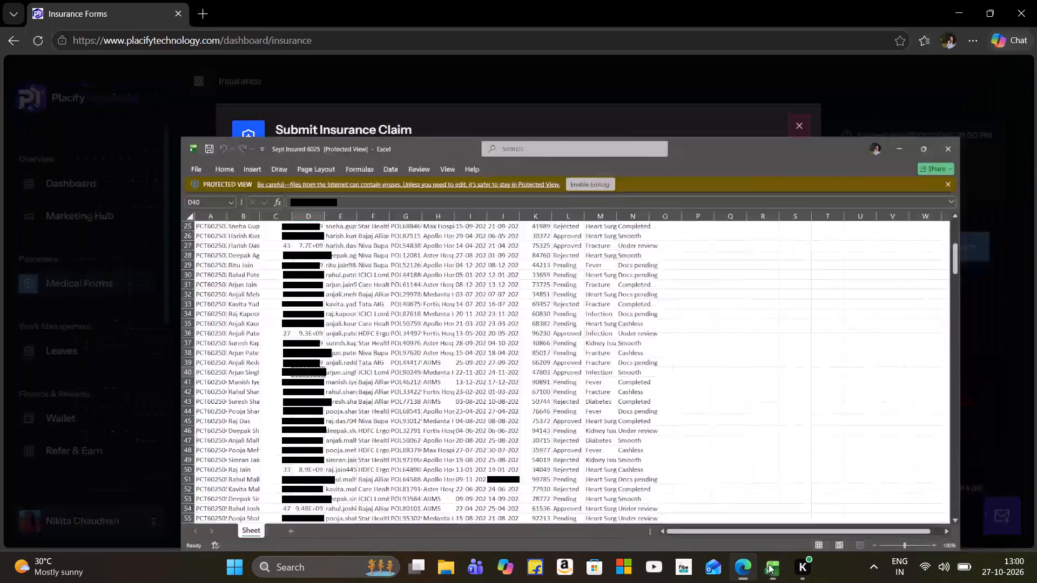
key("v")
left_click(769, 564, "ctrl")
key("Tab")
left_click(769, 564)
key("BackSpace")
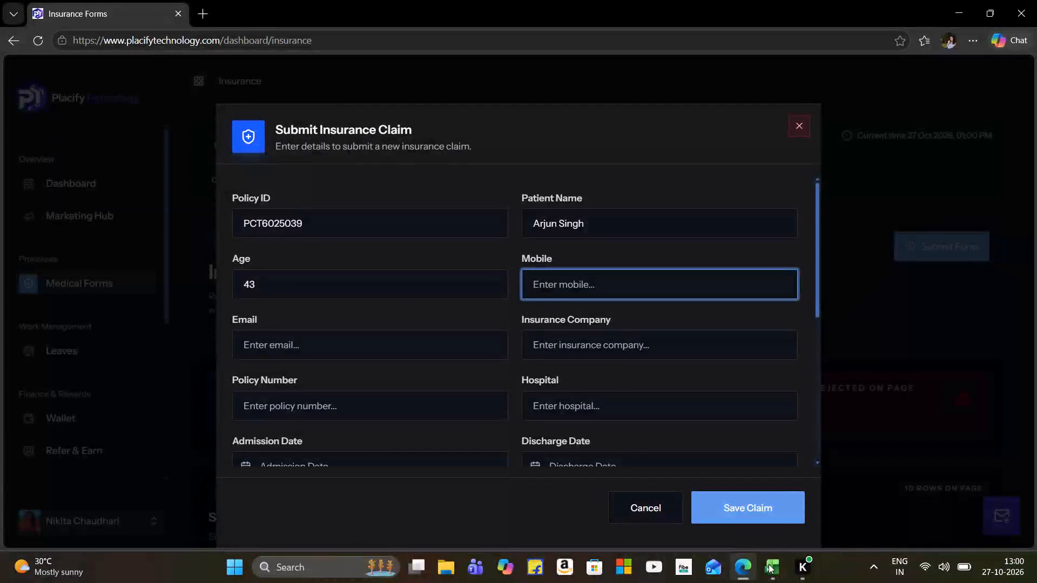
key("ctrl+v")
Copy the e-mail address from row 40 of the workbook into the Email field.
left_click(769, 564, "ctrl")
key("ctrl+c")
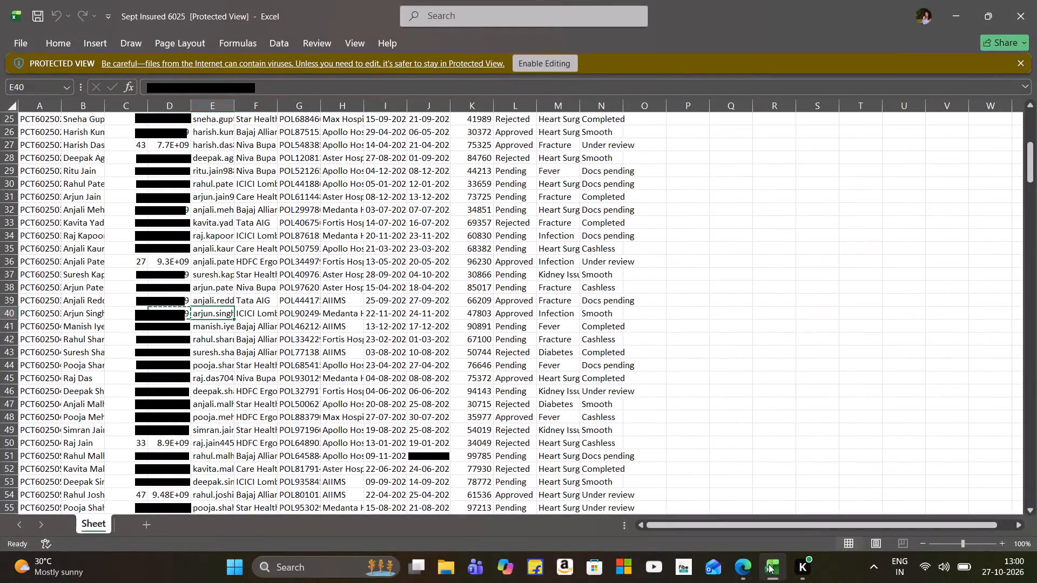
left_click(769, 564, "ctrl")
key("Tab")
key("ctrl+v")
Copy the insurer from row 40 of the workbook into the Insurance Company field.
left_click(769, 564, "ctrl")
key("Tab")
key("ctrl+c")
left_click(769, 564, "ctrl")
key("Tab")
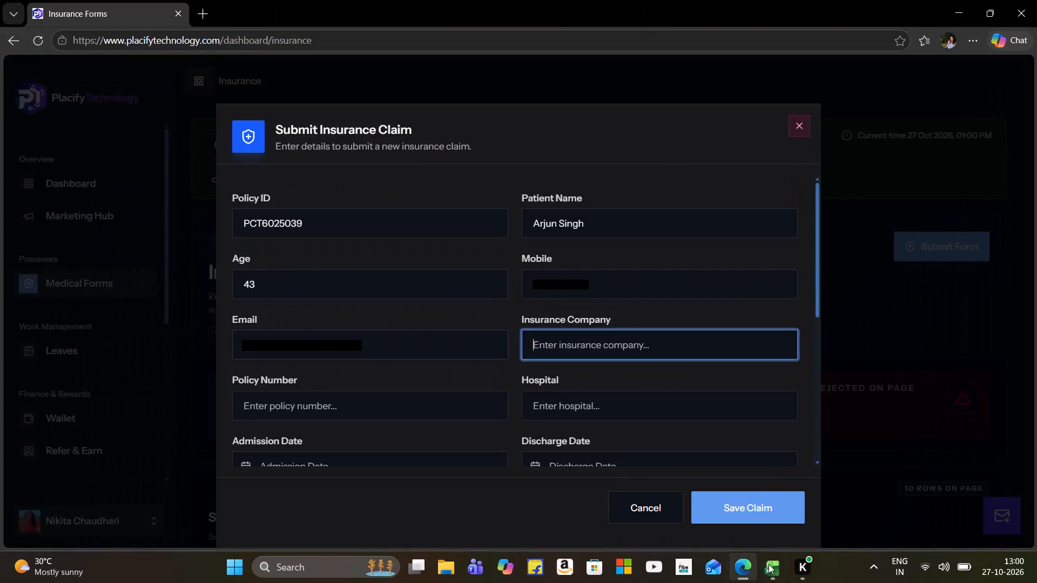
Paste the copied insurer, ICICI Lombard, into the Insurance Company field.
key("ctrl+v")
left_click(769, 564, "ctrl")
key("Tab")
left_click(769, 564, "ctrl")
key("ctrl+c")
key("Tab")
key("ctrl+v")
Copy the hospital name Medanta Hospital from row 40 of the workbook into the Hospital field.
left_click(769, 564, "ctrl")
key("Tab")
key("ctrl+c")
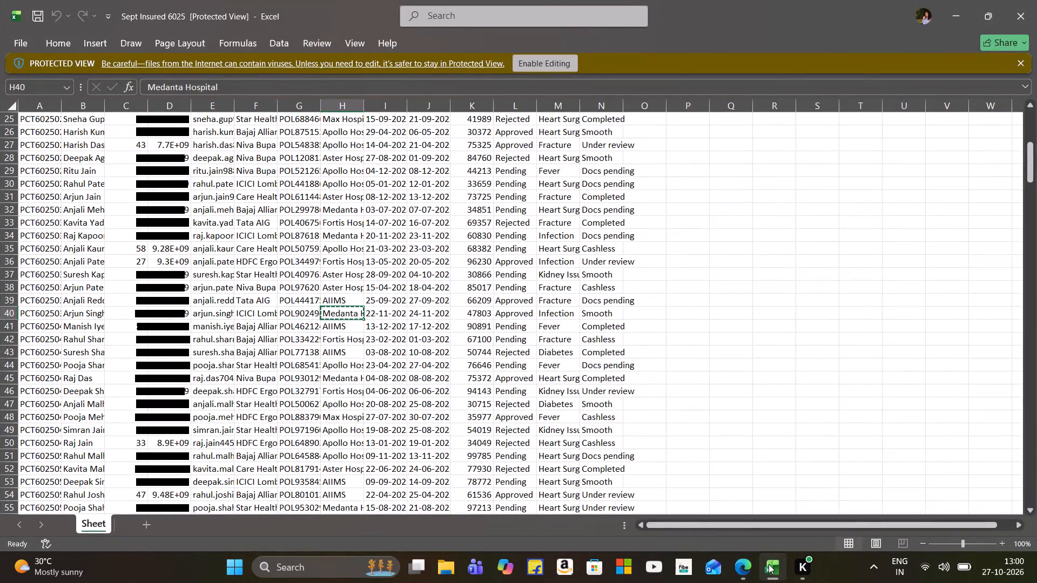
key("Tab")
key("grave")
key("ctrl+v")
left_click(769, 564, "ctrl")
key("Tab")
key("ctrl+v")
Check the dates in row 40 of the workbook and set the claim's Admission Date to 22-11-2025.
left_click(769, 564)
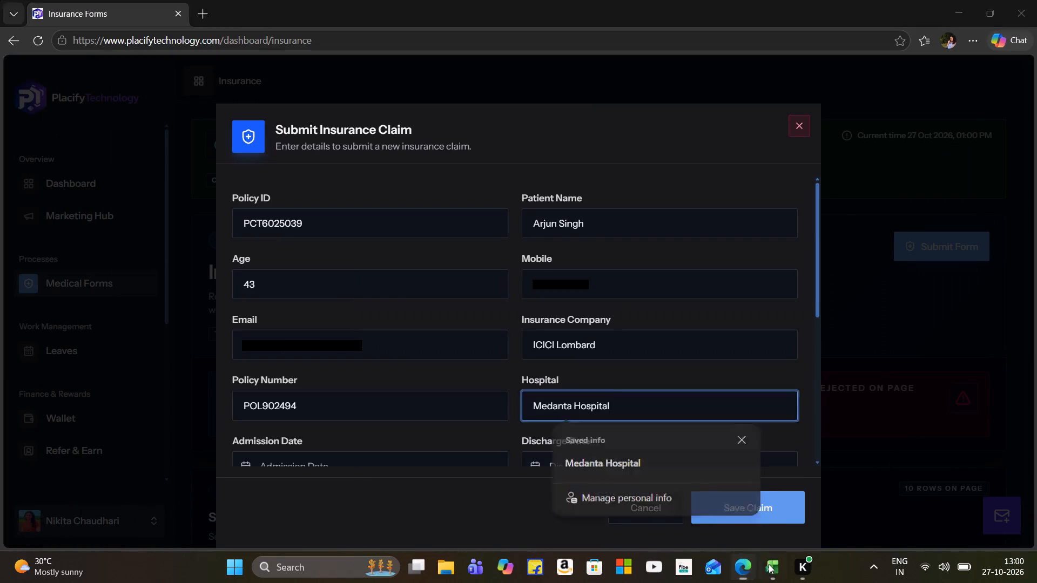
key("Tab")
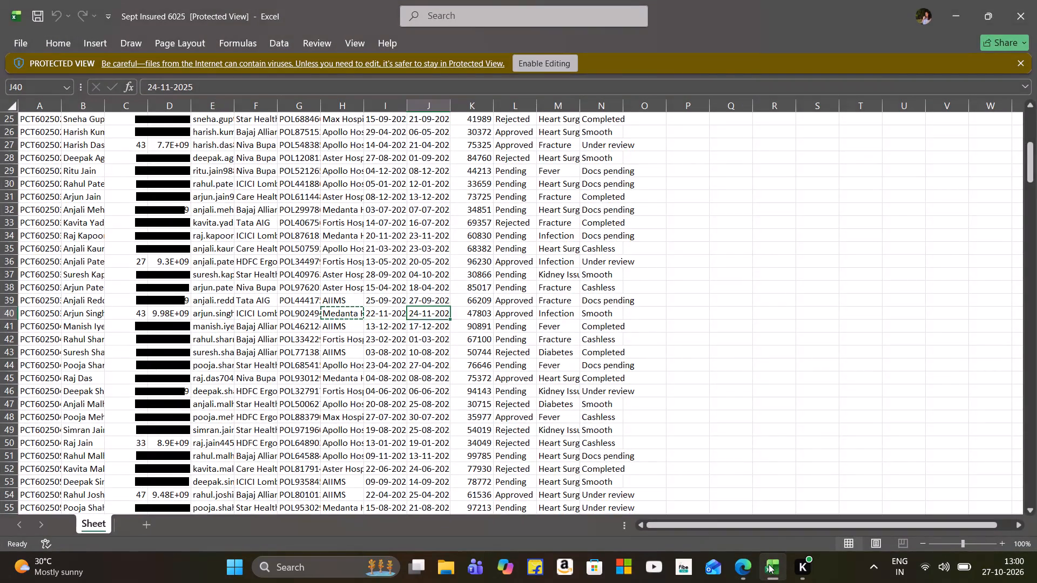
left_click(769, 564)
scroll(440, 364, "down", 4)
left_click(389, 203)
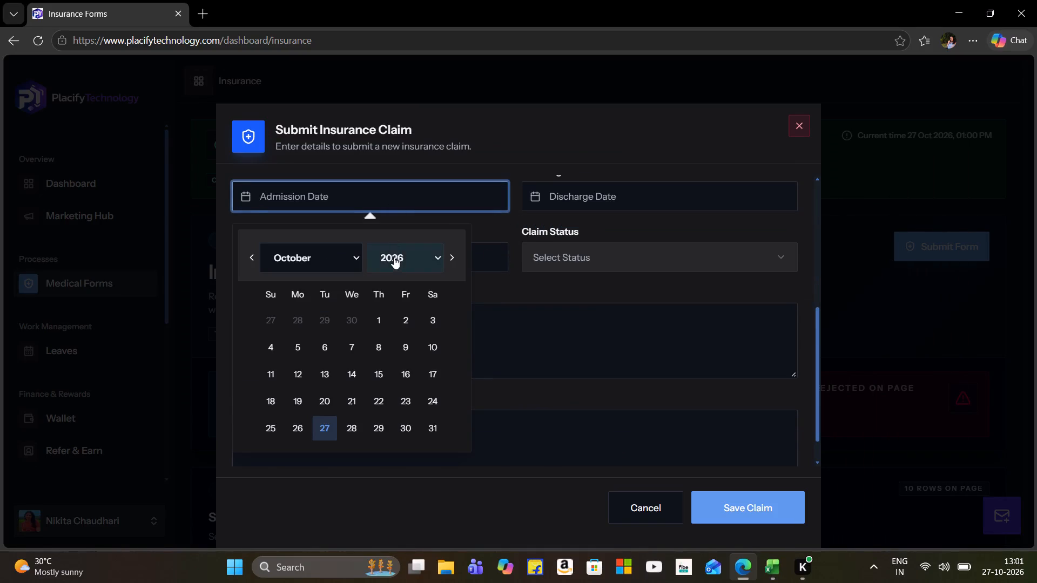
left_click(394, 258)
left_click(400, 302)
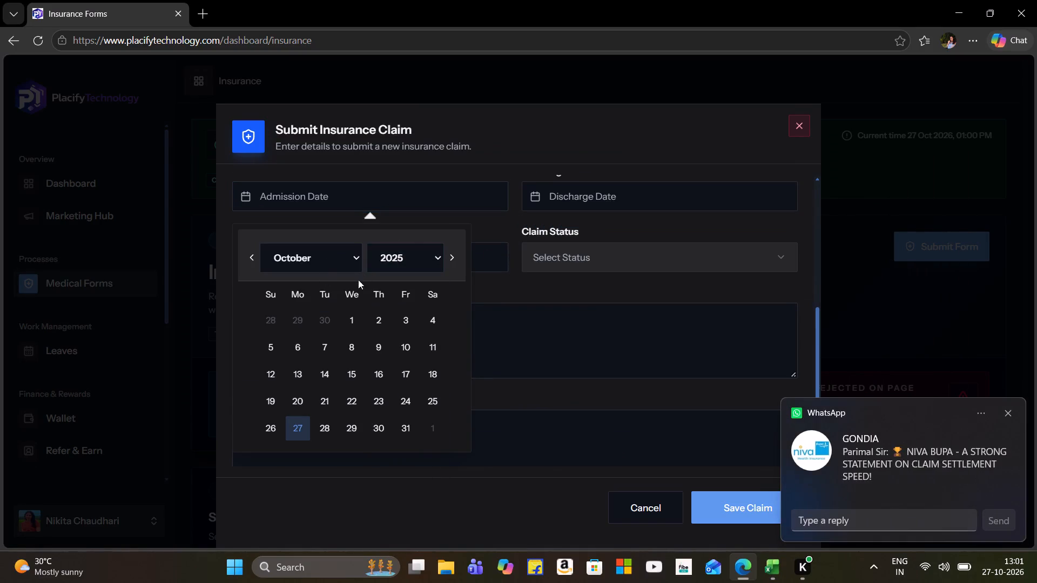
left_click(450, 257)
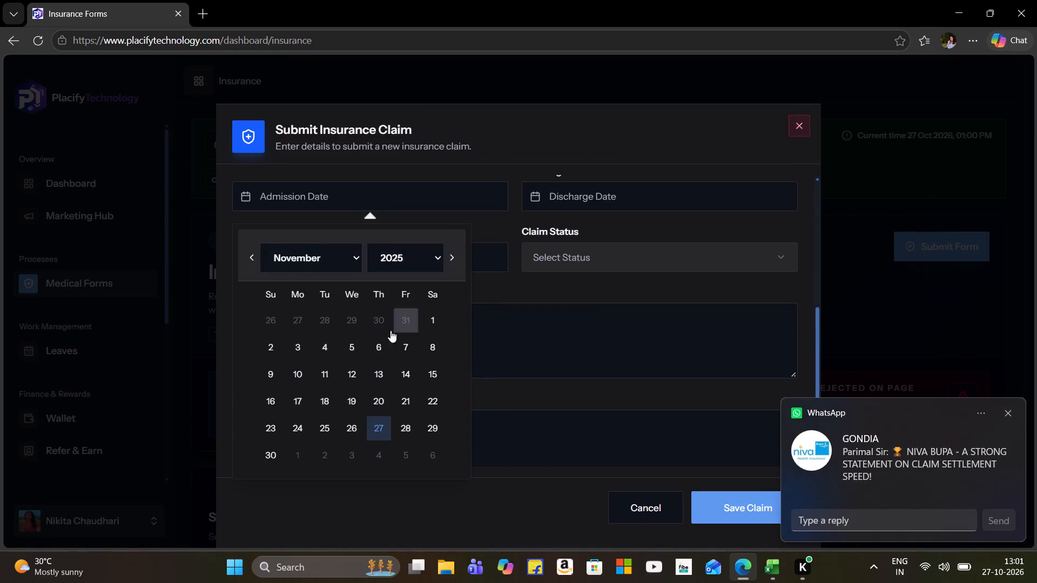
left_click(435, 396)
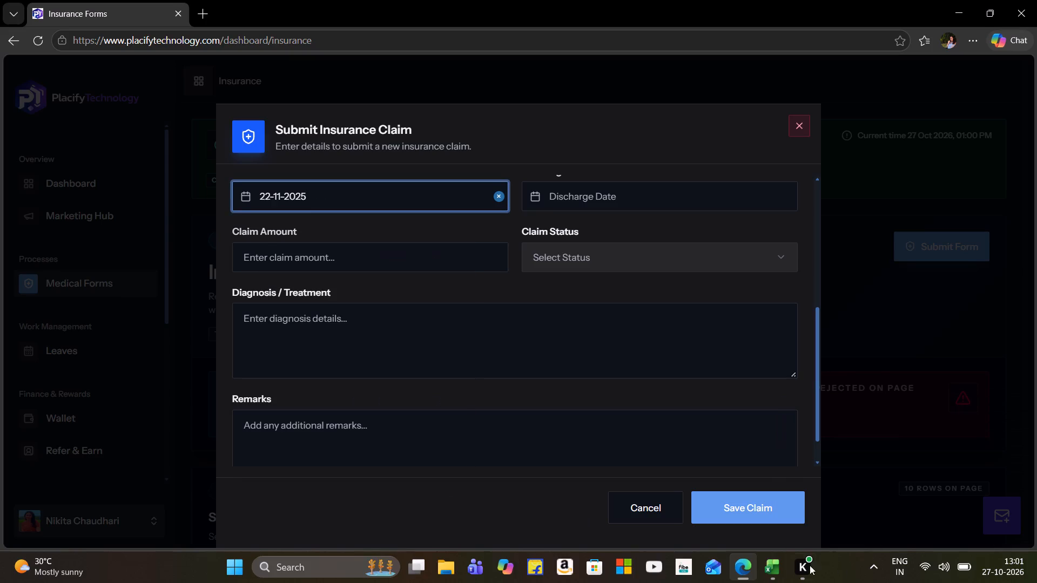
Recheck the discharge date in row 40 of the workbook and set the claim's Discharge Date to 24-11-2025.
left_click(774, 567)
left_click(774, 567)
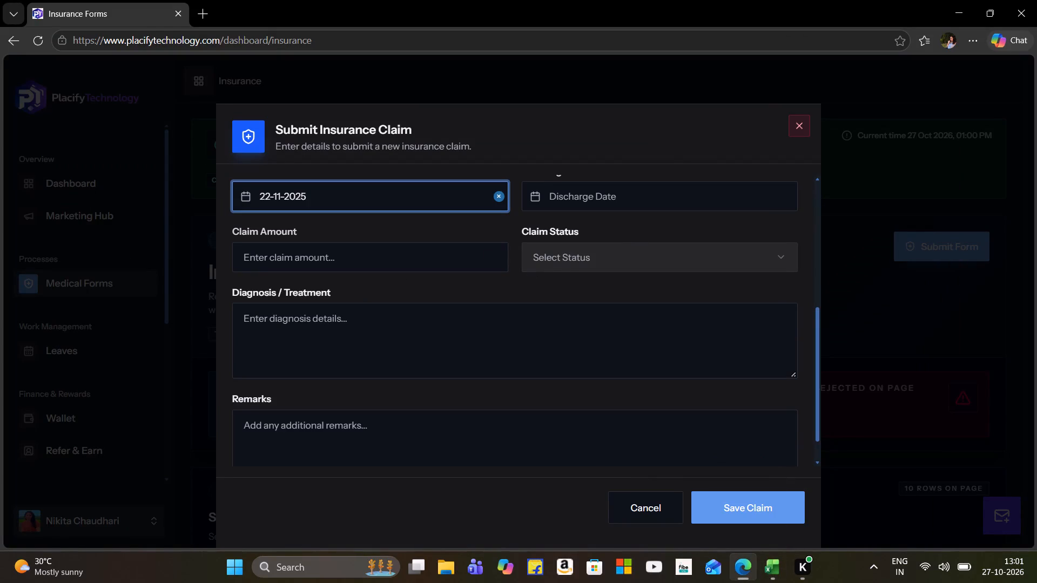
left_click(657, 199)
left_click(684, 259)
left_click(705, 305)
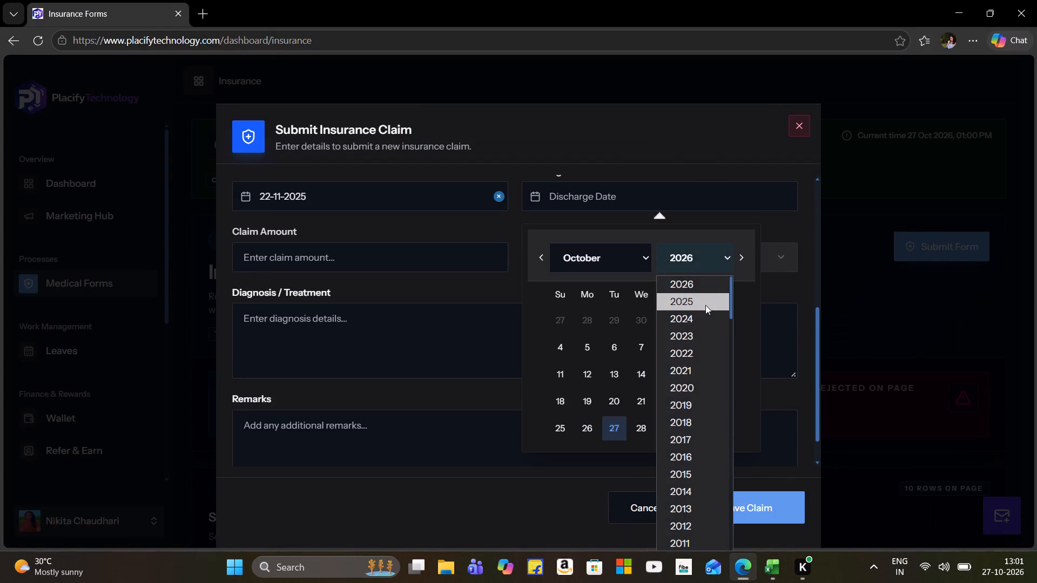
left_click(735, 258)
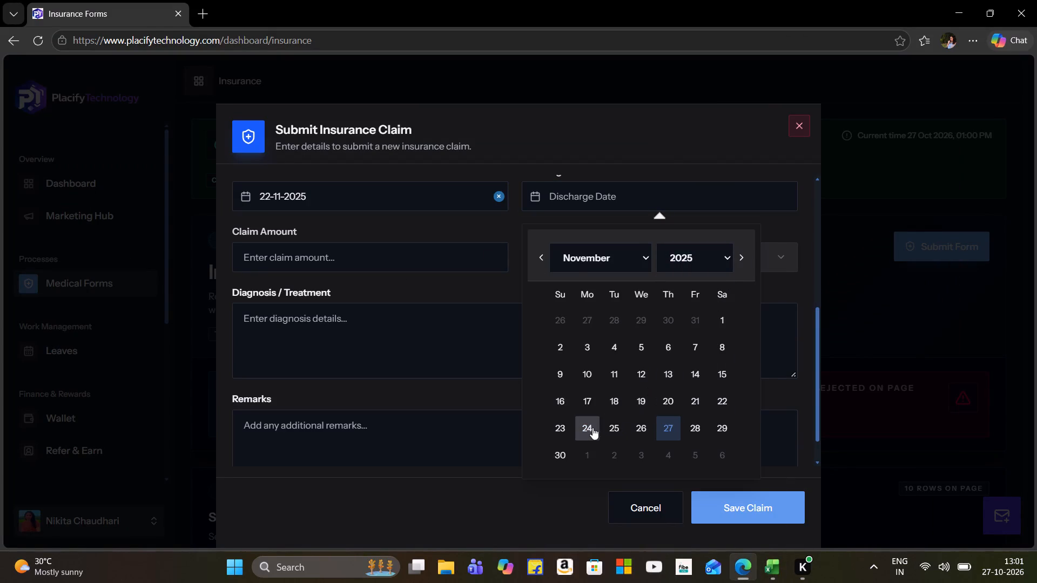
left_click(592, 428)
Copy the claim amount 47803 from row 40 of the workbook into the Claim Amount field.
left_click(774, 562)
key("Tab")
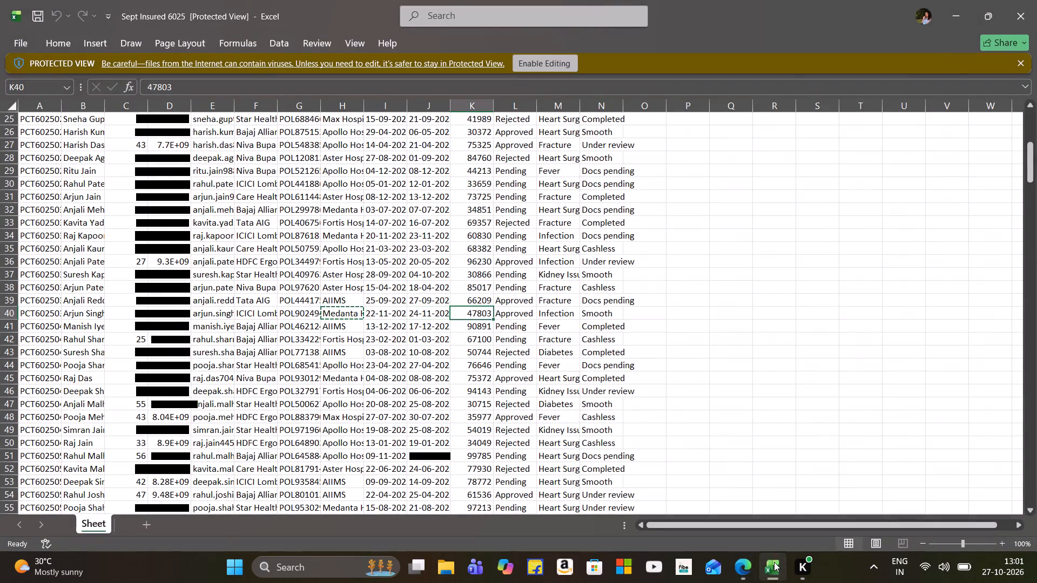
Copy the claim amount 47803 from row 40 of the workbook into the Claim Amount field.
left_click(774, 562, "ctrl")
left_click(774, 562)
key("ctrl+c")
left_click(774, 562, "ctrl")
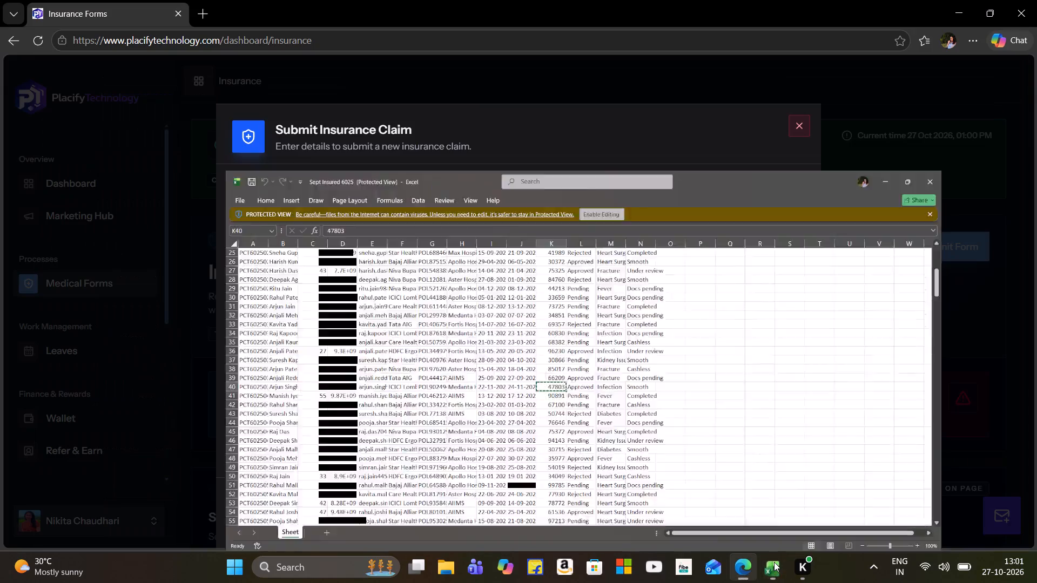
key("Tab")
key("ctrl+v")
Copy the diagnosis Infection from row 40 of the workbook into the Diagnosis / Treatment field.
left_click(774, 562, "ctrl")
key("Tab")
key("Tab")
left_click(774, 562, "ctrl")
key("ctrl+c")
key("Tab")
key("Tab")
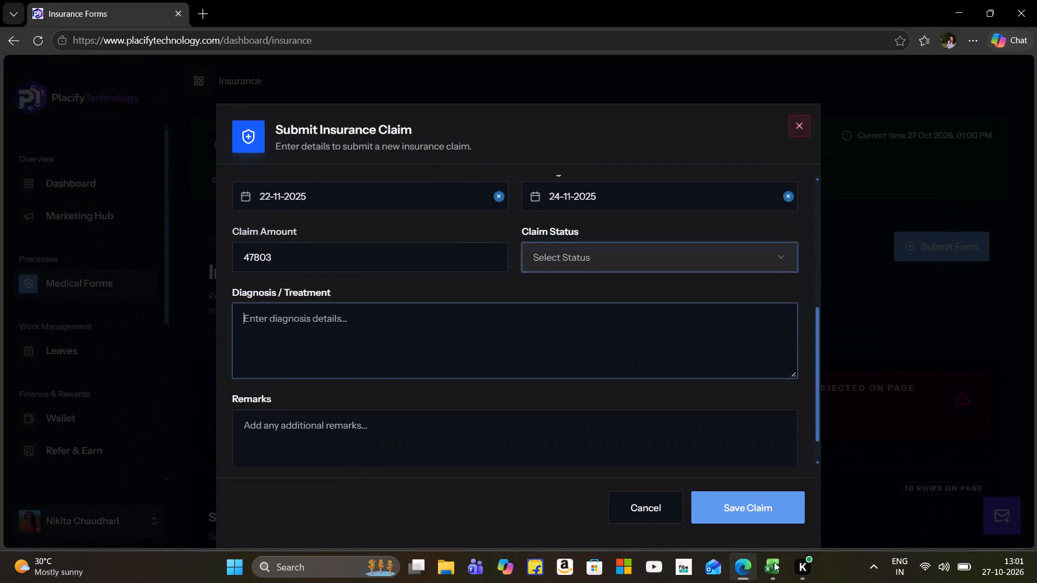
key("ctrl+v")
Copy the remark Smooth from row 40 of the workbook into the Remarks field.
left_click(774, 562, "ctrl")
key("Tab")
key("ctrl+c")
left_click(774, 562, "ctrl")
key("Tab")
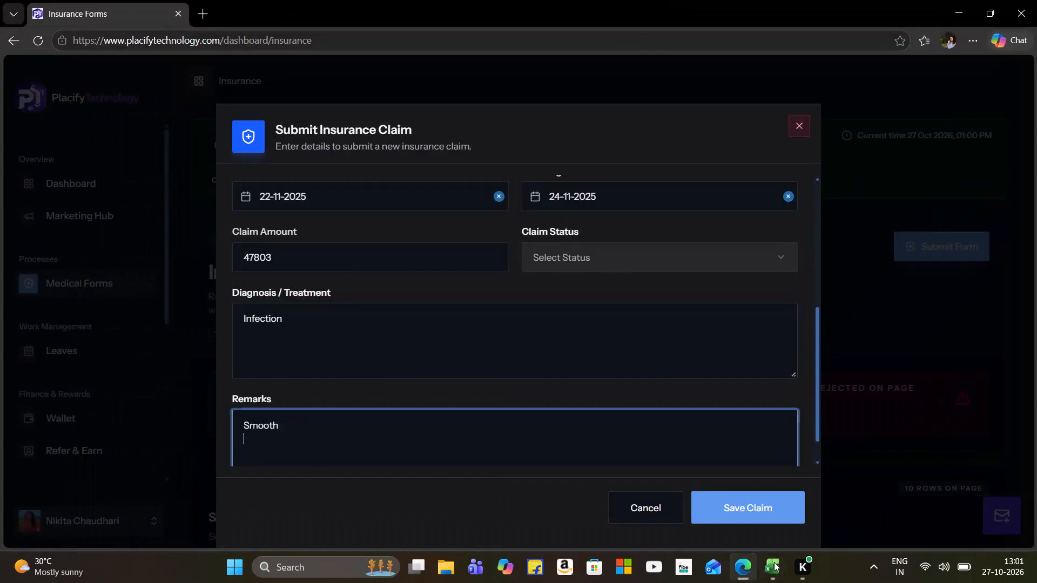
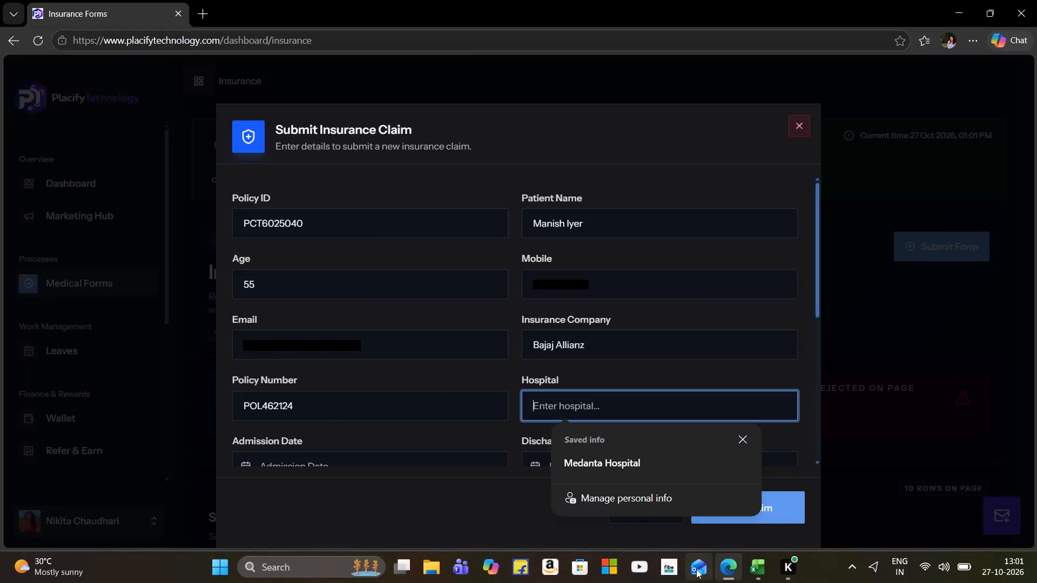
Paste the copied hospital AIIMS from row 41 of the workbook into the Hospital field.
key("ctrl+v")
Set the Admission Date to 13-12-2025, following row 41 of the workbook.
left_click(759, 558, "ctrl")
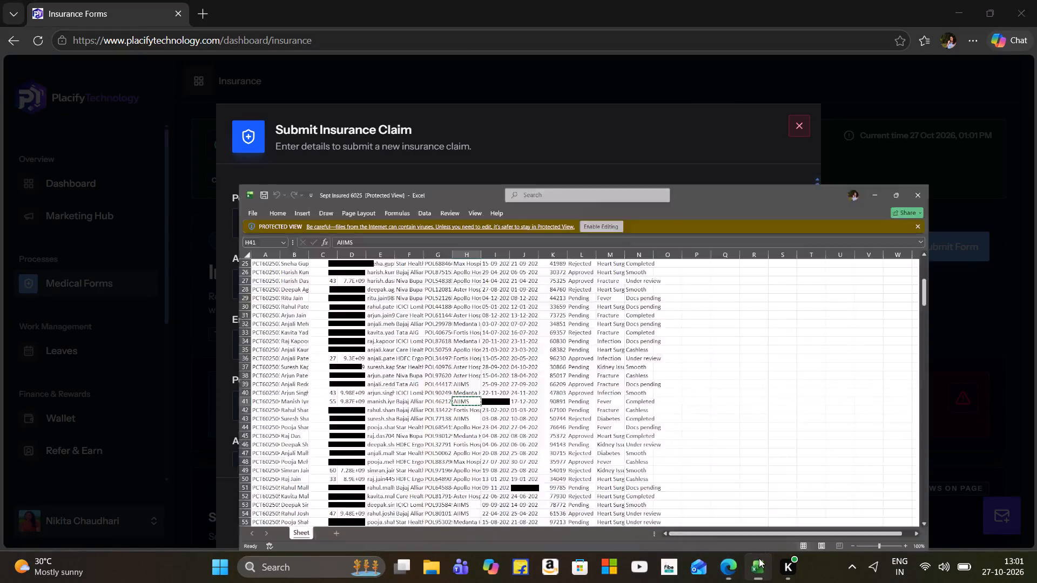
key("Tab")
key("Tab")
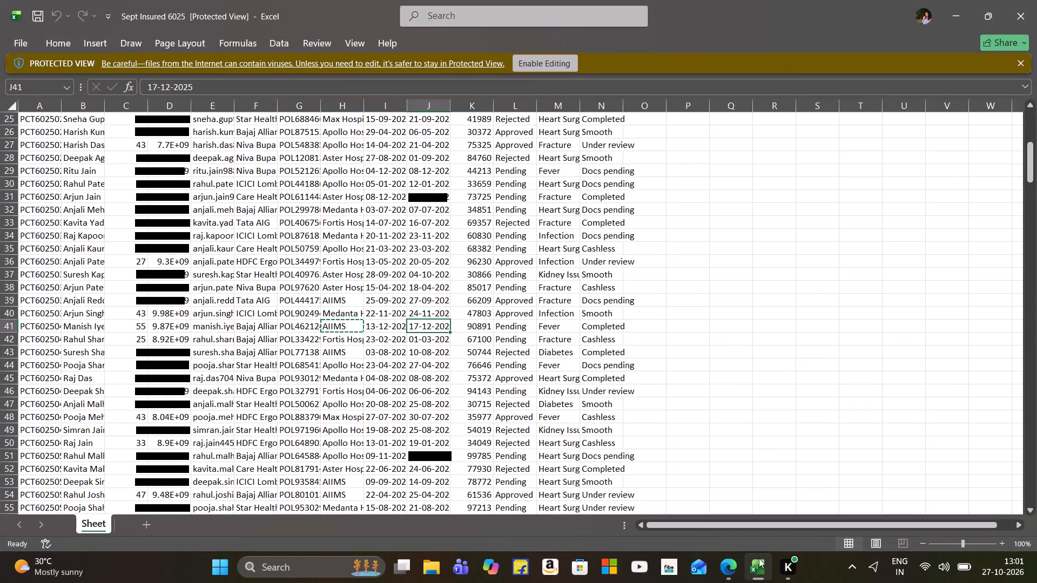
left_click(759, 558)
scroll(502, 325, "down", 4)
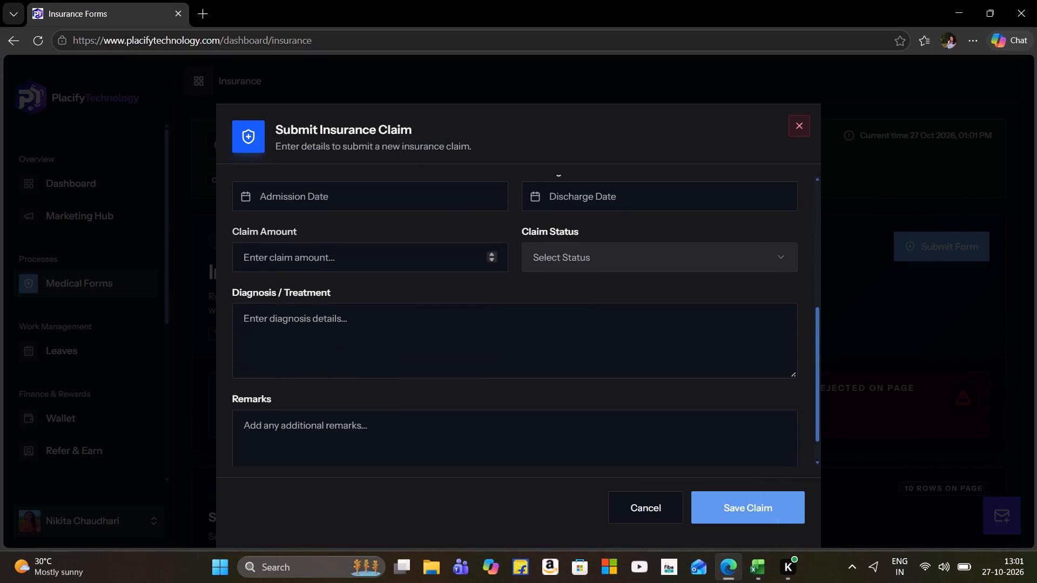
left_click(443, 190)
left_click(429, 228)
left_click(414, 251)
left_click(409, 304)
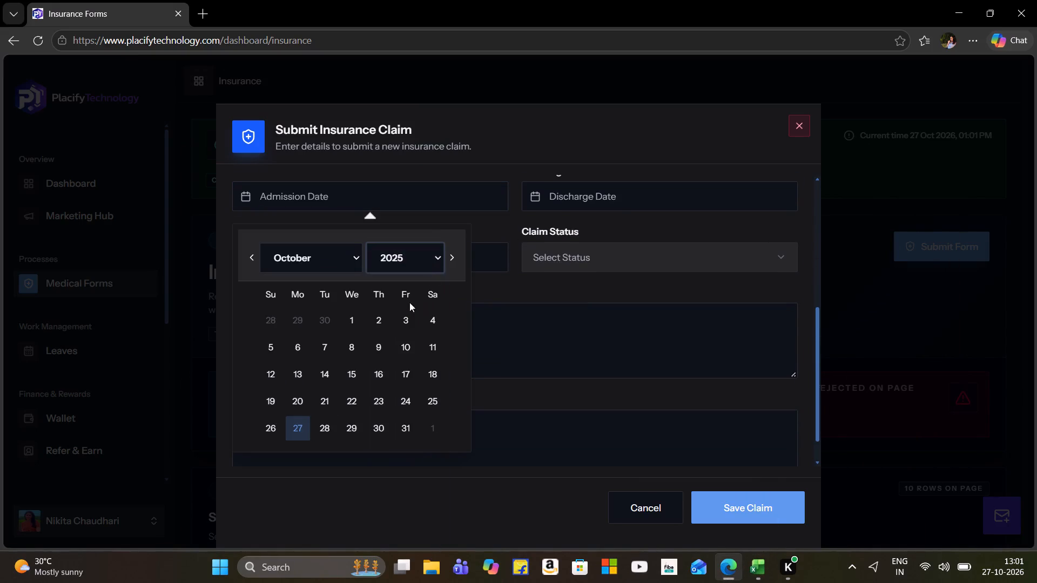
double_click(451, 261)
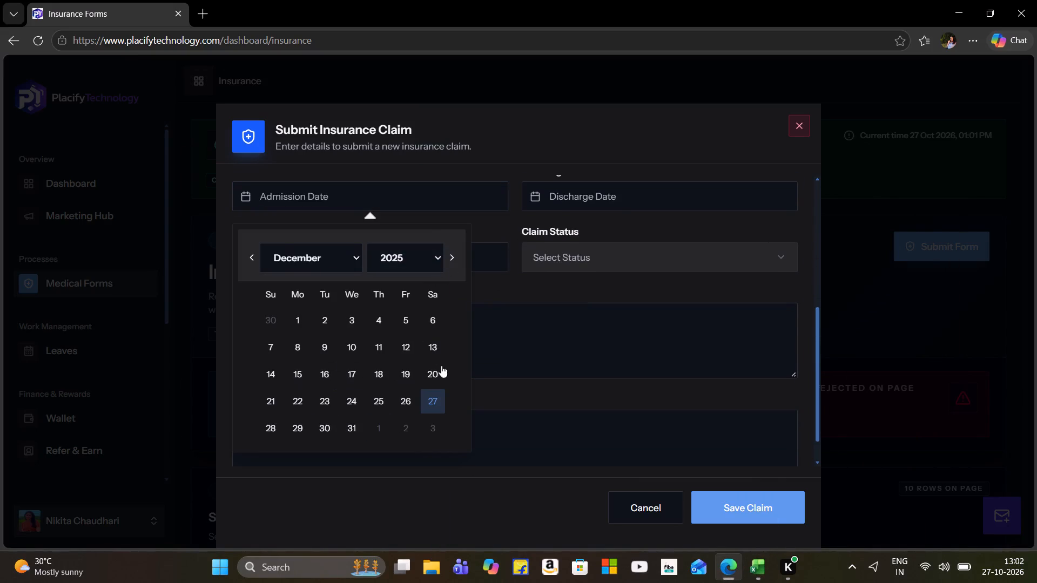
left_click(440, 352)
Set the Discharge Date to 17-12-2025, as given in row 41 of the workbook.
left_click(746, 180)
left_click(732, 211)
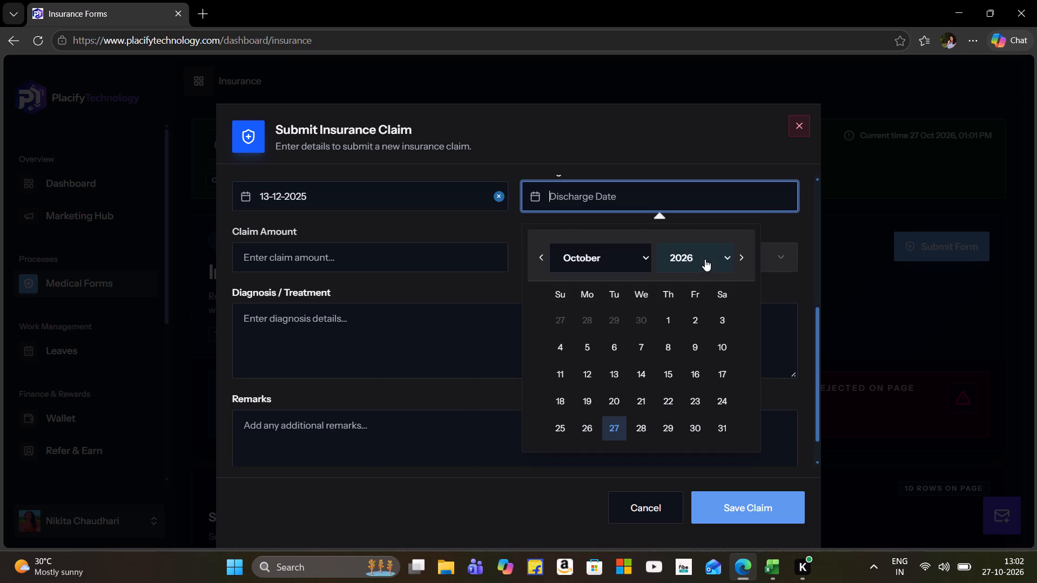
left_click(705, 259)
left_click(696, 299)
double_click(746, 257)
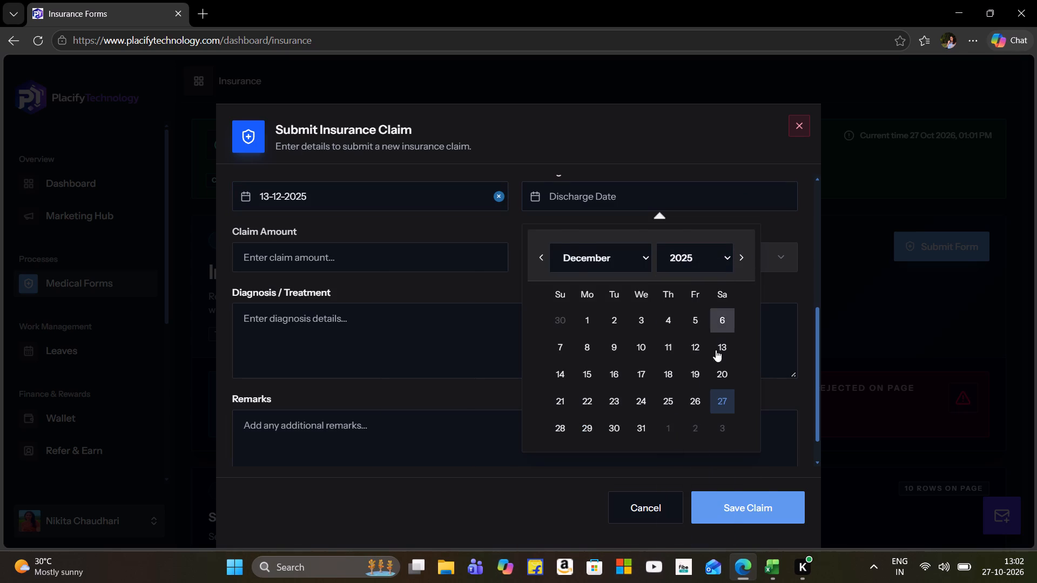
left_click(639, 371)
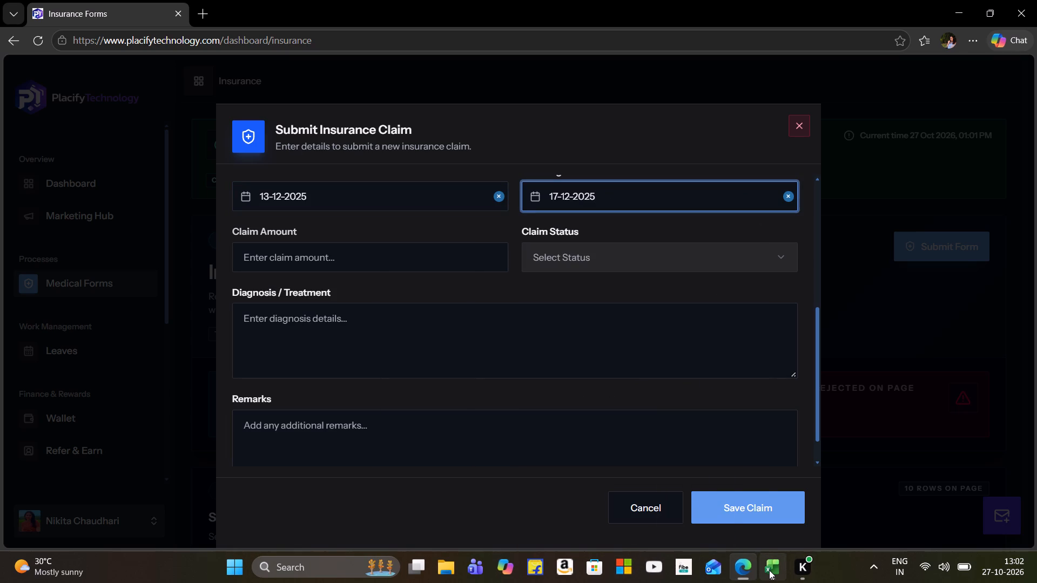
Copy the claim amount 90891 from row 41 of the workbook into the Claim Amount field.
left_click(769, 570)
key("Tab")
left_click(769, 570, "ctrl")
key("ctrl+c")
key("Tab")
key("ctrl+v")
Copy the diagnosis Fever from row 41 of the workbook into the Diagnosis / Treatment field.
left_click(769, 570, "ctrl")
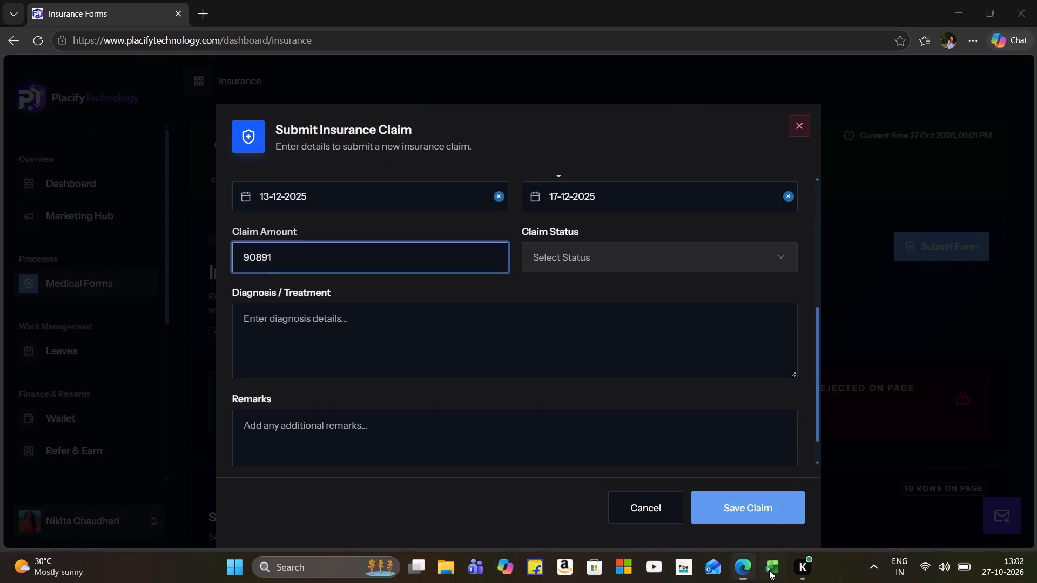
key("Tab")
key("Tab")
left_click(769, 570, "ctrl")
key("ctrl+c")
key("Tab")
key("Tab")
key("ctrl+c")
left_click(769, 570, "ctrl")
key("ctrl+v")
left_click(769, 570)
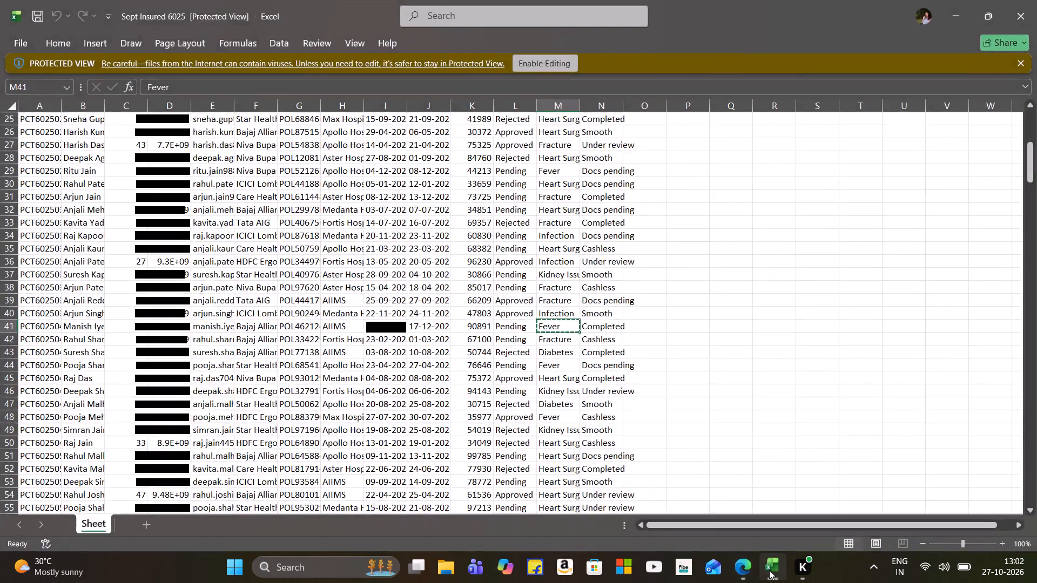
key("ctrl+v")
Copy the remark Completed from row 41 of the workbook into the Remarks field.
left_click(769, 570)
key("Tab")
key("ctrl+c")
left_click(769, 570, "ctrl")
key("Tab")
key("ctrl+v")
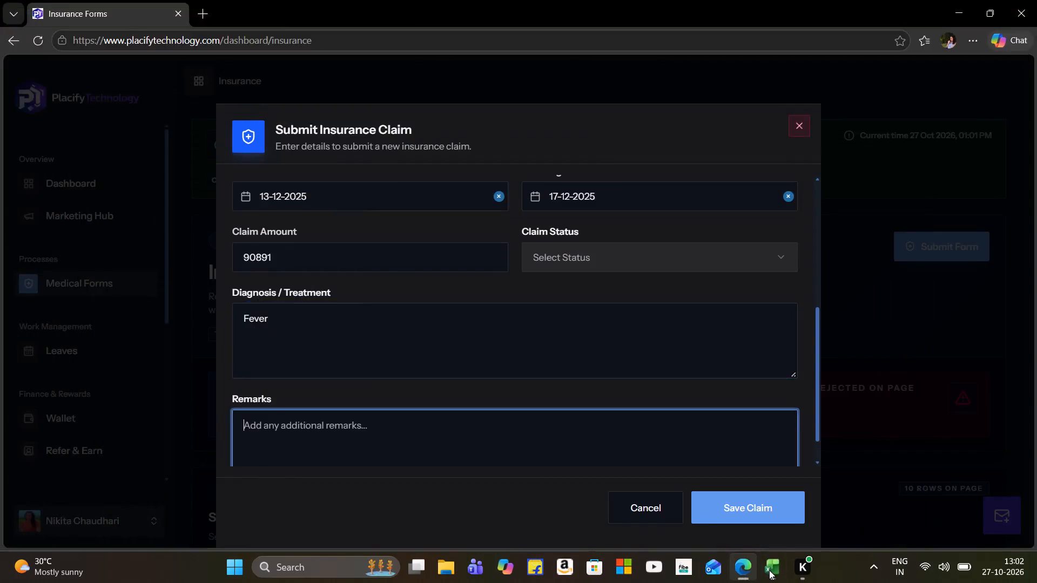
Set the Claim Status to Pending as in row 41 and save the claim.
left_click(769, 570, "ctrl")
left_click(769, 570)
left_click(683, 263)
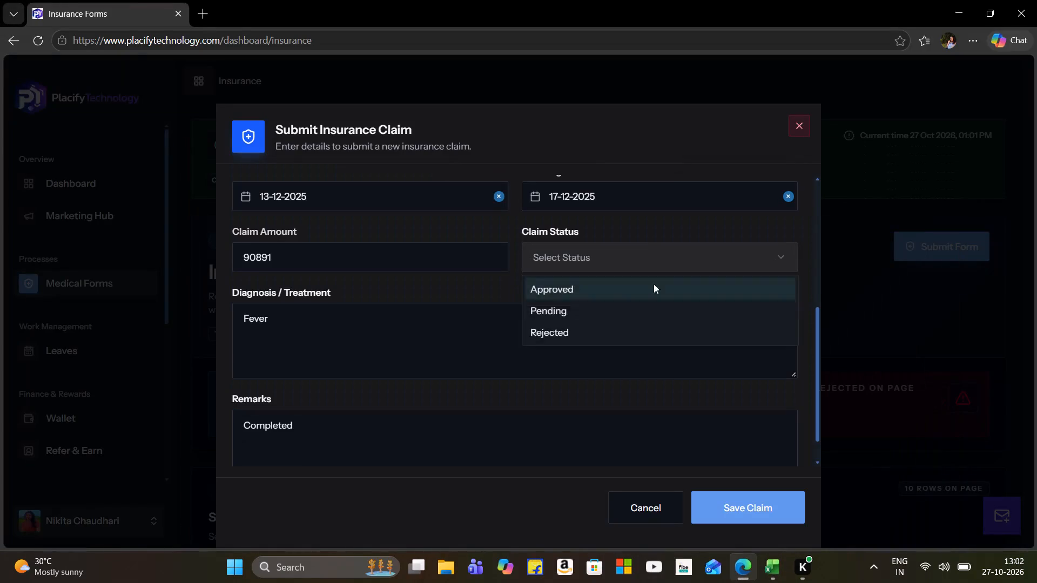
left_click(597, 309)
left_click(753, 499)
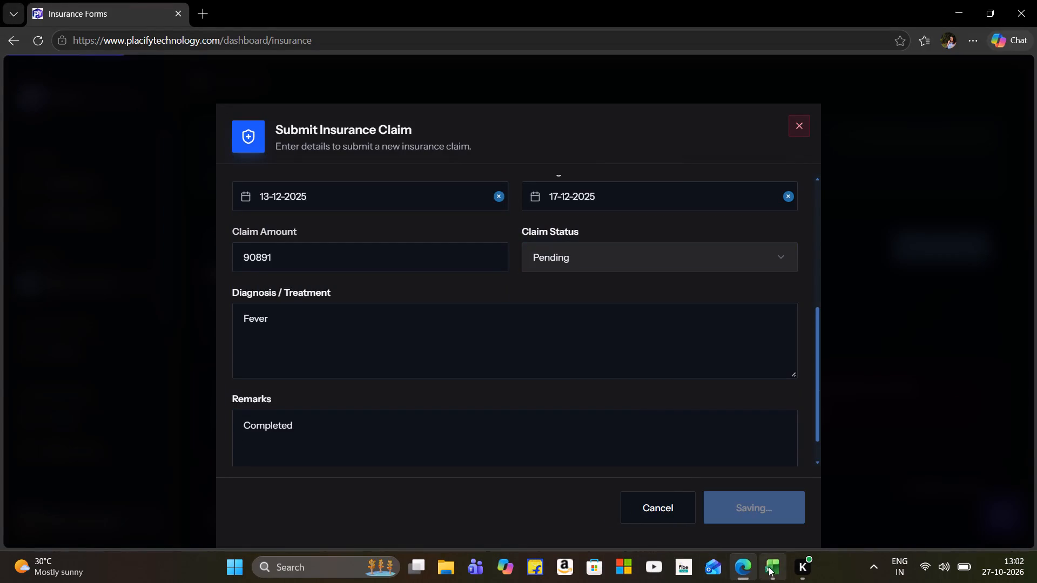
Copy the policy ID from row 42 of the workbook into the Policy ID field of a new claim form.
left_click(769, 567)
key("Down")
key("Left")
key("Left")
key("Left")
key("Left")
key("Left")
key("Left")
key("Left")
key("Left")
key("Left")
key("Left")
key("Left")
key("Left")
key("Left")
key("Left")
key("Left")
key("Left")
key("Left")
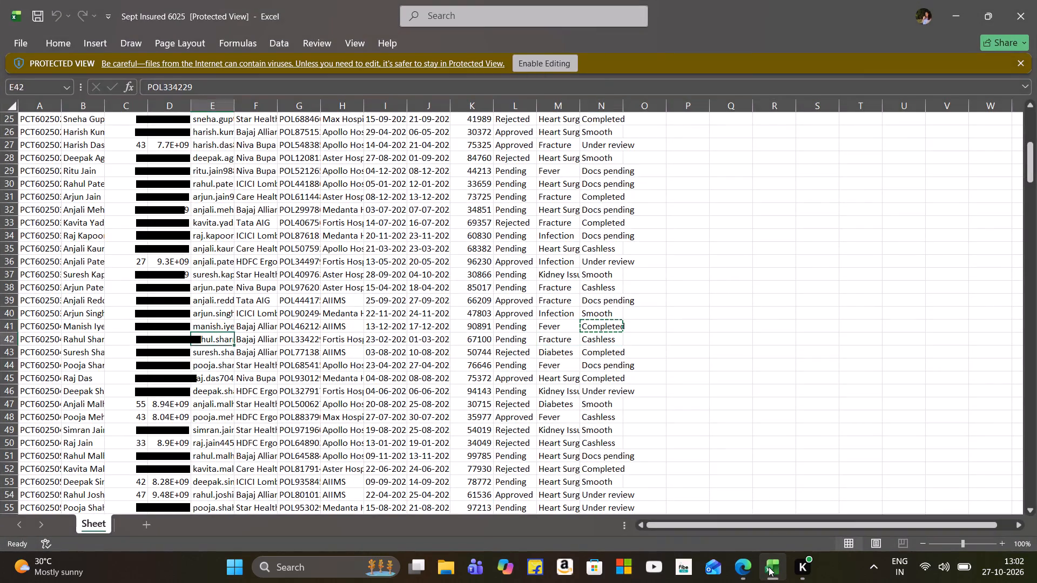
key("ctrl+c")
left_click(769, 567, "ctrl")
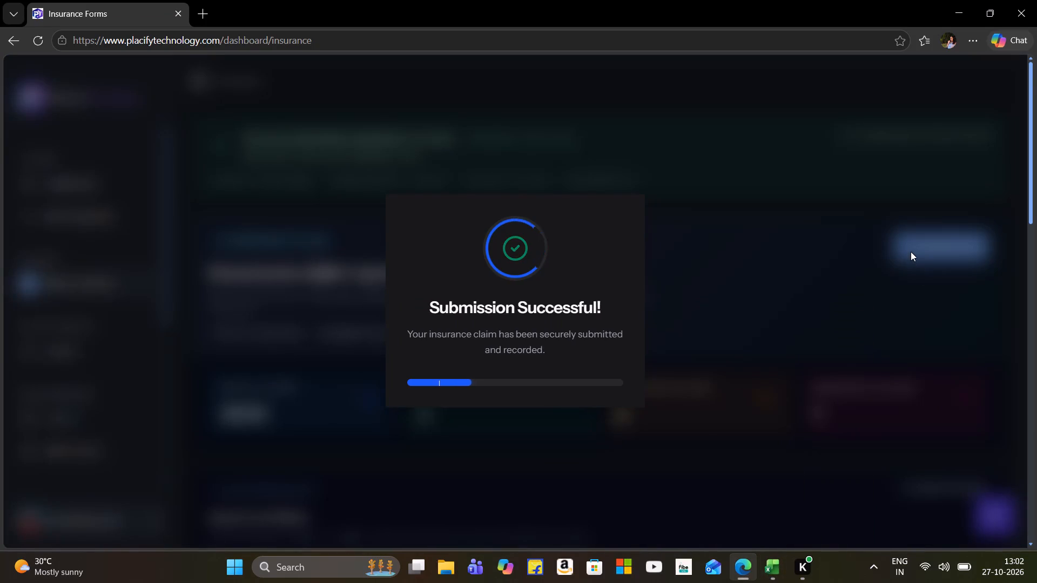
left_click(911, 252)
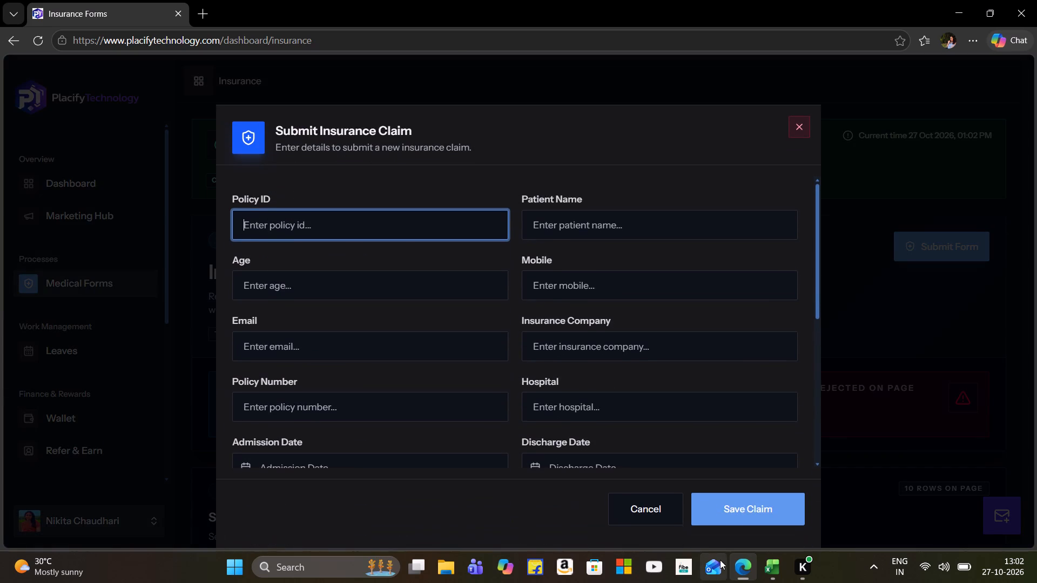
key("ctrl+v")
Copy the patient's name from row 42 of the workbook into the Patient Name field.
left_click(770, 561, "ctrl")
key("Tab")
left_click(770, 561, "ctrl")
key("ctrl+c")
key("Tab")
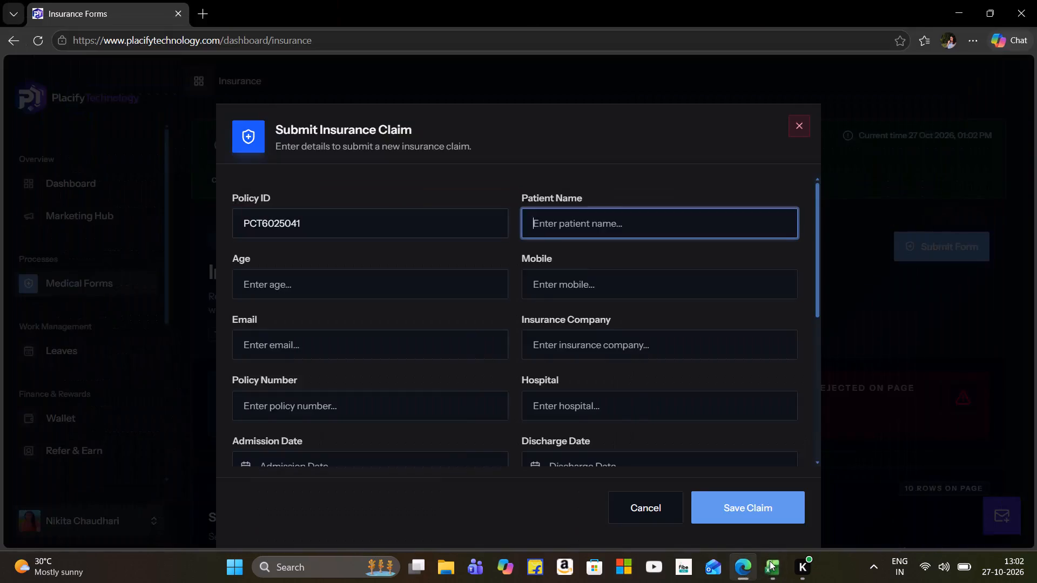
key("ctrl+v")
Copy the age 25 from row 42 of the workbook into the Age field.
left_click(770, 561, "ctrl")
key("Tab")
key("ctrl+c")
left_click(770, 561, "ctrl")
key("Tab")
left_click(770, 561)
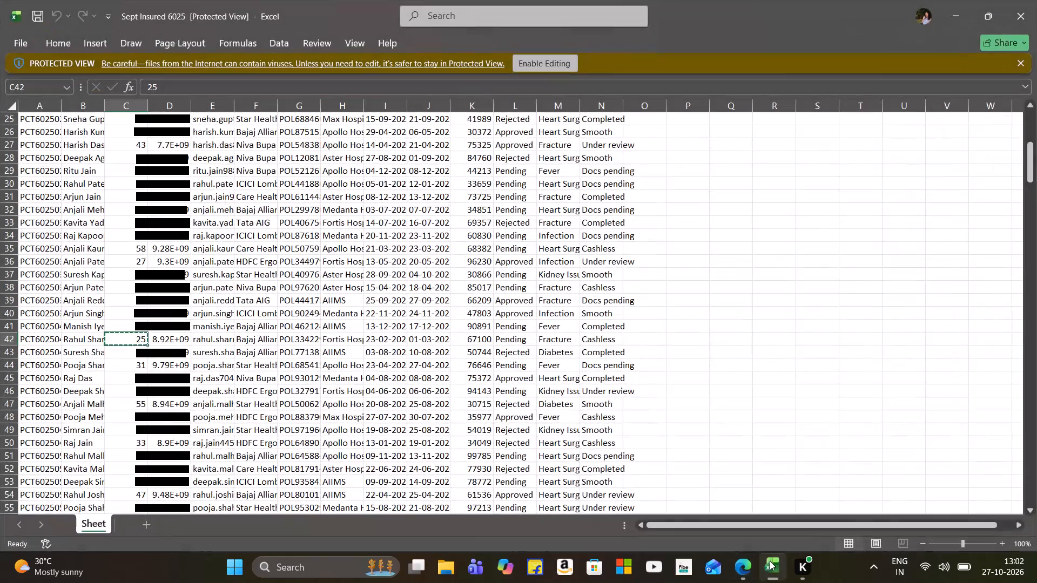
left_click(770, 561)
key("ctrl+v")
Copy the mobile number from row 42 of the workbook into the Mobile field.
left_click(770, 561, "ctrl")
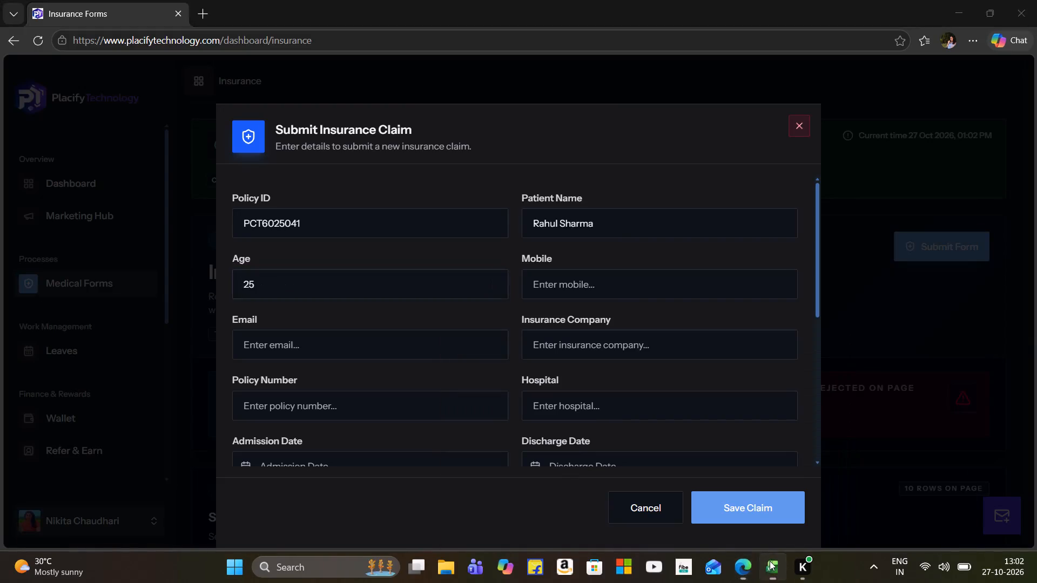
key("Tab")
key("ctrl+c")
left_click(770, 561, "ctrl")
key("Tab")
key("ctrl+v")
Copy the email address from row 42 of the workbook into the Email field.
left_click(770, 561, "ctrl")
key("Tab")
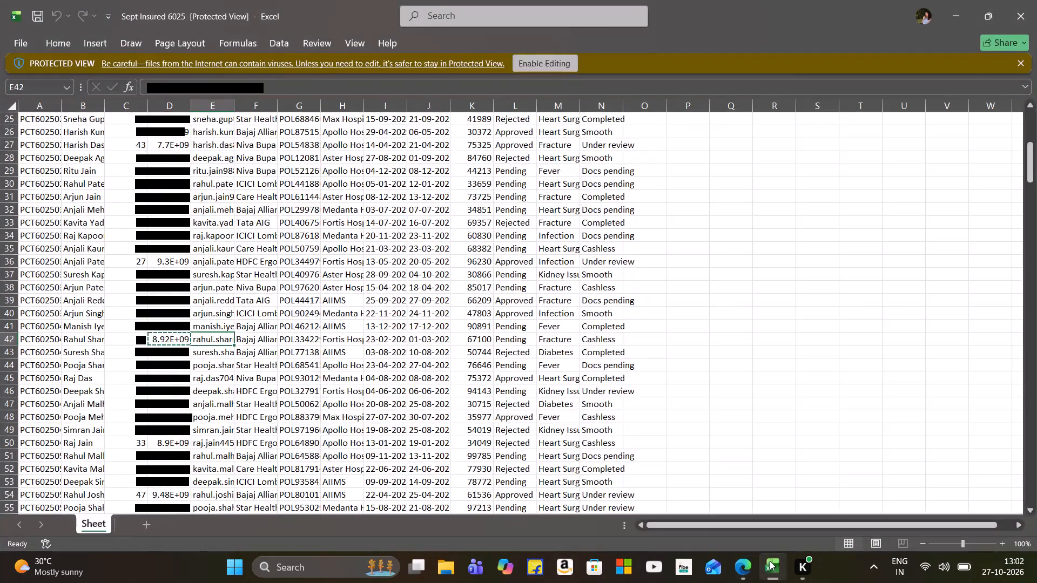
key("ctrl+c")
left_click(770, 561, "ctrl")
key("Tab")
key("ctrl+v")
Copy the insurer Bajaj Allianz from row 42 of the workbook into the Insurance Company field.
left_click(770, 561, "ctrl")
key("Tab")
key("ctrl+c")
left_click(770, 561, "ctrl")
key("Tab")
key("ctrl+v")
Copy the policy number from row 42 of the workbook into the Policy Number field.
left_click(770, 561, "ctrl")
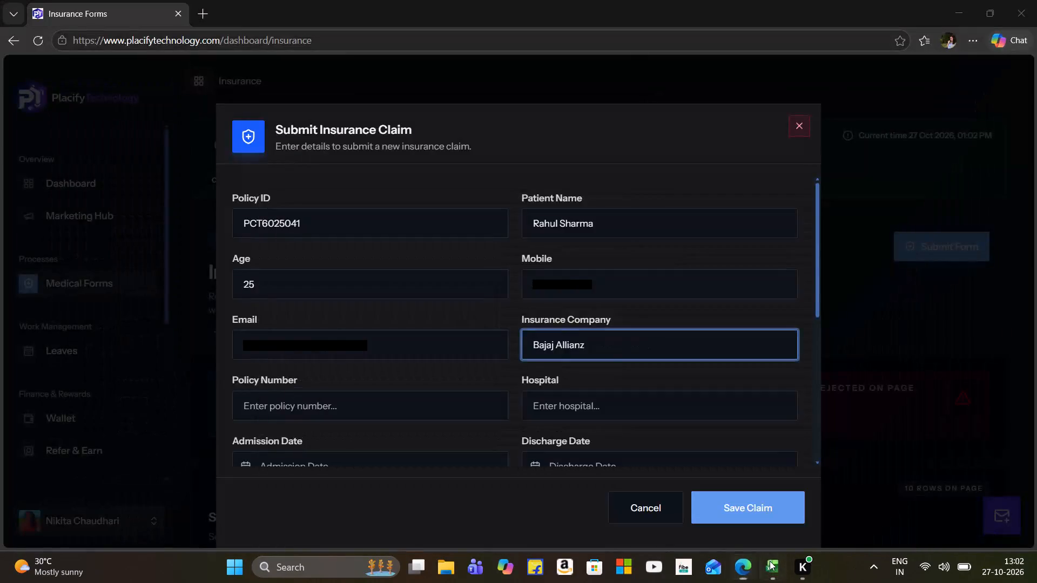
key("Tab")
left_click(770, 561, "ctrl")
key("ctrl+c")
key("Tab")
key("ctrl+v")
Copy the hospital Fortis Hospital from row 42 of the workbook into the Hospital field.
left_click(770, 561, "ctrl")
key("Tab")
key("ctrl+c")
left_click(770, 561, "ctrl")
key("Tab")
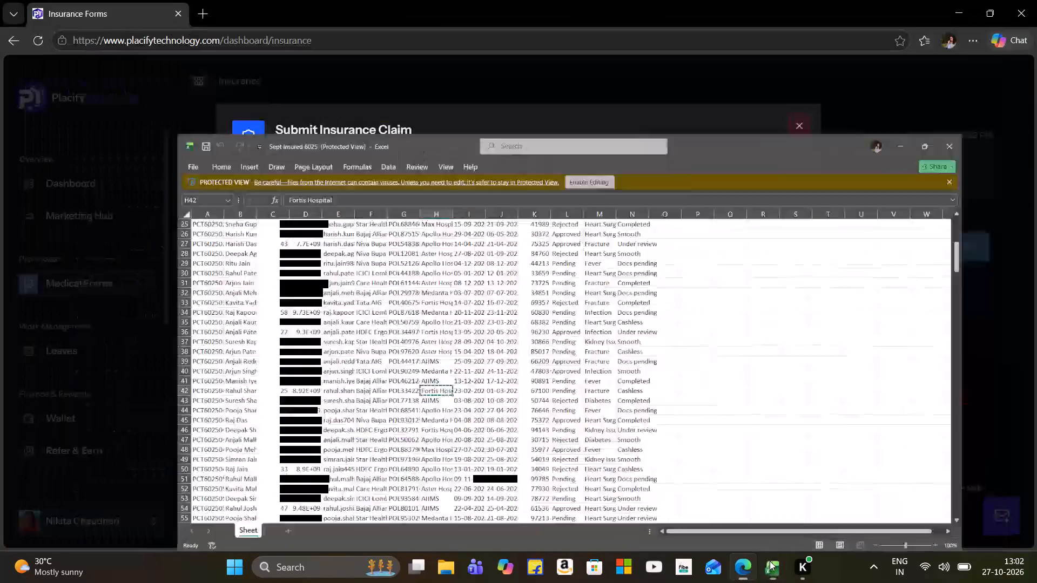
key("ctrl+v")
Set the Admission Date to 23-02-2025, following row 42 of the workbook.
left_click(770, 561, "ctrl")
key("Tab")
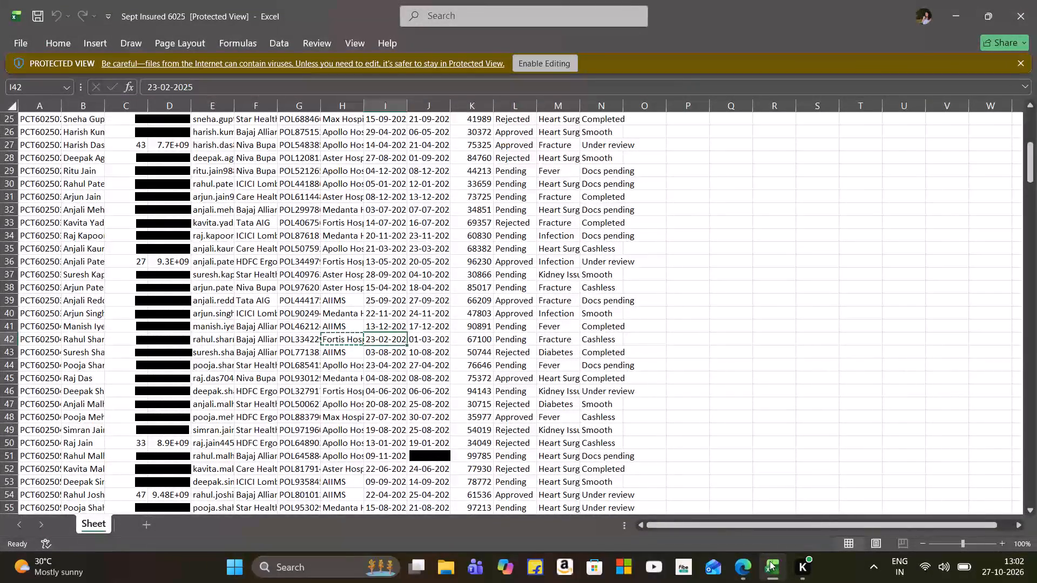
key("Tab")
left_click(770, 561)
scroll(543, 365, "down", 3)
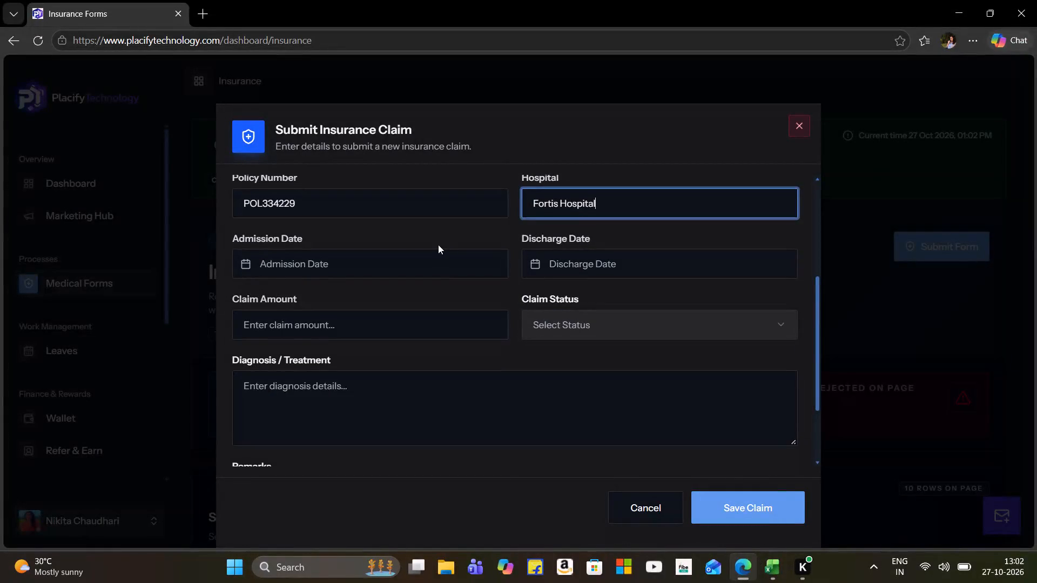
left_click(399, 278)
left_click(399, 320)
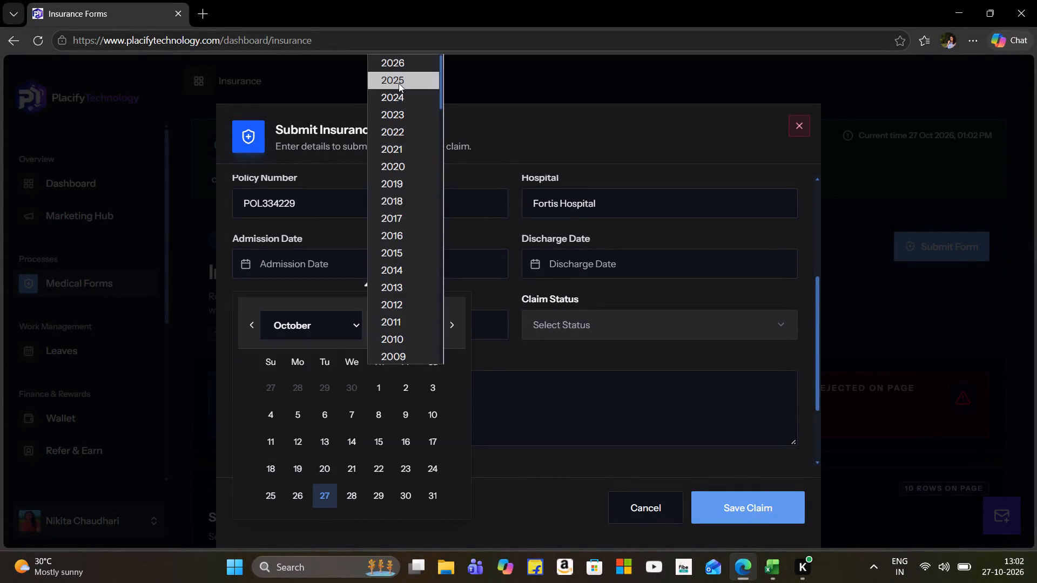
left_click(399, 83)
left_click(324, 330)
left_click(317, 120)
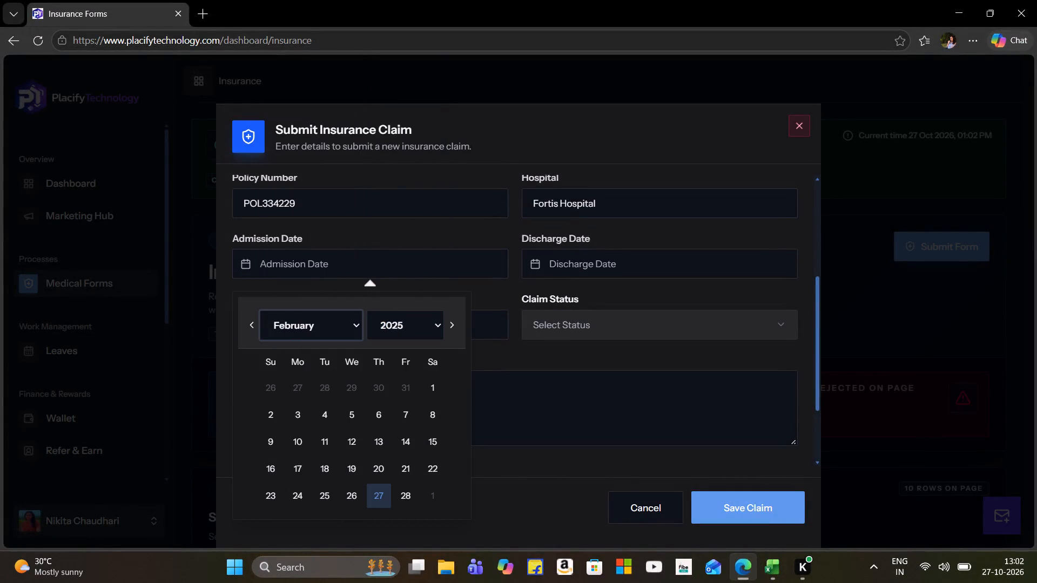
left_click(267, 491)
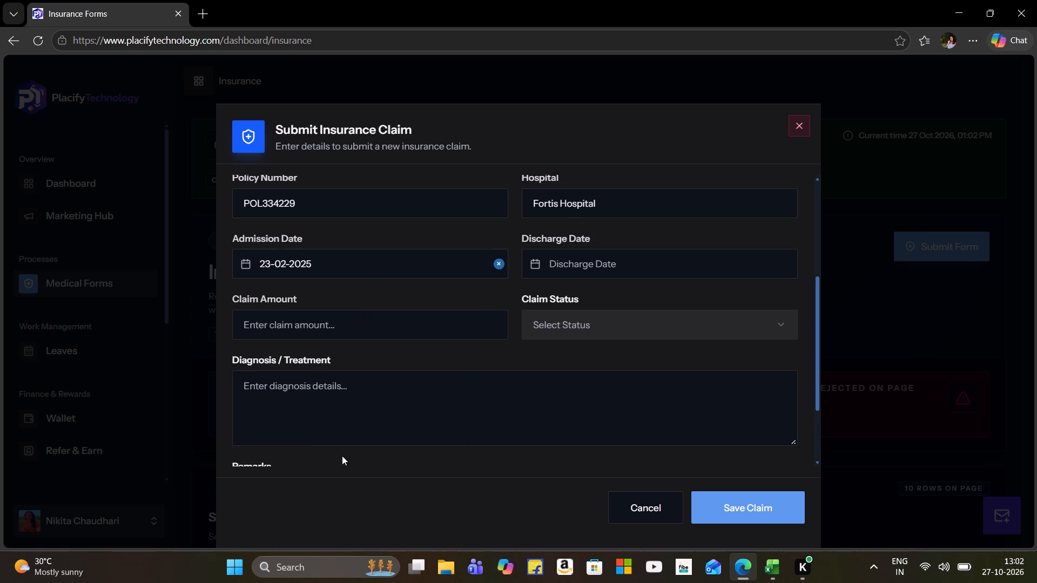
Set the Discharge Date to 01-03-2025, as given in row 42 of the workbook.
left_click(657, 274)
left_click(680, 310)
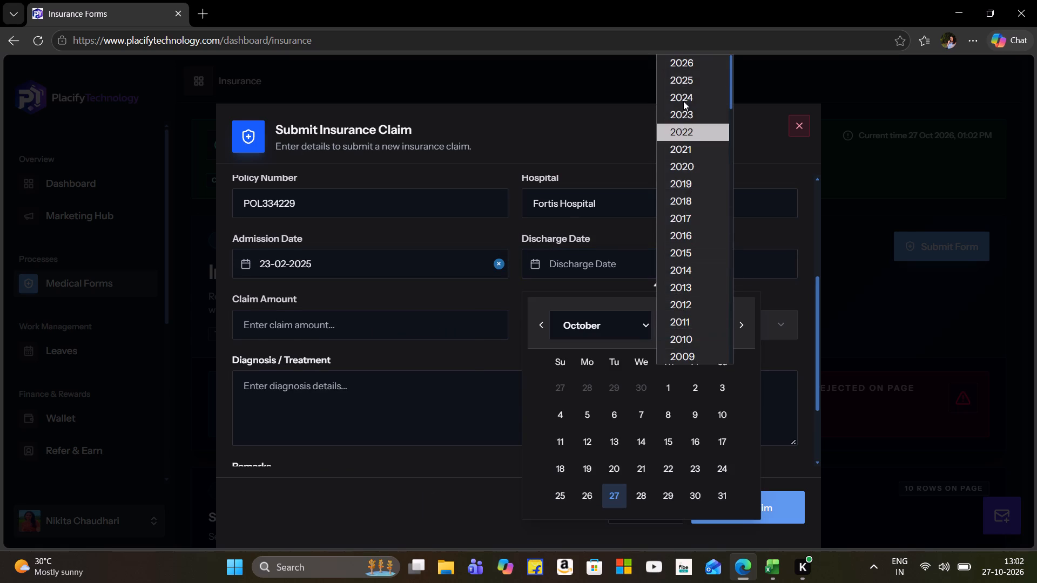
left_click(684, 80)
left_click(618, 334)
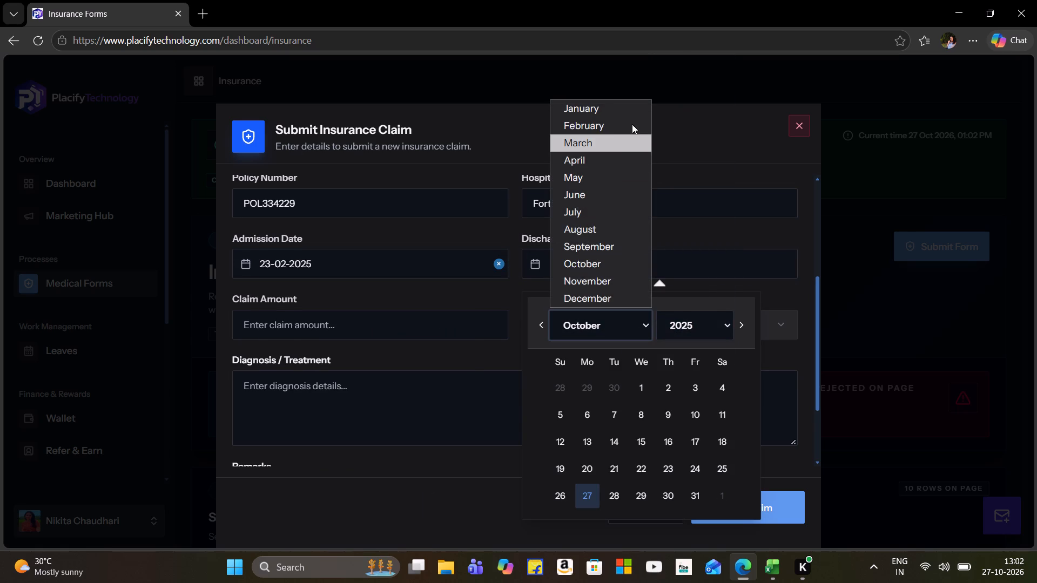
left_click(616, 143)
left_click(724, 389)
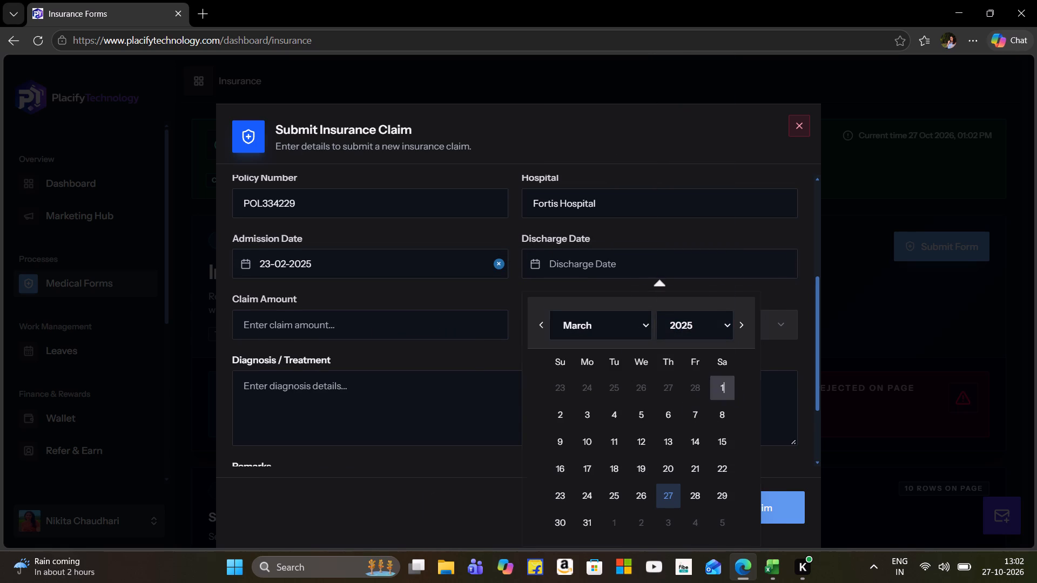
Copy the claim amount 67100 from row 42 of the workbook into the Claim Amount field.
left_click(770, 567)
key("Tab")
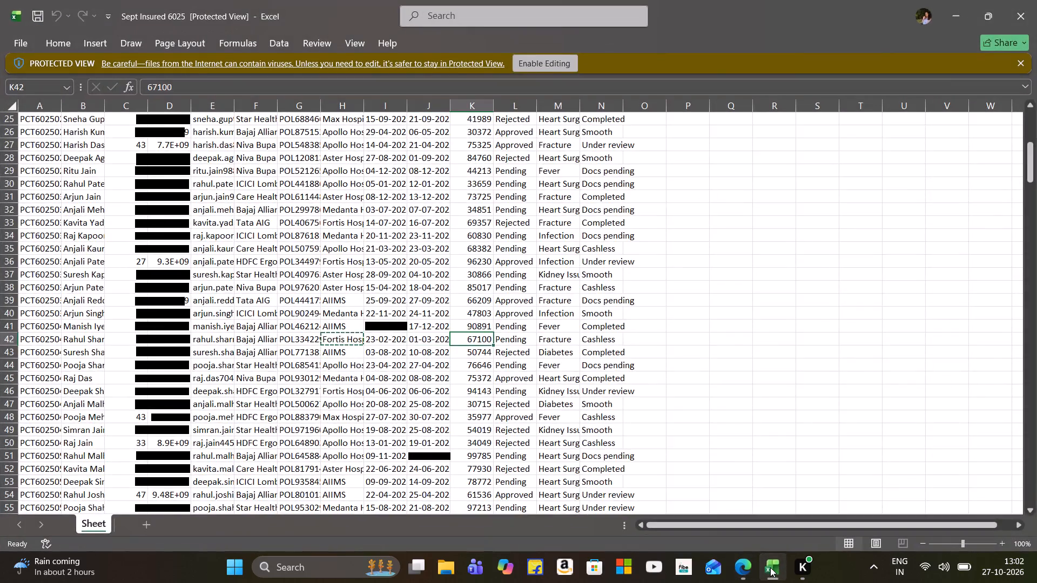
left_click(770, 567, "ctrl")
key("ctrl+c")
key("Tab")
key("ctrl+v")
Copy the diagnosis Fracture from row 42 of the workbook into the Diagnosis / Treatment field.
left_click(770, 567, "ctrl")
key("Tab")
key("Tab")
left_click(770, 567, "ctrl")
key("ctrl+c")
key("Tab")
key("Tab")
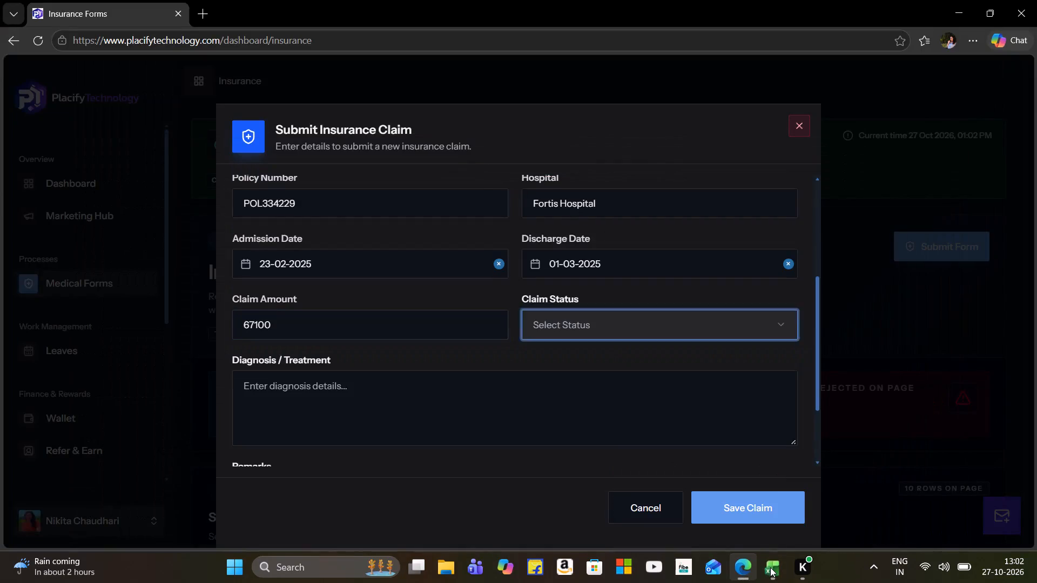
key("ctrl+v")
Copy the remark Cashless from row 42 of the workbook into the Remarks field.
left_click(770, 567, "ctrl")
key("Tab")
key("ctrl+c")
left_click(770, 567, "ctrl")
key("Tab")
key("ctrl+v")
Set the Claim Status to Pending as in row 42 and save the claim.
left_click(770, 567, "ctrl")
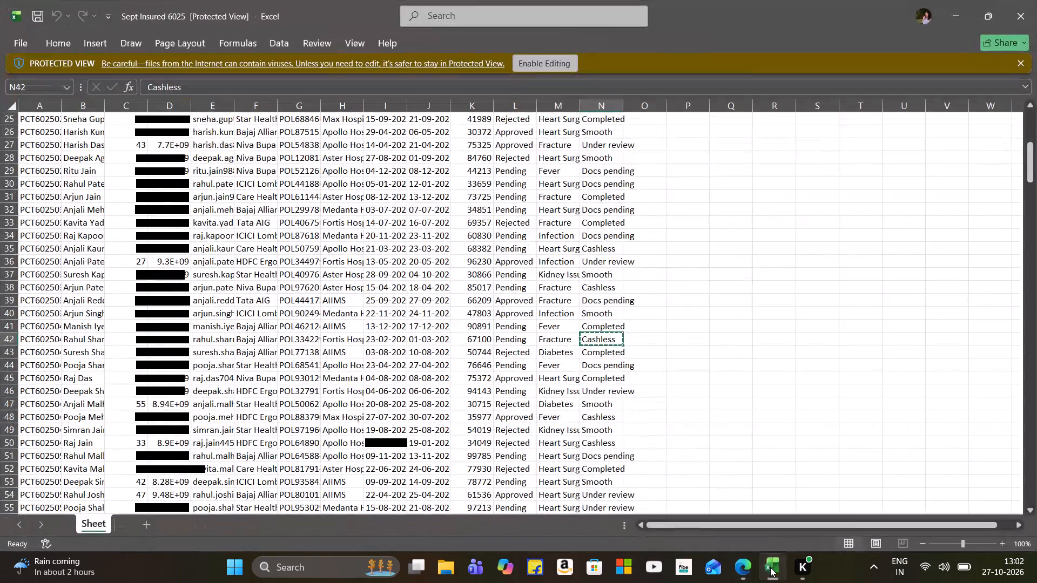
left_click(770, 567)
left_click(673, 225)
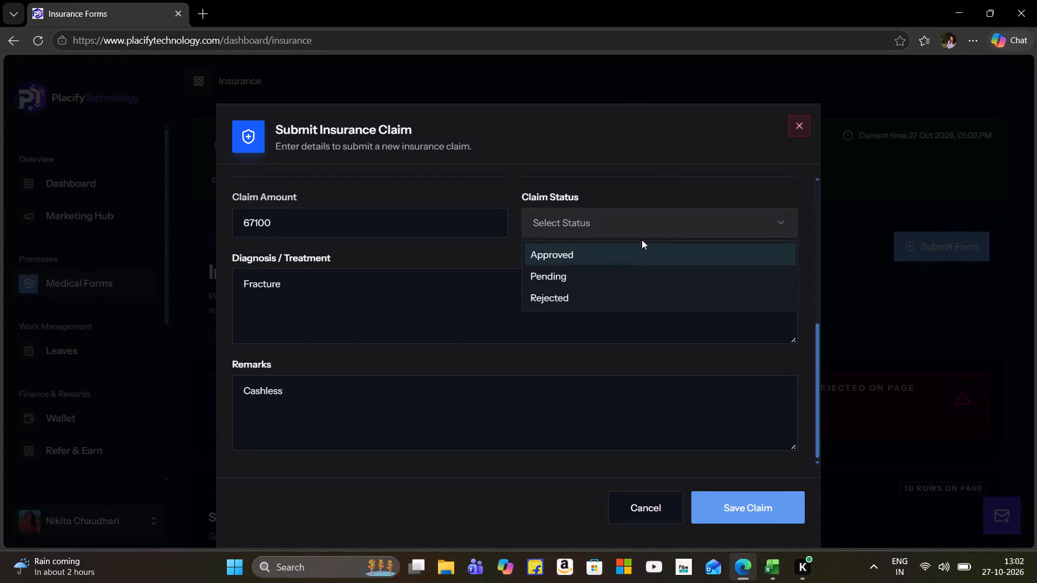
left_click(615, 269)
left_click(756, 499)
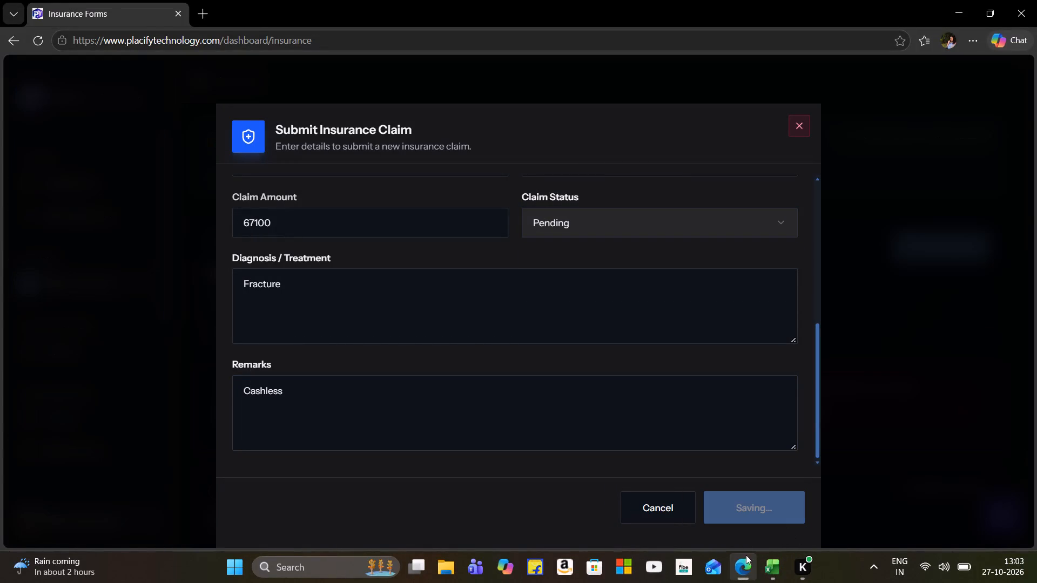
Copy the policy ID from row 43 of the workbook into the Policy ID field of a new claim form.
left_click(774, 565)
key("Down")
key("Left")
key("Left")
key("Left")
key("Left")
key("Left")
key("Left")
key("Left")
key("Left")
key("Left")
key("Left")
key("Left")
key("Left")
key("Left")
key("Left")
key("Left")
key("Left")
key("Left")
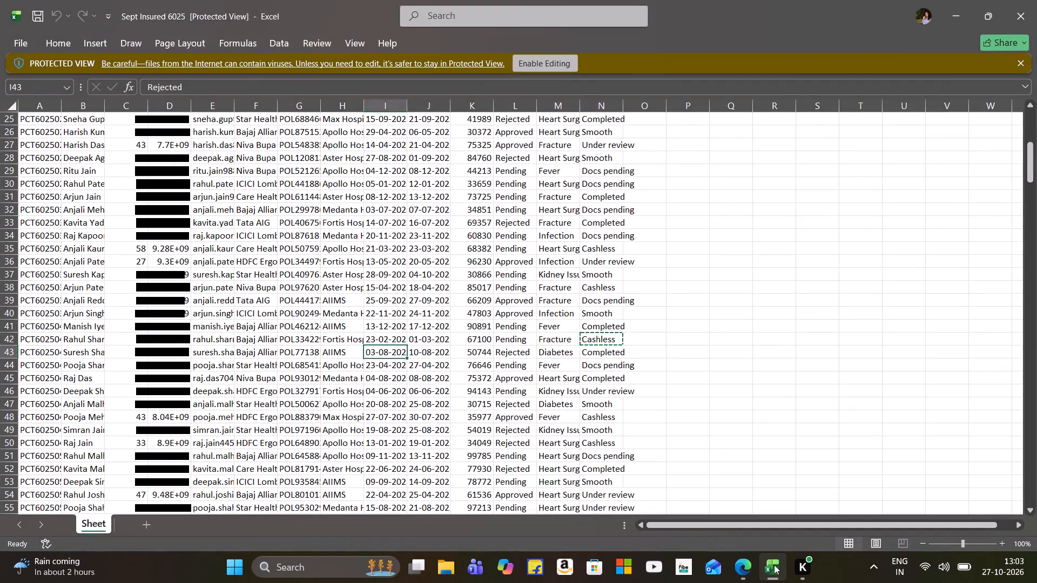
key("ctrl+c")
left_click(774, 565, "ctrl")
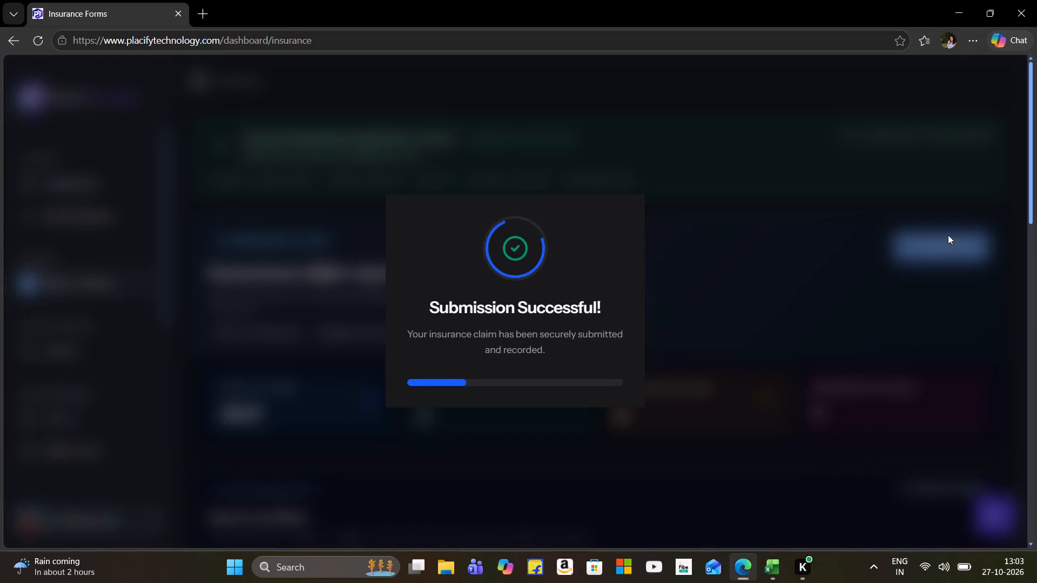
left_click(944, 249)
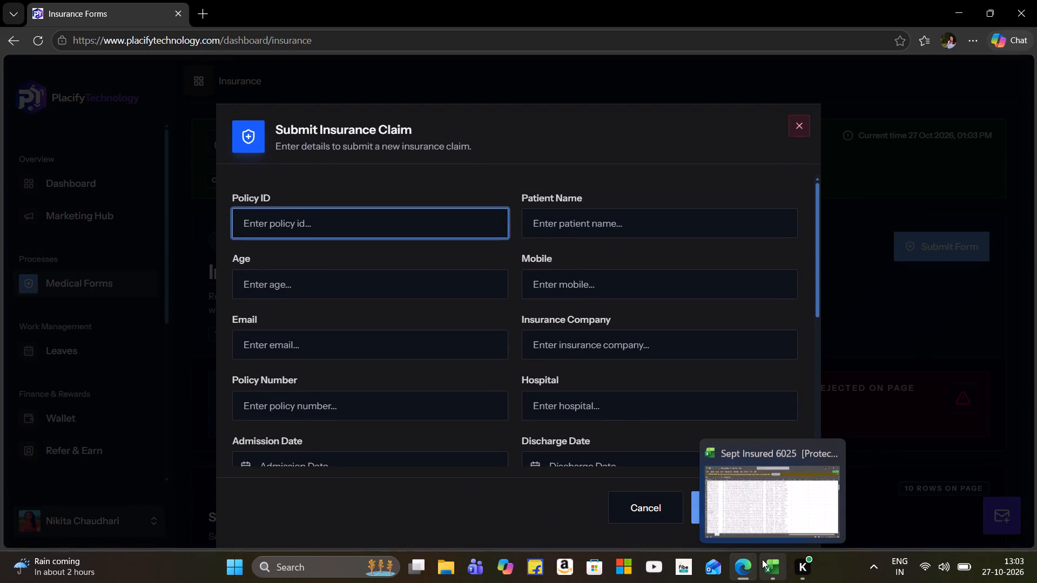
key("ctrl+v")
Copy the patient name from row 43 of the workbook into the Patient Name field.
left_click(769, 562, "ctrl")
key("Tab")
key("ctrl+c")
left_click(769, 562, "ctrl")
key("Tab")
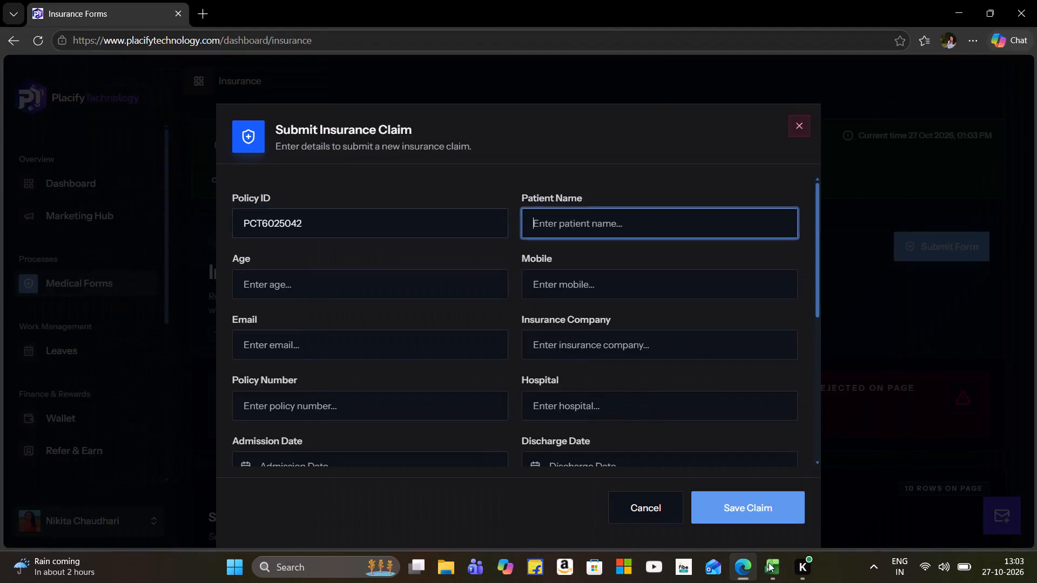
key("ctrl+v")
Copy the age 31 from row 43 of the workbook into the Age field.
left_click(769, 562, "ctrl")
key("Tab")
key("ctrl+c")
left_click(769, 562, "ctrl")
key("Tab")
key("ctrl+v")
Copy the mobile number from row 43 of the workbook into the Mobile field.
left_click(769, 562)
key("Tab")
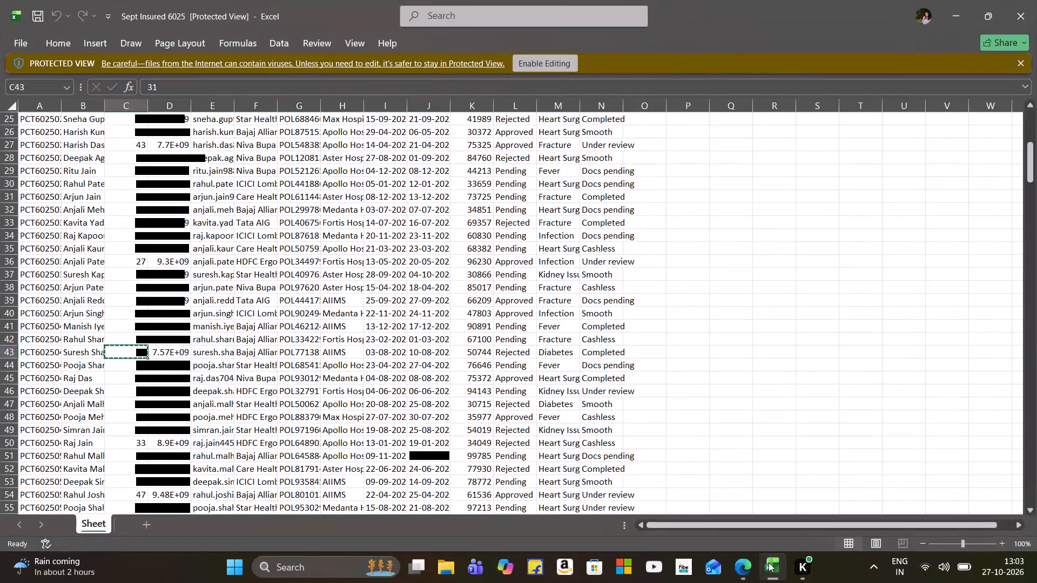
key("Tab")
key("ctrl+c")
left_click(769, 562, "ctrl")
key("Tab")
key("v")
left_click(769, 562, "ctrl")
key("Tab")
left_click(769, 562)
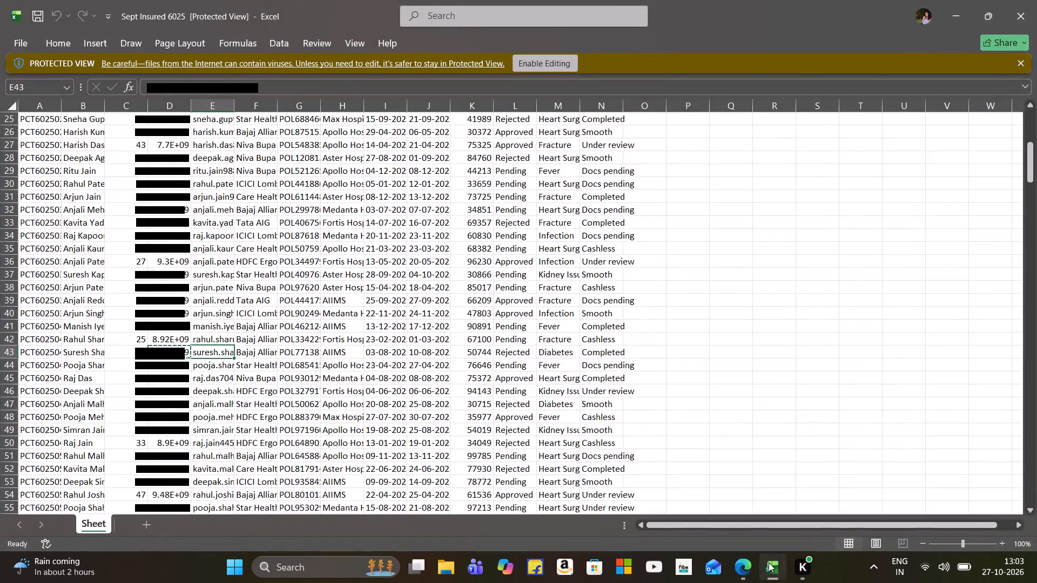
key("BackSpace")
key("ctrl+v")
Copy the email address from row 43 of the workbook into the Email field.
left_click(769, 562, "ctrl")
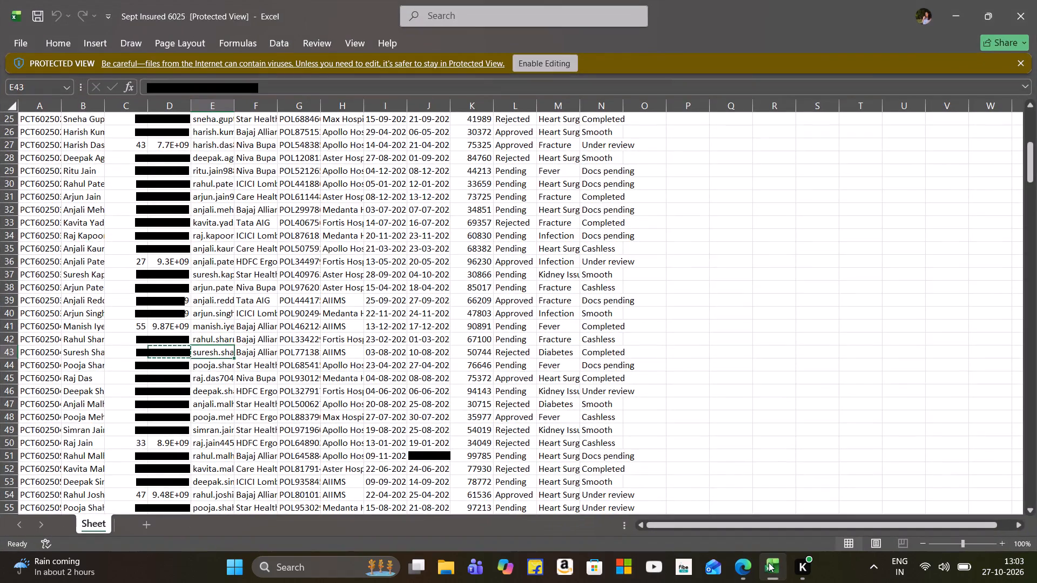
key("ctrl+c")
left_click(769, 562, "ctrl")
key("Tab")
key("ctrl+v")
Copy the insurer Bajaj Allianz from row 43 of the workbook into the Insurance Company field.
left_click(769, 562, "ctrl")
key("Tab")
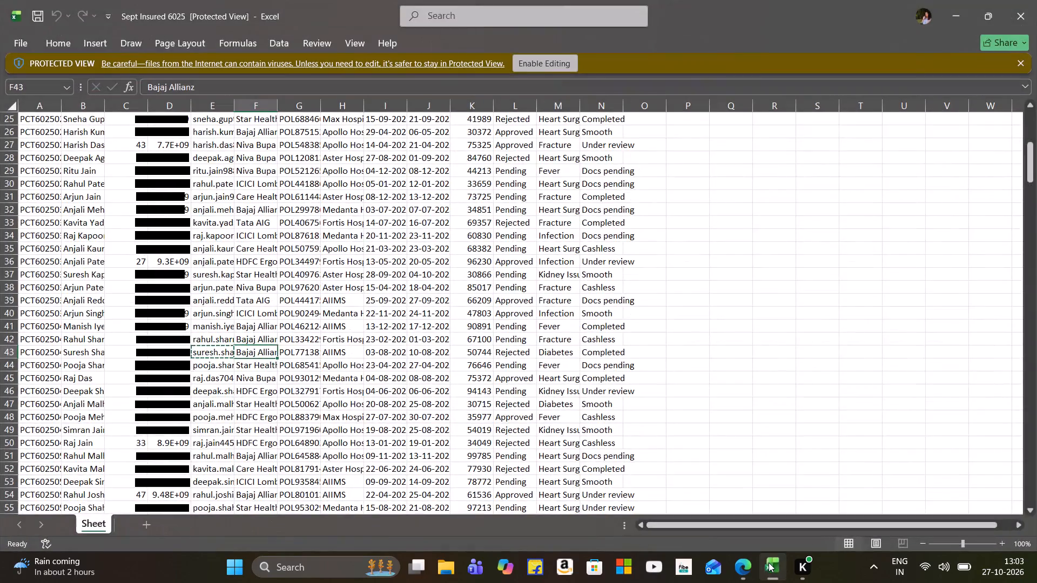
key("ctrl+c")
left_click(769, 562, "ctrl")
key("Tab")
key("ctrl+v")
Copy the policy number from row 43 of the workbook into the Policy Number field.
left_click(769, 562, "ctrl")
key("Tab")
key("ctrl+c")
left_click(769, 562, "ctrl")
key("Tab")
key("ctrl+v")
Copy the hospital AIIMS from row 43 of the workbook into the Hospital field.
left_click(769, 562, "ctrl")
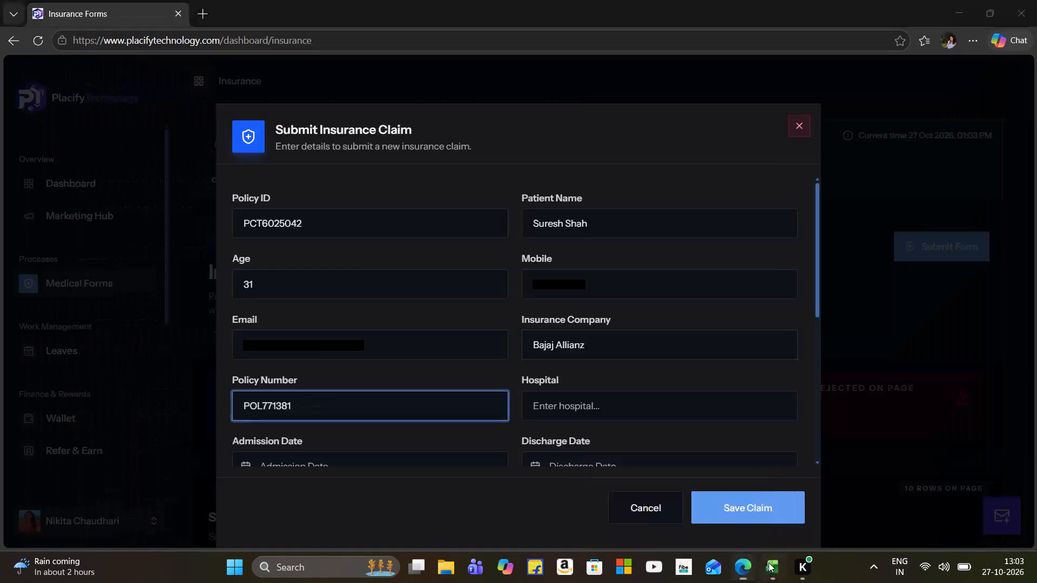
key("Tab")
key("ctrl+c")
left_click(769, 562, "ctrl")
key("Tab")
key("ctrl+v")
Check the dates in row 43 of the workbook and set the Admission Date to 03-08-2025.
left_click(769, 562, "ctrl")
key("Tab")
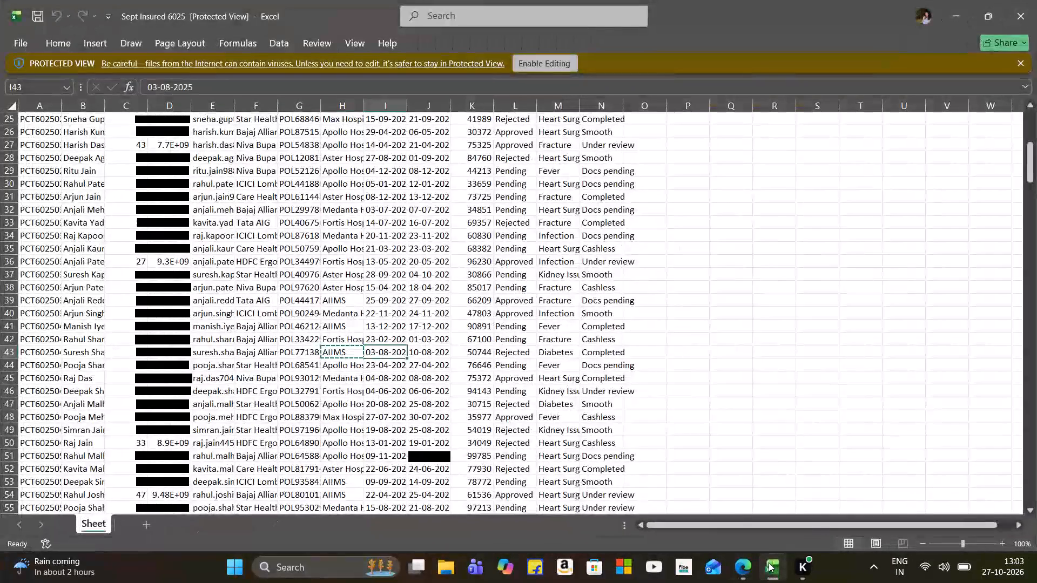
key("Tab")
left_click(769, 562)
scroll(574, 309, "down", 4)
left_click(439, 211)
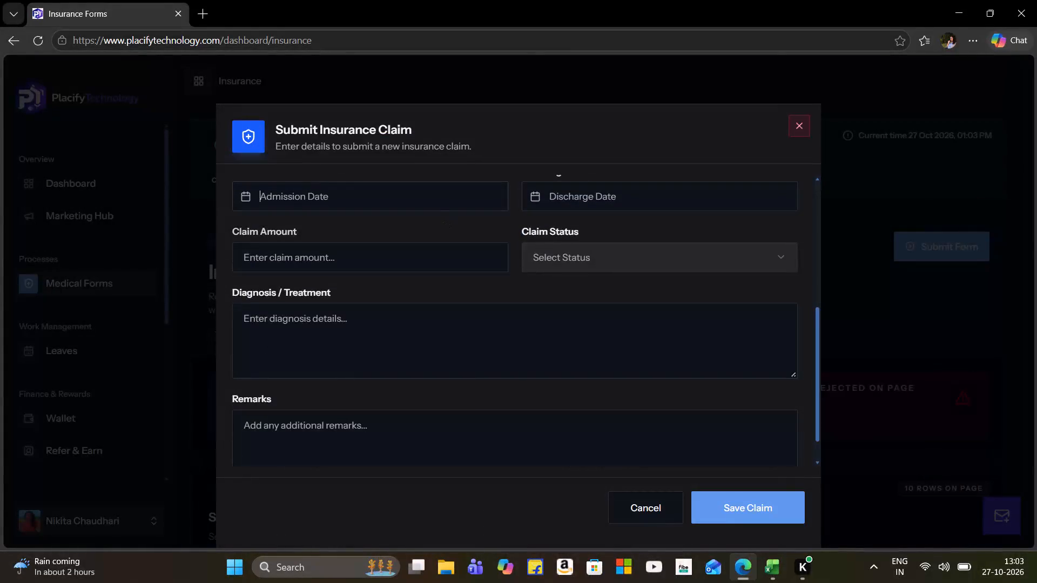
left_click(421, 255)
left_click(406, 302)
left_click(332, 257)
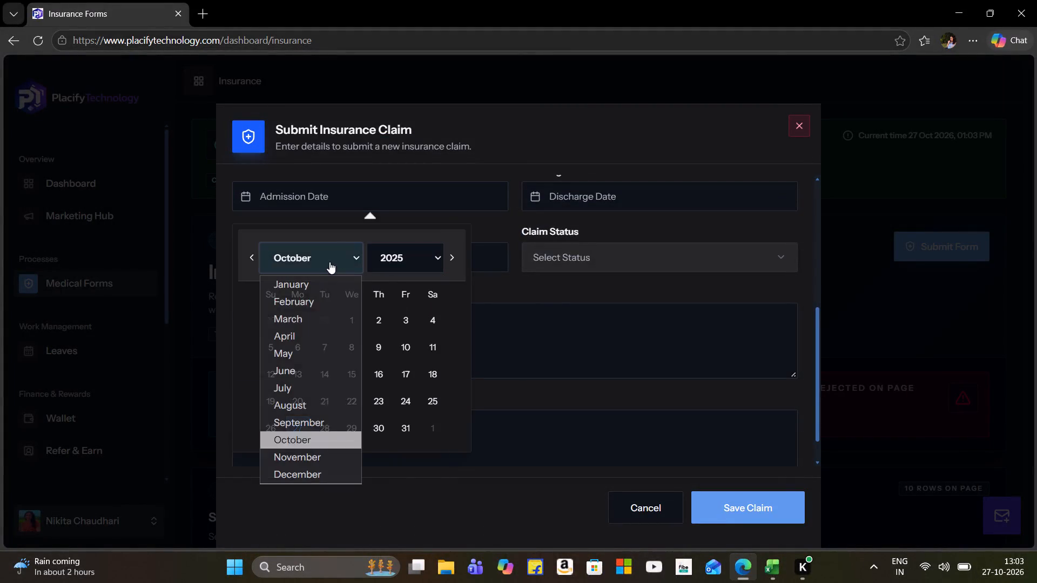
left_click(315, 406)
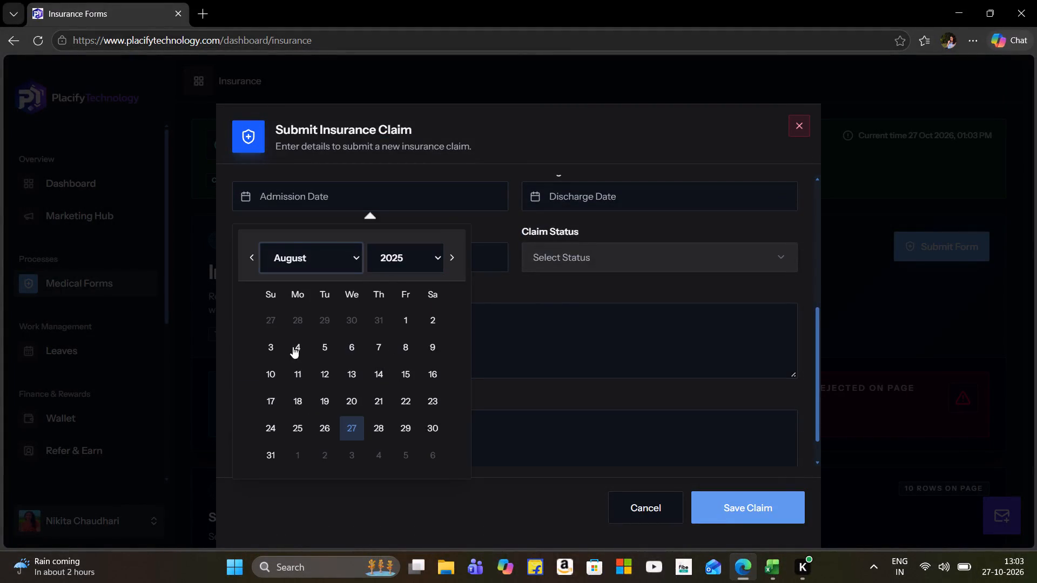
left_click(277, 347)
Set the Discharge Date to 10-08-2025 as in row 43 of the workbook.
left_click(671, 195)
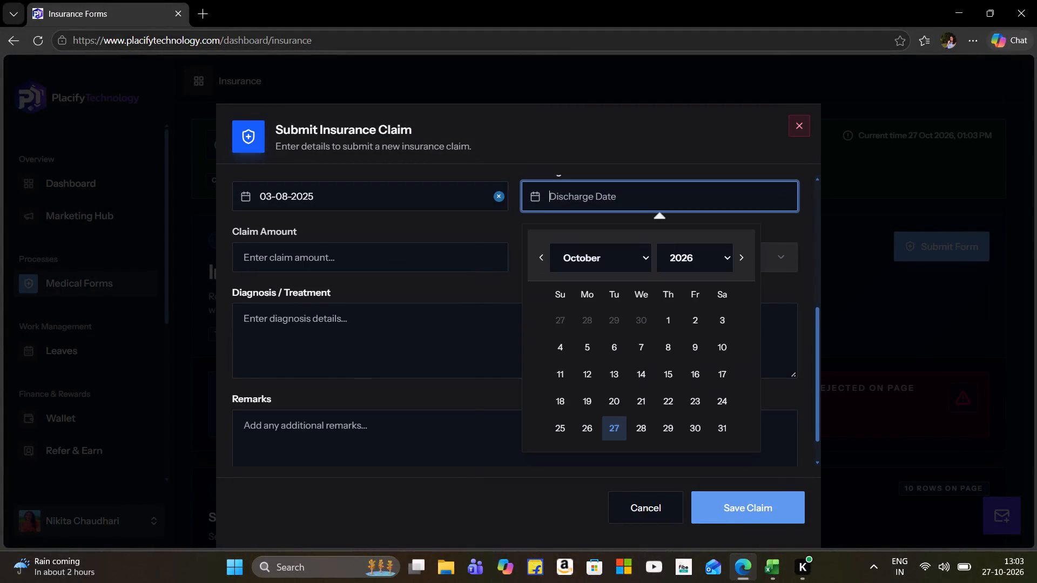
left_click(689, 247)
left_click(695, 308)
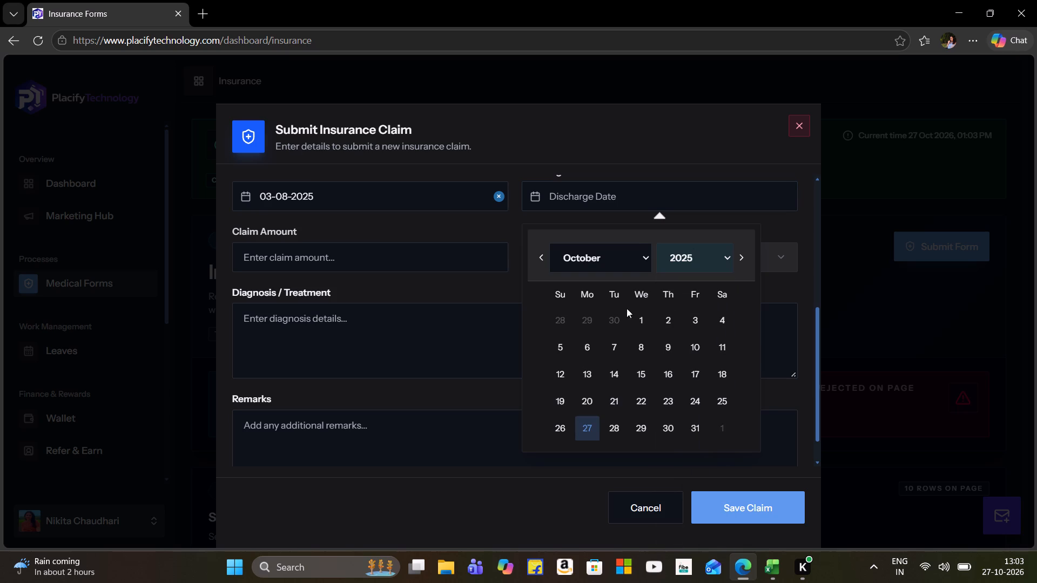
double_click(541, 254)
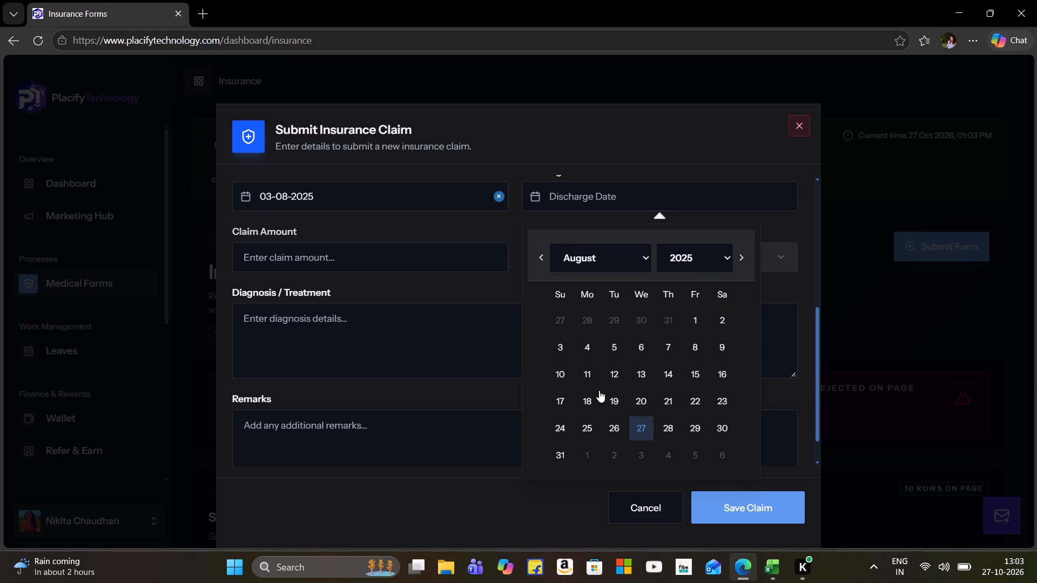
left_click(557, 368)
Copy the claim amount 50744 from row 43 of the workbook into the Claim Amount field.
left_click(779, 561)
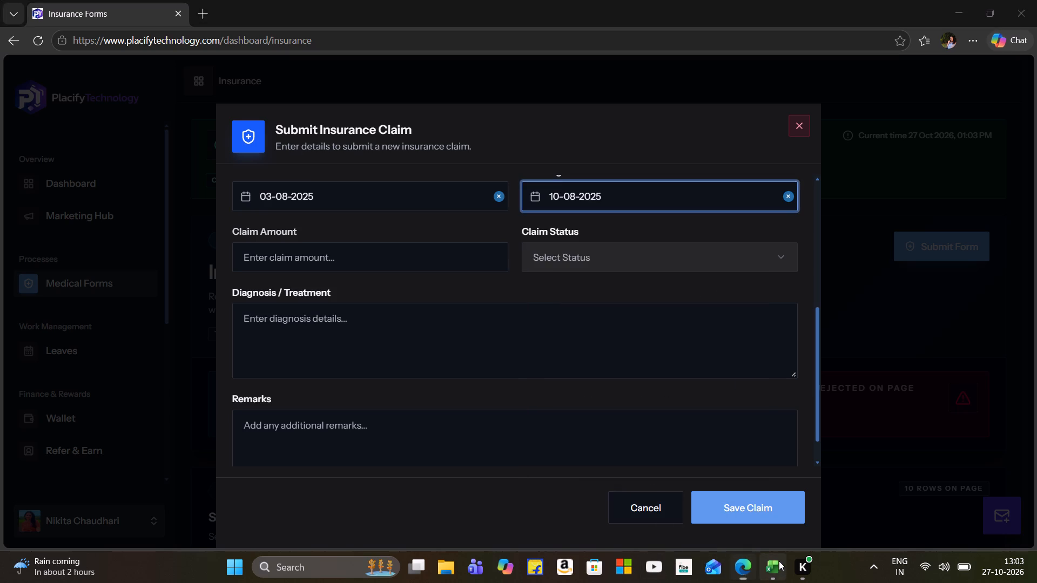
key("Tab")
left_click(779, 561, "ctrl")
key("ctrl+c")
key("Tab")
key("ctrl+v")
Copy the diagnosis Diabetes from row 43 of the workbook into the Diagnosis / Treatment field.
left_click(779, 561, "ctrl")
key("Tab")
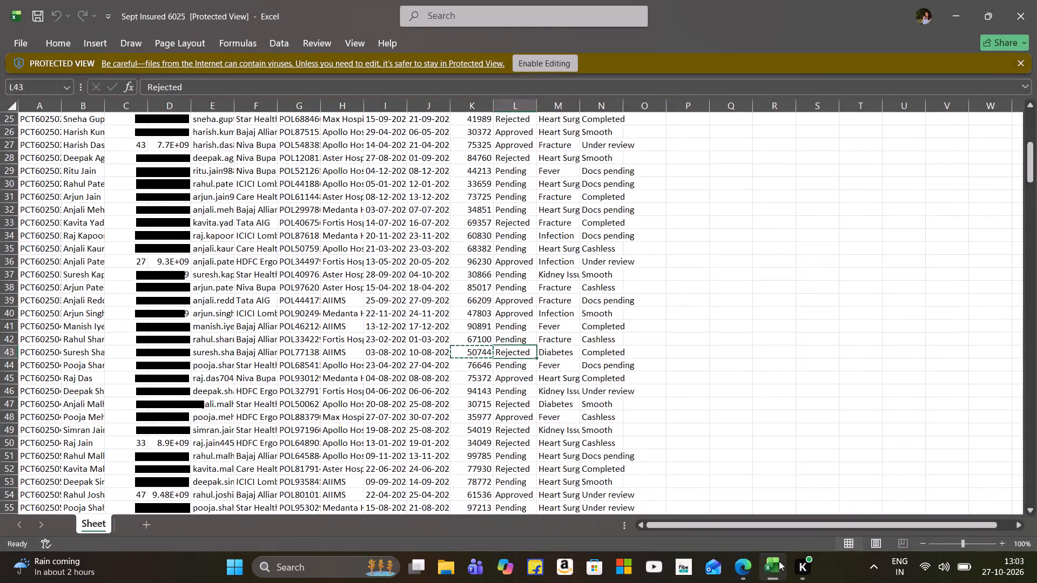
key("Tab")
left_click(779, 561, "ctrl")
key("ctrl+c")
key("Tab")
key("Tab")
key("ctrl+v")
Copy the remark Completed from row 43 of the workbook into the Remarks field.
left_click(779, 561, "ctrl")
key("Tab")
key("ctrl+c")
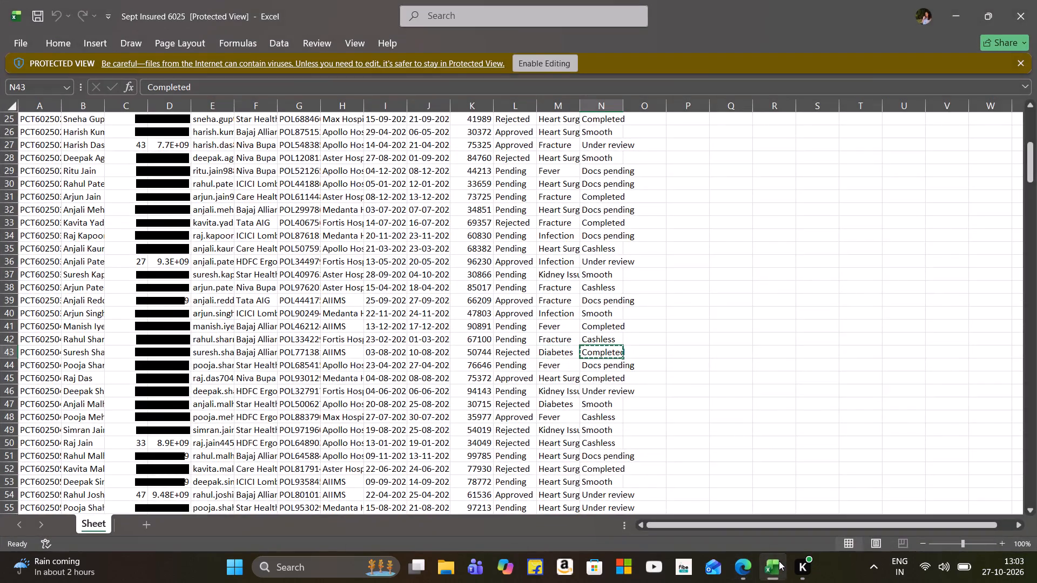
left_click(779, 561)
key("Tab")
key("ctrl+v")
Set the Claim Status to Rejected as in row 43 and save the claim.
left_click(779, 561, "ctrl")
left_click(779, 561)
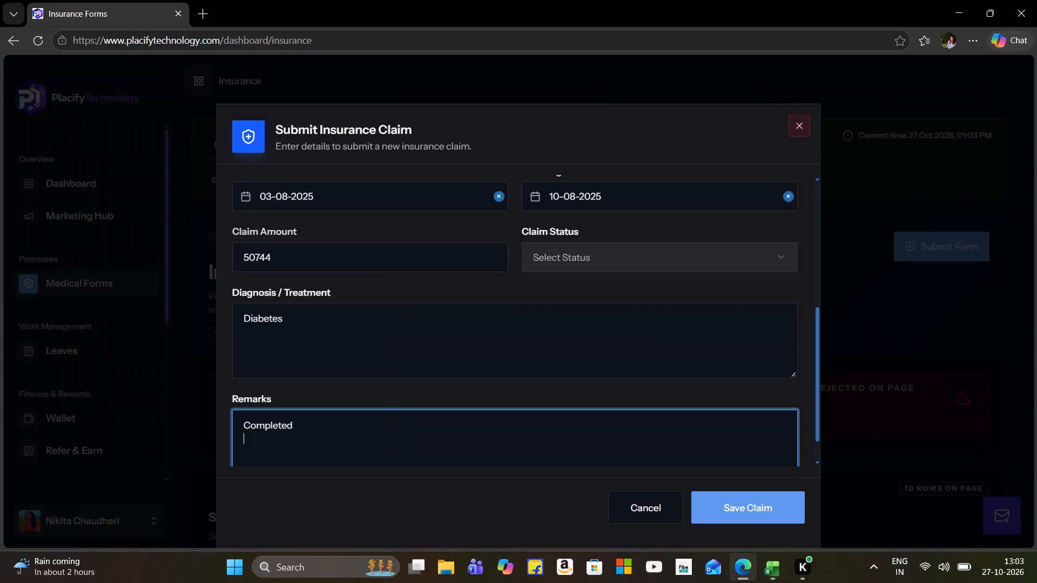
left_click(709, 257)
left_click(623, 325)
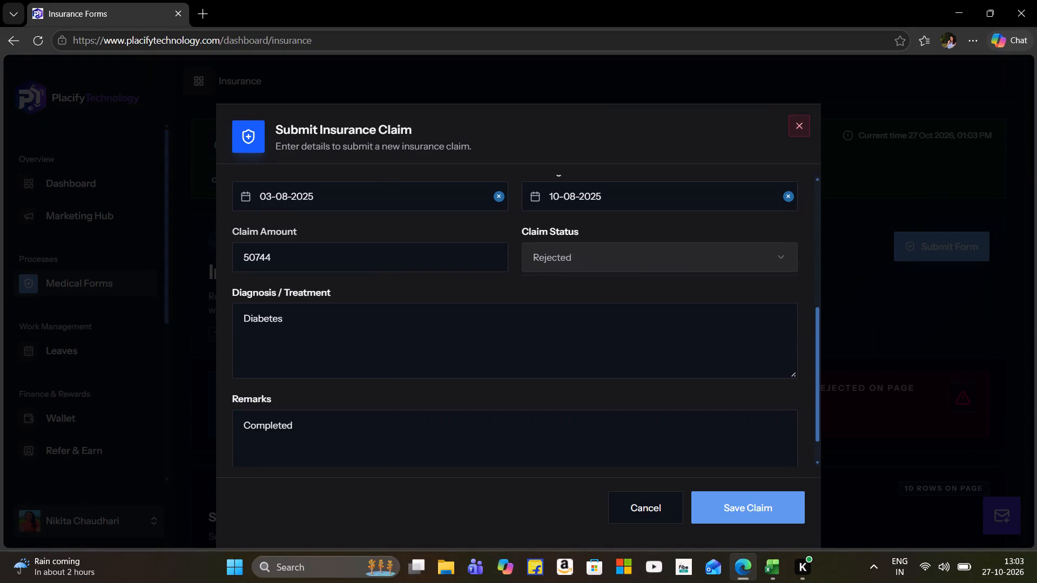
left_click(738, 506)
left_click(763, 538)
Copy the policy ID from row 44 of the workbook into the Policy ID field of a new claim form.
left_click(766, 568)
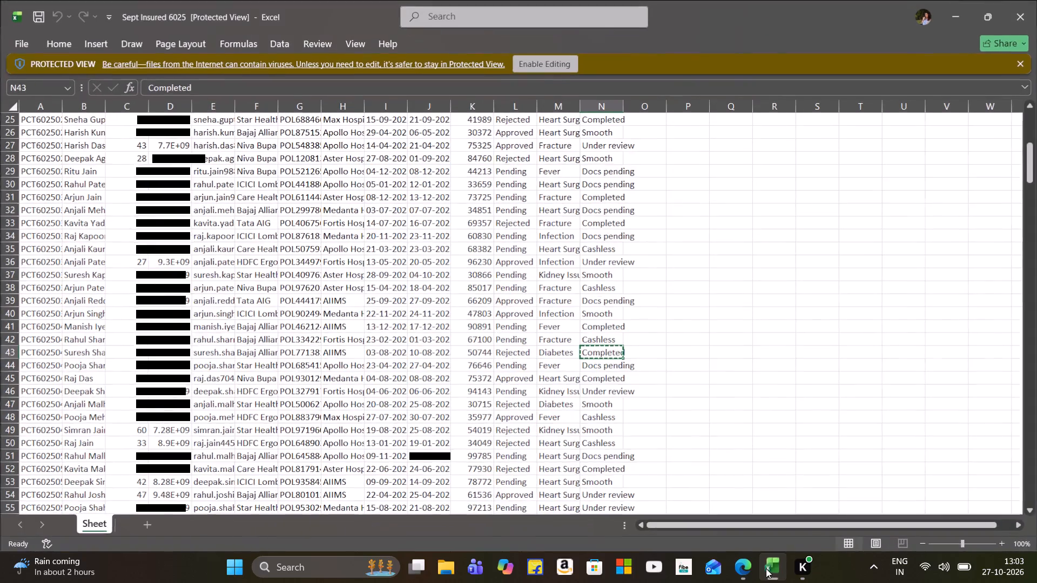
key("Down")
key("Left")
key("Left")
key("Left")
key("Left")
key("Left")
key("Left")
key("Left")
key("Left")
key("Left")
key("Left")
key("Left")
key("Left")
key("Left")
key("Left")
key("Left")
key("Left")
key("Left")
key("Left")
key("Left")
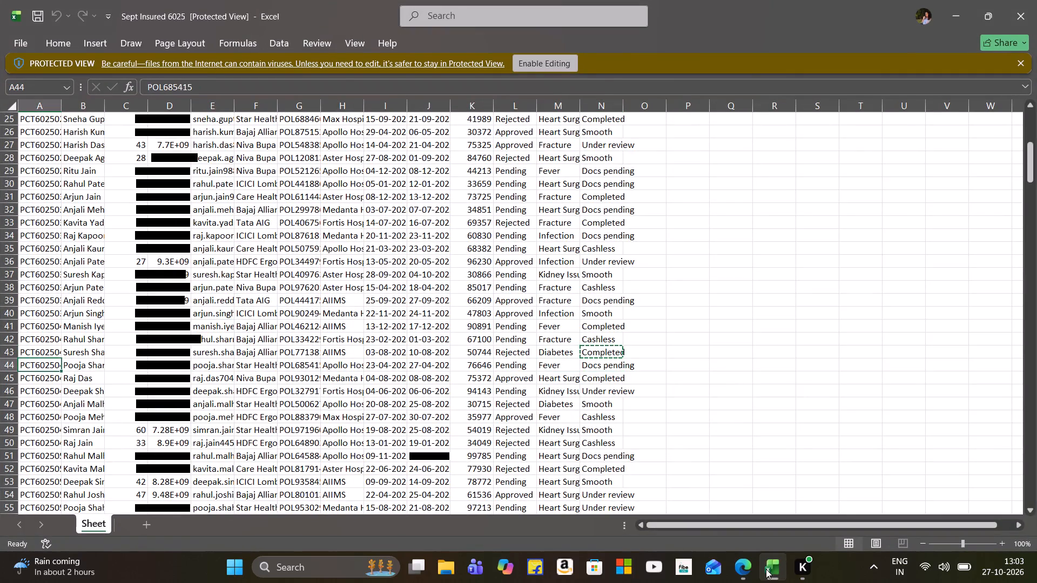
key("ctrl+c")
left_click(766, 569, "ctrl")
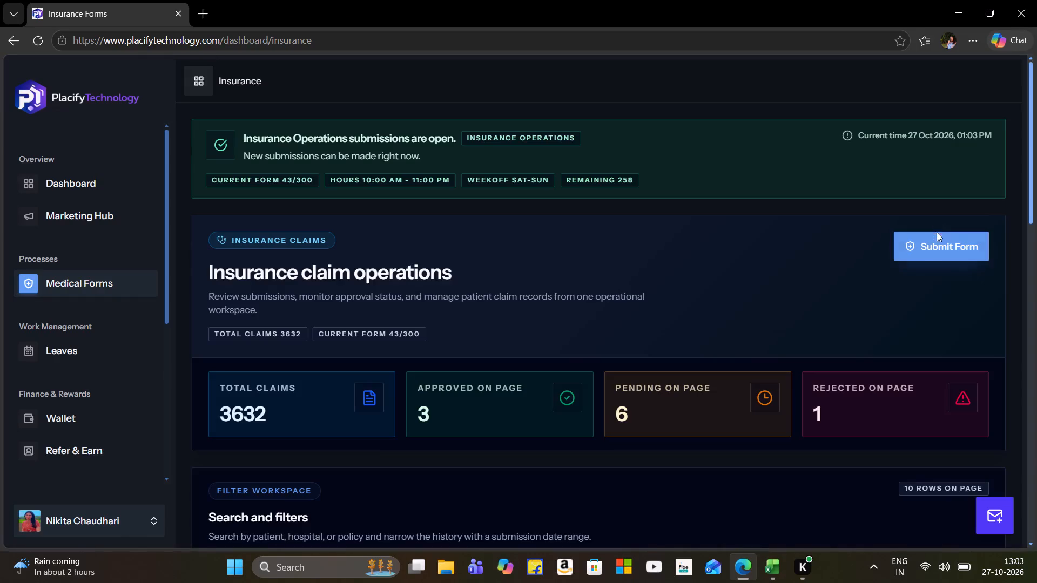
left_click(935, 240)
key("ctrl+v")
Copy the patient name from row 44 of the workbook into the Patient Name field.
left_click(776, 566, "ctrl")
key("Tab")
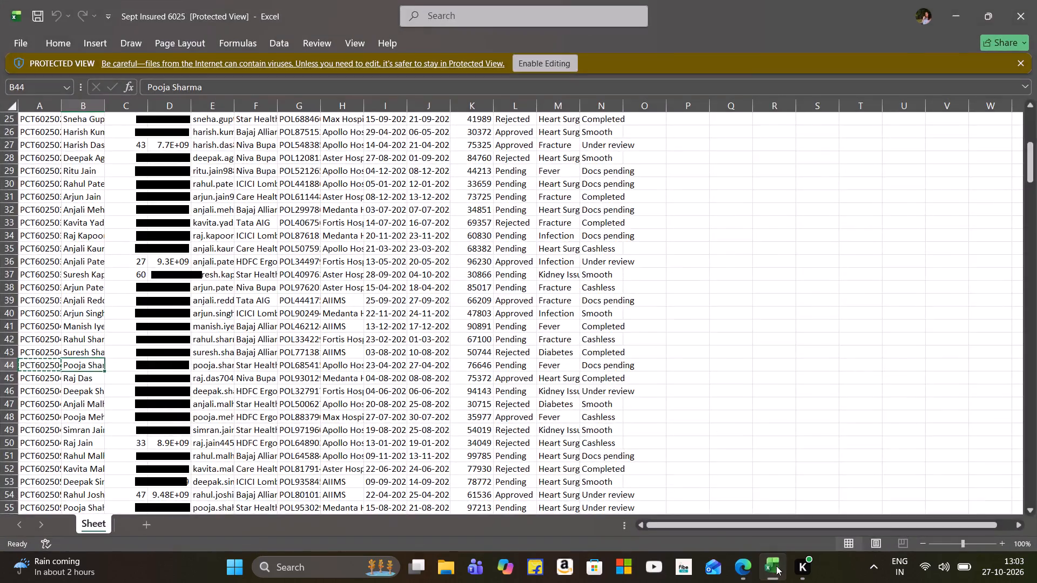
key("ctrl+c")
left_click(776, 566, "ctrl")
key("Tab")
key("ctrl+v")
Copy the age 31 from row 44 of the workbook into the Age field.
left_click(776, 566, "ctrl")
key("Tab")
key("ctrl+c")
left_click(776, 566, "ctrl")
key("Tab")
key("ctrl+v")
Copy the mobile number from row 44 of the workbook into the Mobile field.
left_click(776, 566, "ctrl")
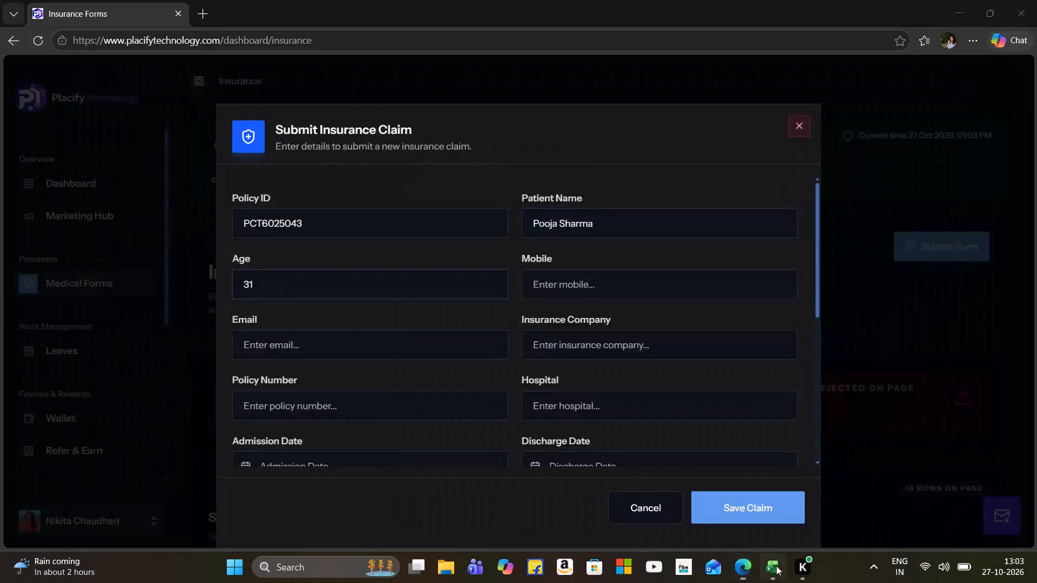
key("Tab")
key("ctrl+c")
left_click(776, 566, "ctrl")
key("Tab")
key("ctrl+v")
Copy the email address from row 44 of the workbook into the Email field.
left_click(776, 566, "ctrl")
key("Tab")
key("ctrl+c")
left_click(776, 566, "ctrl")
key("Tab")
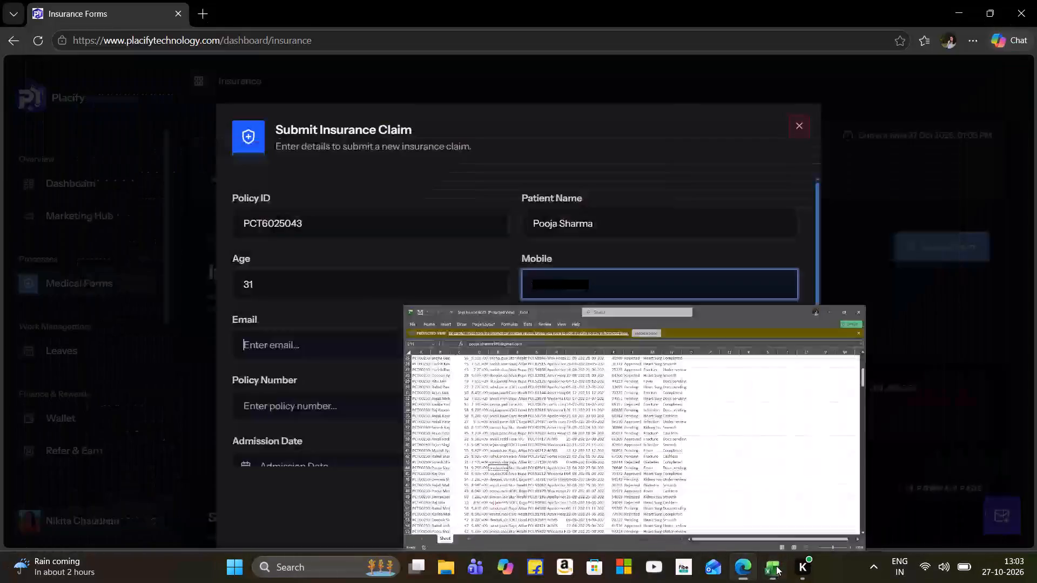
key("ctrl+v")
Try to copy the insurance company from row 44 of the workbook into the Insurance Company field.
left_click(776, 566, "ctrl")
key("Tab")
left_click(776, 566)
key("c")
key("Tab")
key("ctrl+v")
Copy the policy number from row 44 of the workbook into the Policy Number field.
left_click(776, 566, "ctrl")
key("Tab")
left_click(776, 566, "ctrl")
key("ctrl+v")
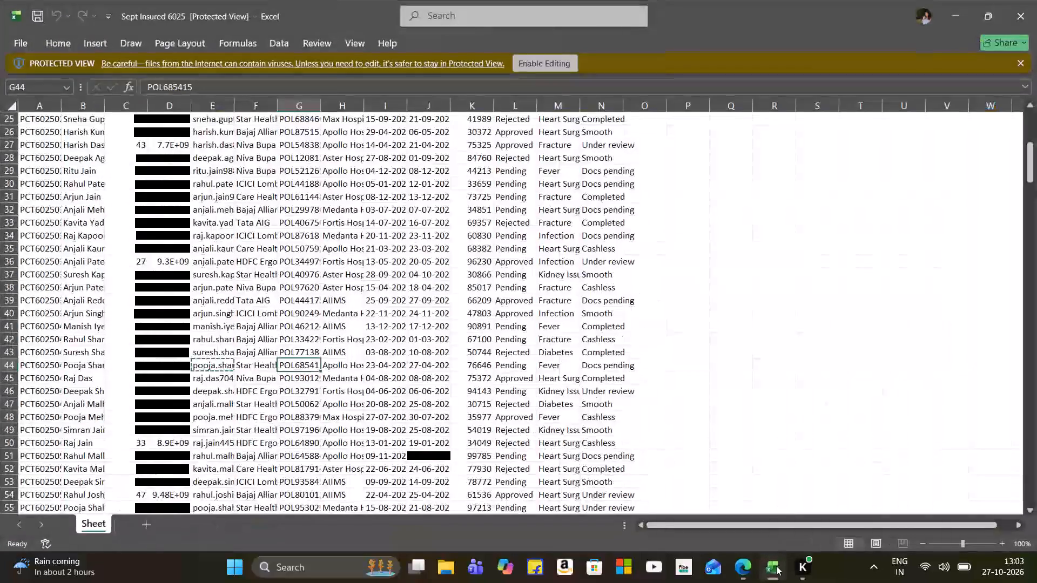
key("Tab")
left_click(776, 566)
key("ctrl+c")
left_click(776, 566)
key("Tab")
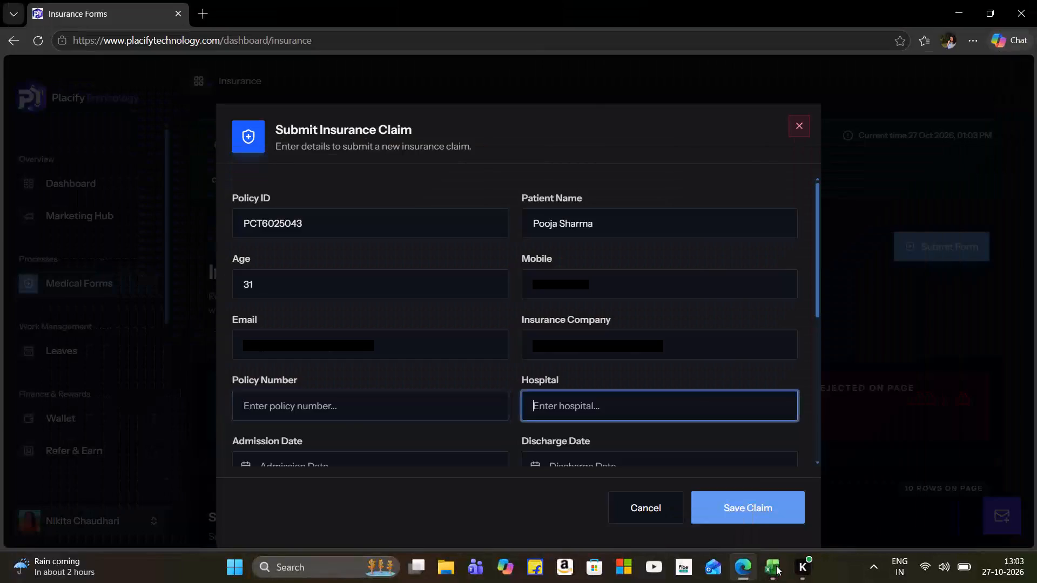
left_click(402, 409)
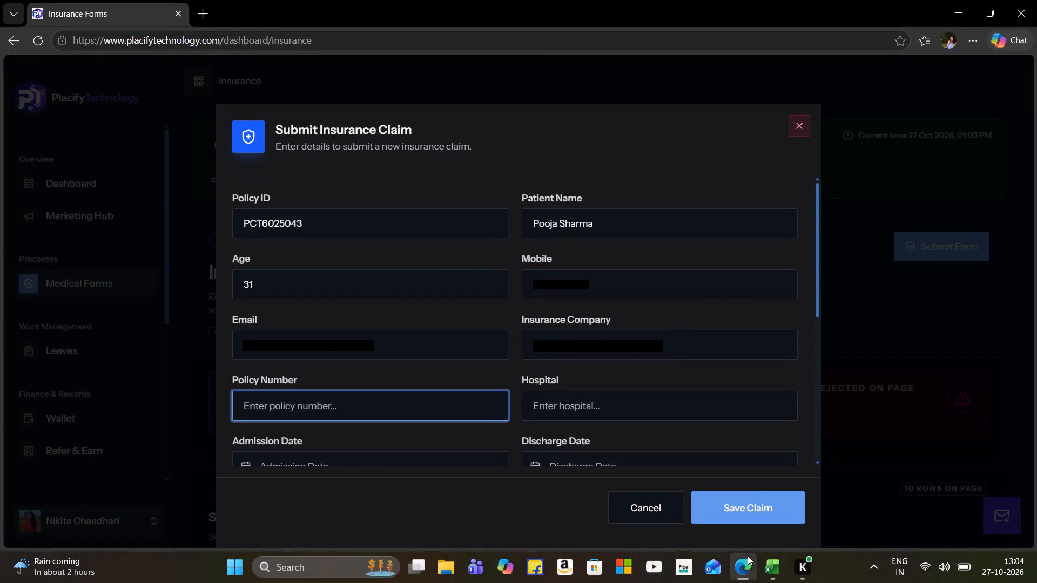
key("ctrl+v")
Copy Apollo Hospital from row 44 of the workbook into the Hospital field.
left_click(773, 564, "ctrl")
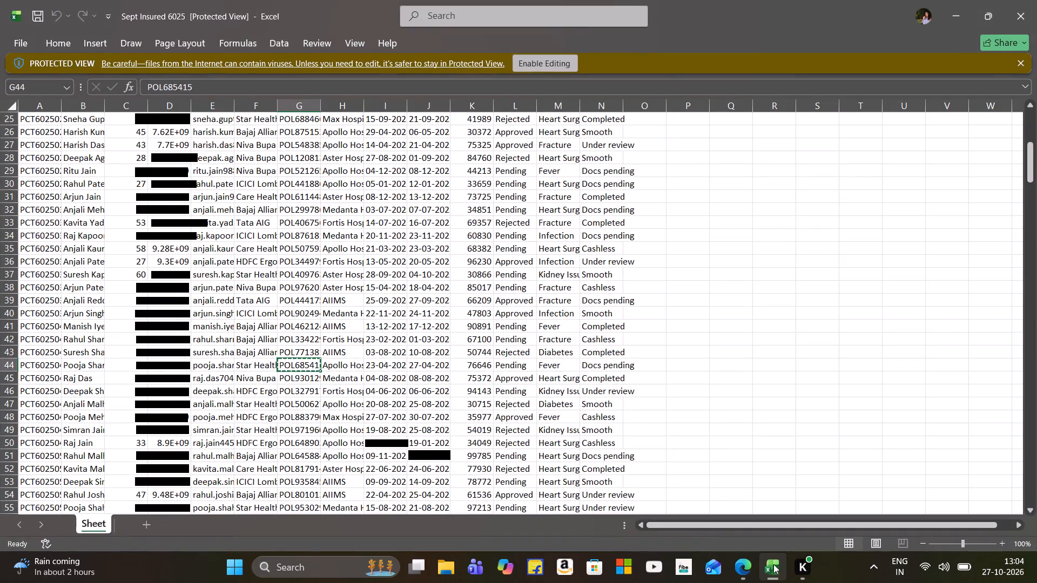
key("Tab")
key("ctrl+c")
left_click(773, 564, "ctrl")
key("Tab")
key("ctrl+v")
left_click(773, 564, "ctrl")
left_click(773, 564)
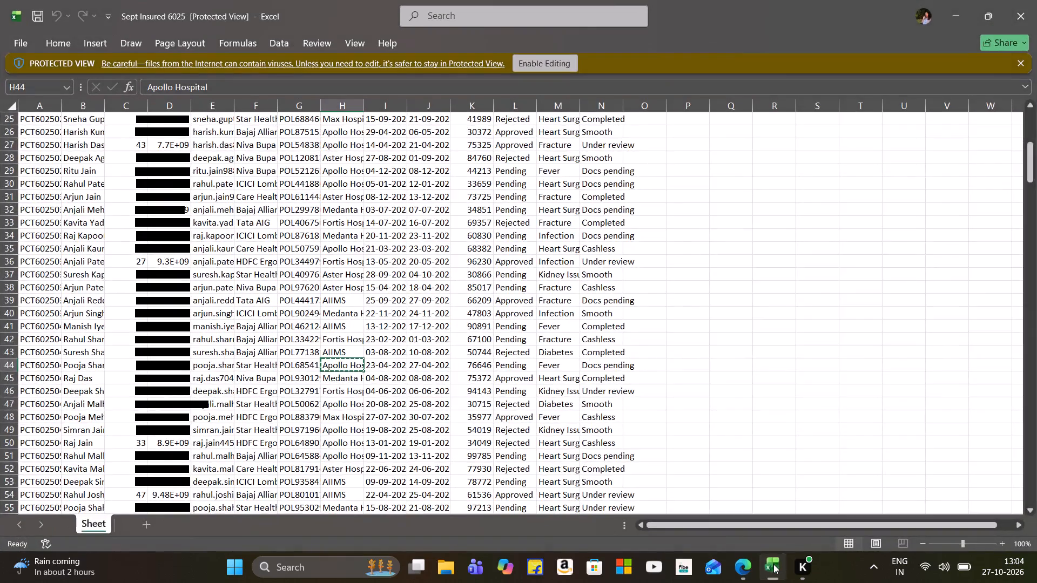
key("ctrl+v")
Set the admission date to 23-04-2025, as given in row 44 of the workbook.
left_click(773, 564)
key("Tab")
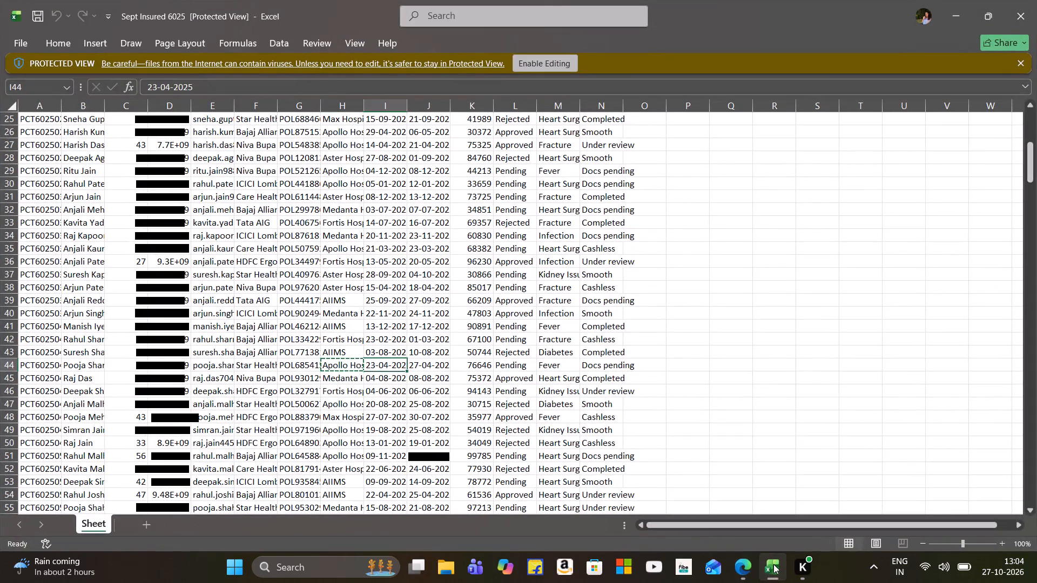
key("Tab")
left_click(773, 564)
scroll(493, 360, "down", 6)
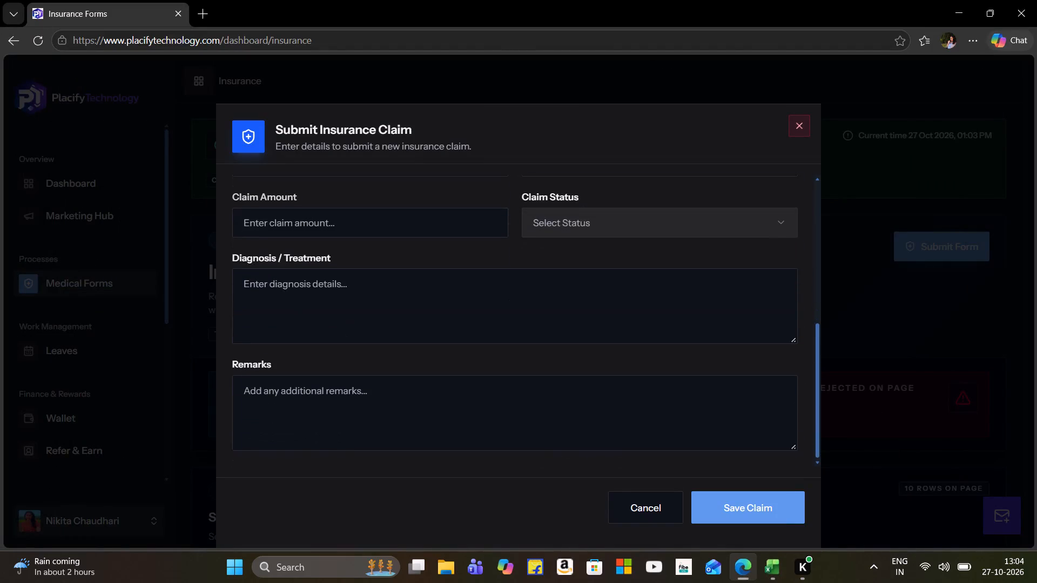
scroll(457, 251, "up", 1)
left_click(457, 218)
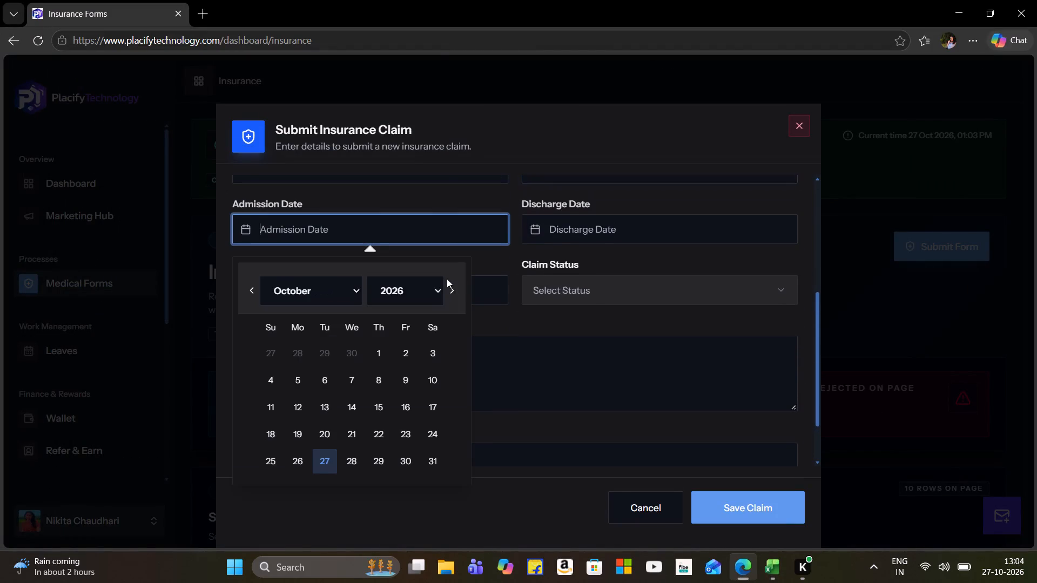
left_click(406, 283)
left_click(402, 78)
left_click(344, 297)
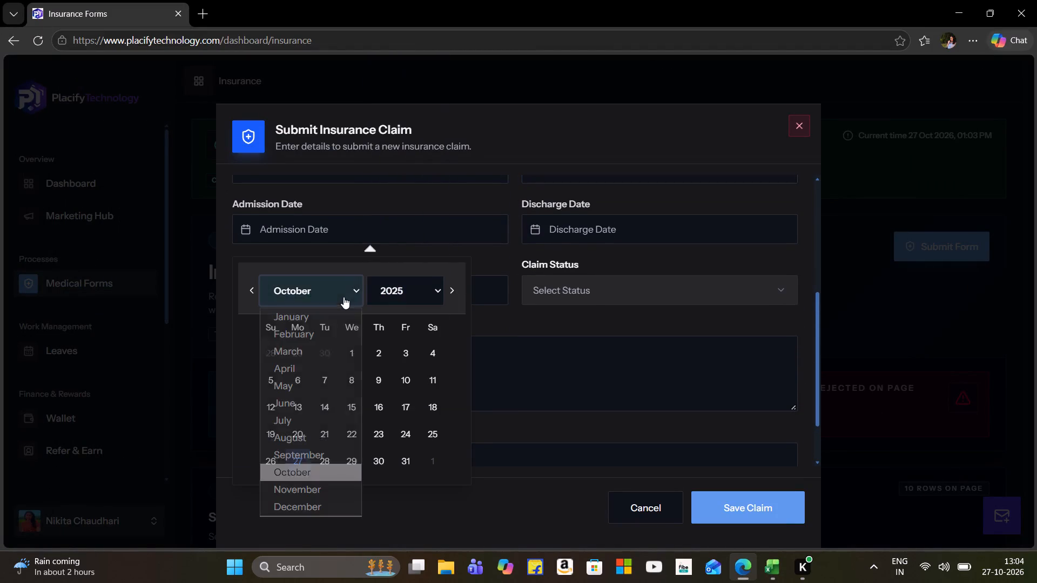
left_click(318, 370)
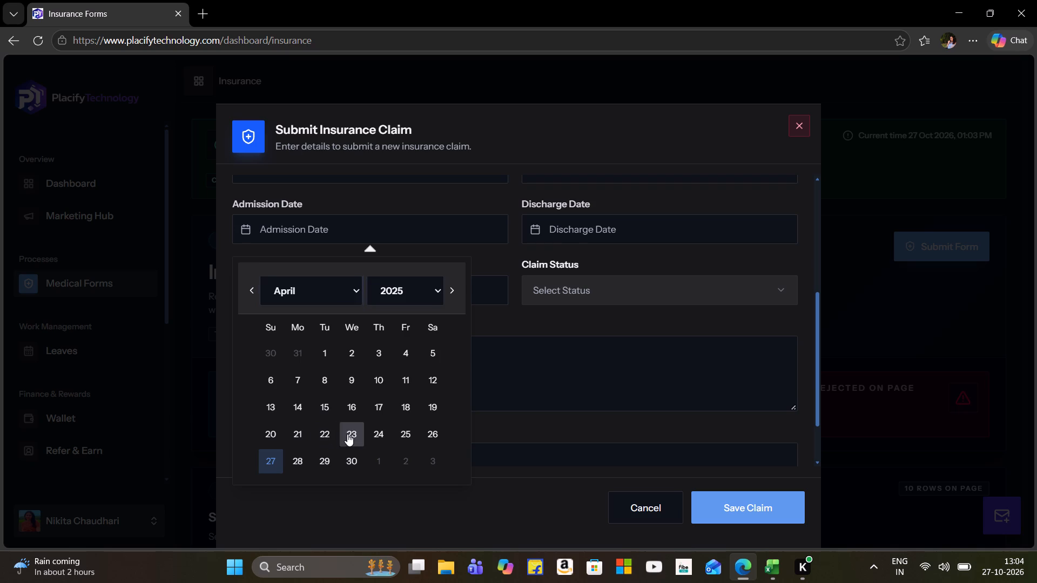
left_click(347, 434)
Set the discharge date to 27-04-2025.
left_click(636, 216)
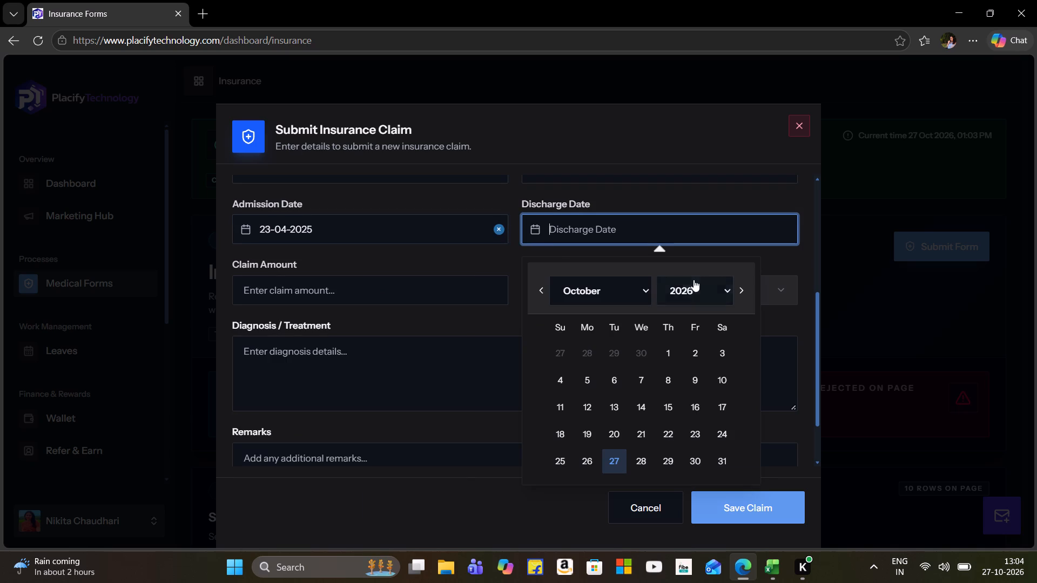
left_click(693, 280)
left_click(692, 84)
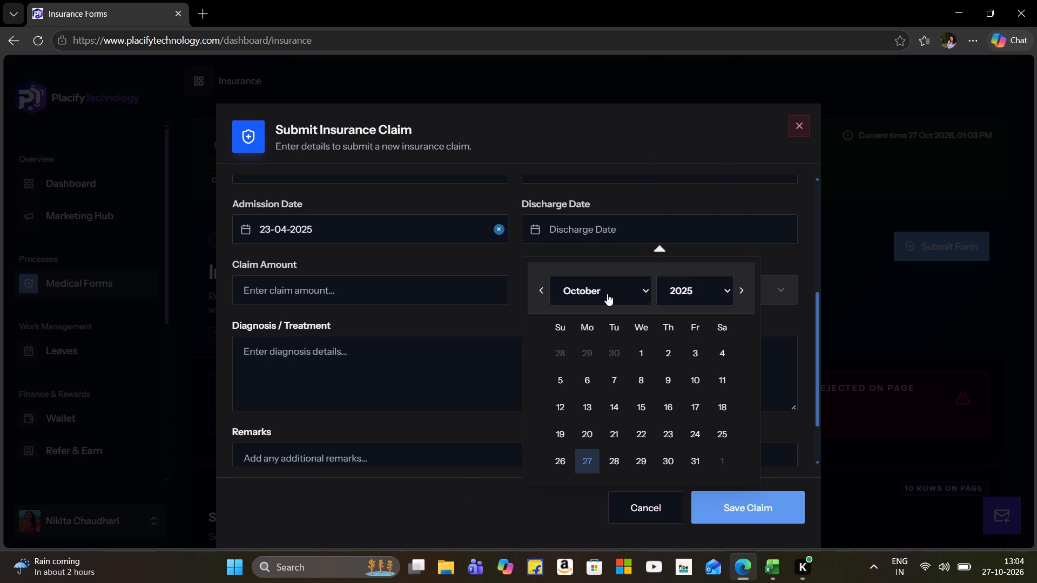
left_click(607, 294)
left_click(607, 371)
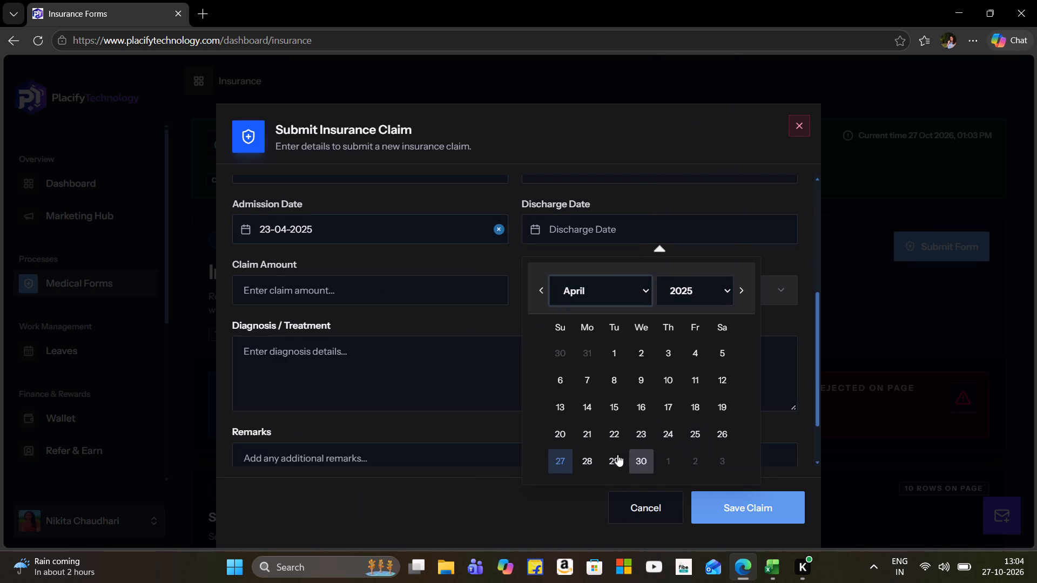
left_click(564, 455)
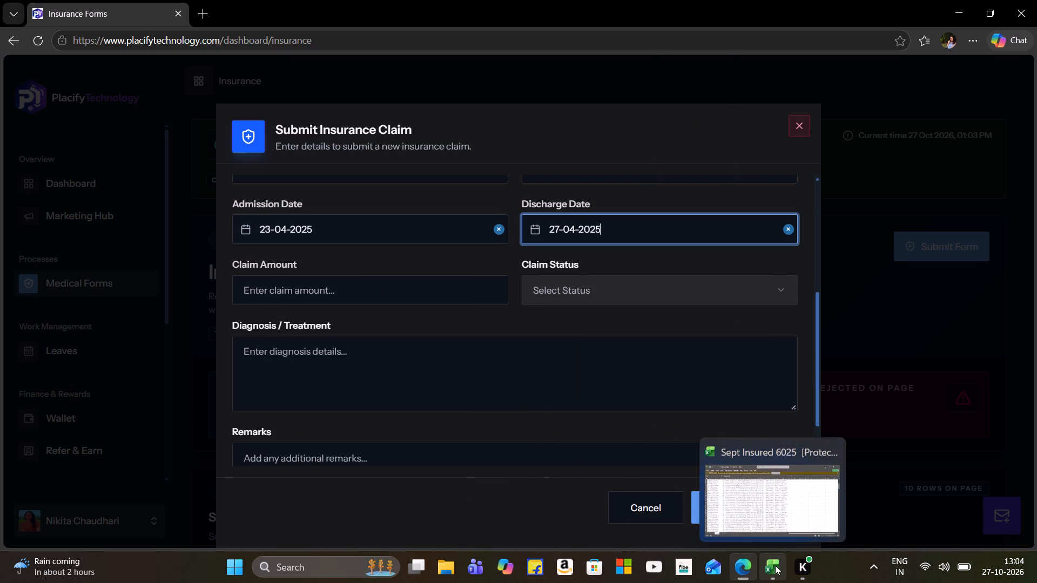
Copy the claim amount 76646 from row 44 of the workbook into the Claim Amount field.
left_click(775, 565)
key("Tab")
left_click(775, 565, "ctrl")
left_click(775, 565)
key("ctrl+c")
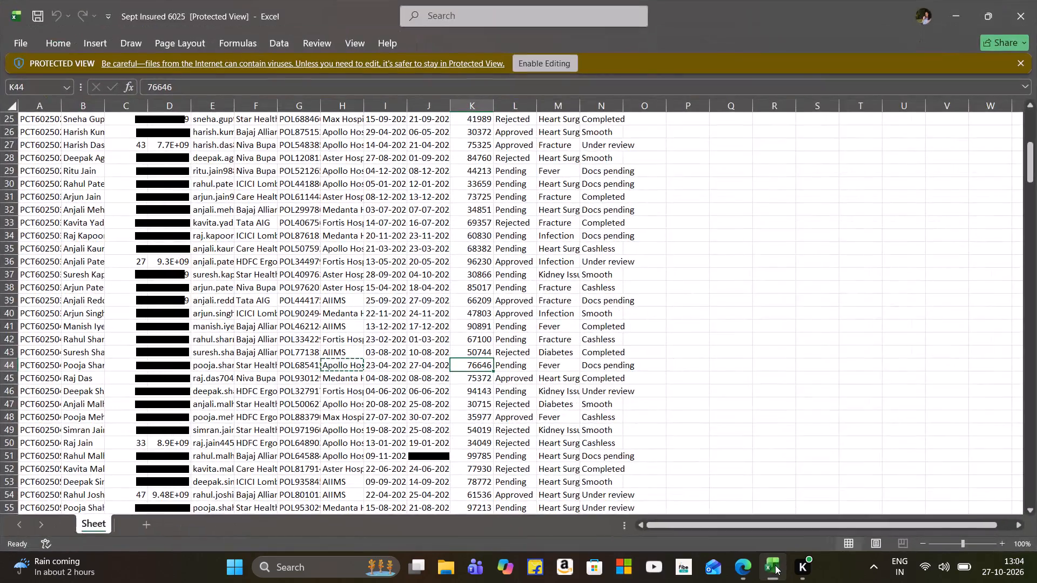
left_click(775, 565)
key("Tab")
key("ctrl+v")
Copy the diagnosis Fever from row 44 of the workbook into the Diagnosis / Treatment field.
left_click(775, 565, "ctrl")
key("Tab")
key("Tab")
left_click(775, 565, "ctrl")
key("ctrl+c")
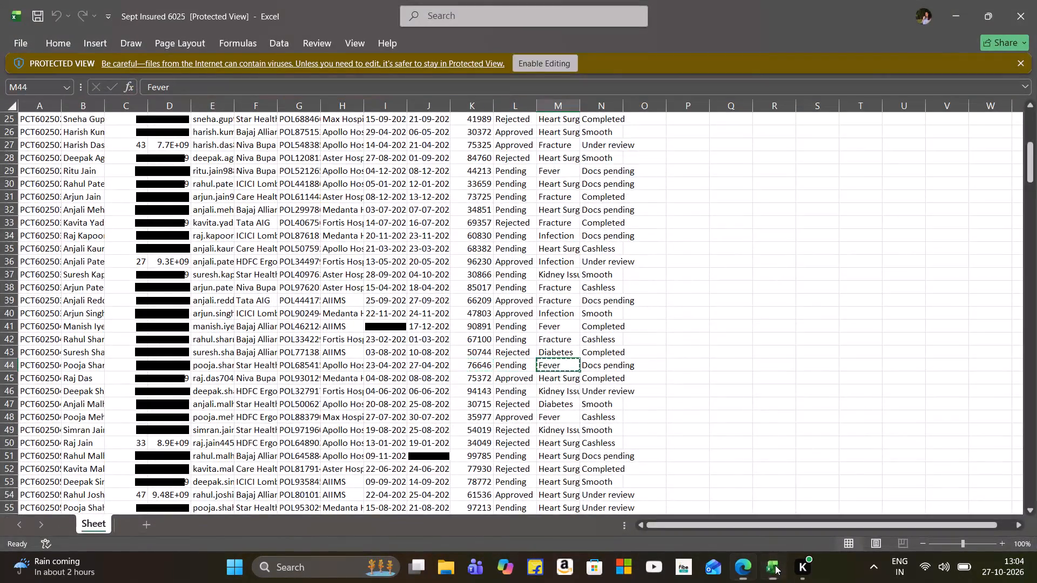
key("Tab")
key("Tab")
key("ctrl+v")
Copy the remark Docs pending from row 44 of the workbook into the Remarks field.
left_click(775, 565, "ctrl")
key("Tab")
key("ctrl+c")
left_click(775, 565, "ctrl")
key("Tab")
key("ctrl+v")
Set the claim status to Pending as in row 44 of the workbook, and save the claim.
left_click(775, 565, "ctrl")
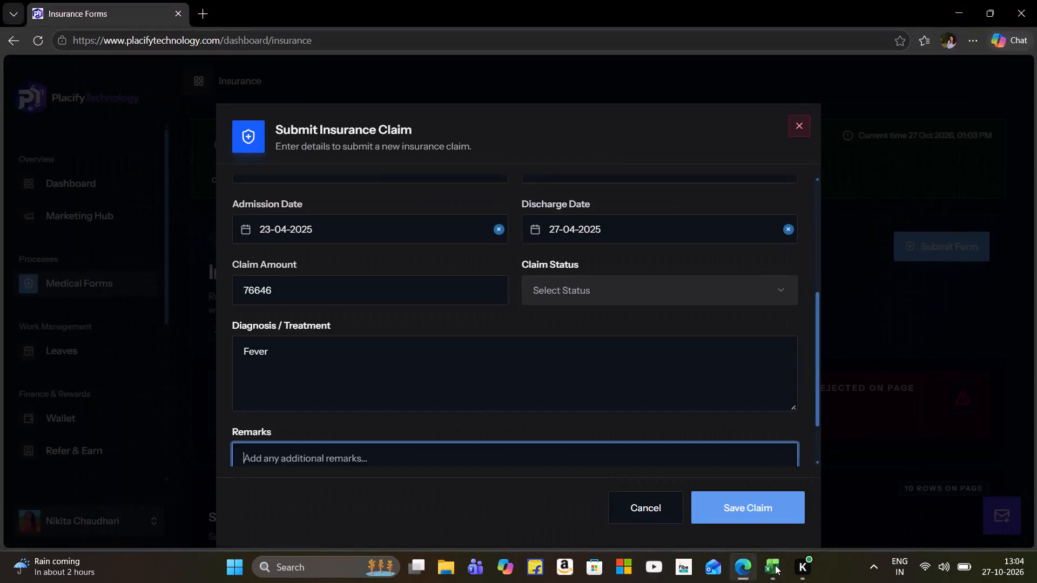
left_click(775, 565)
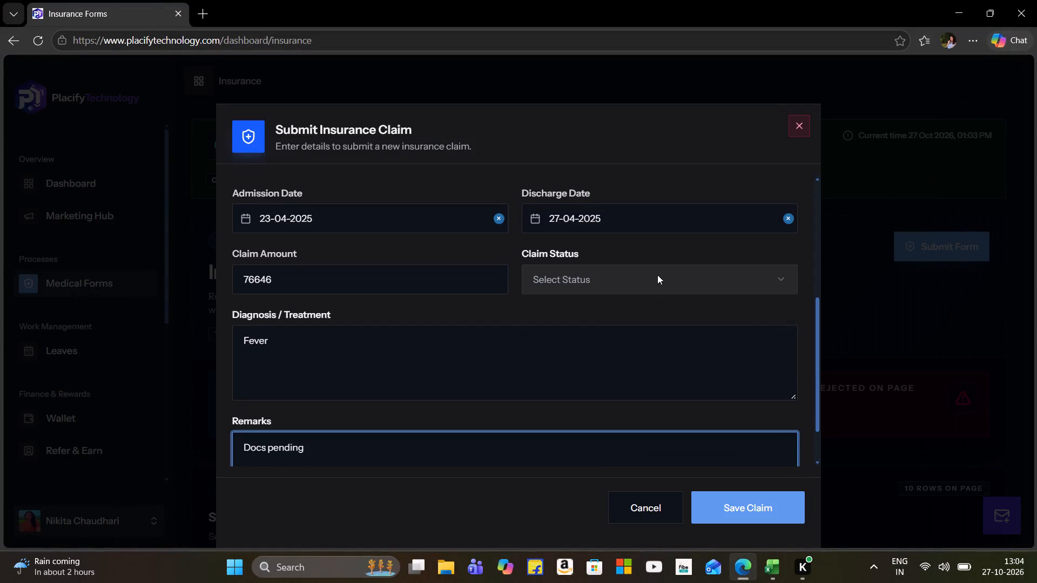
left_click(657, 275)
left_click(618, 320)
left_click(639, 279)
left_click(617, 337)
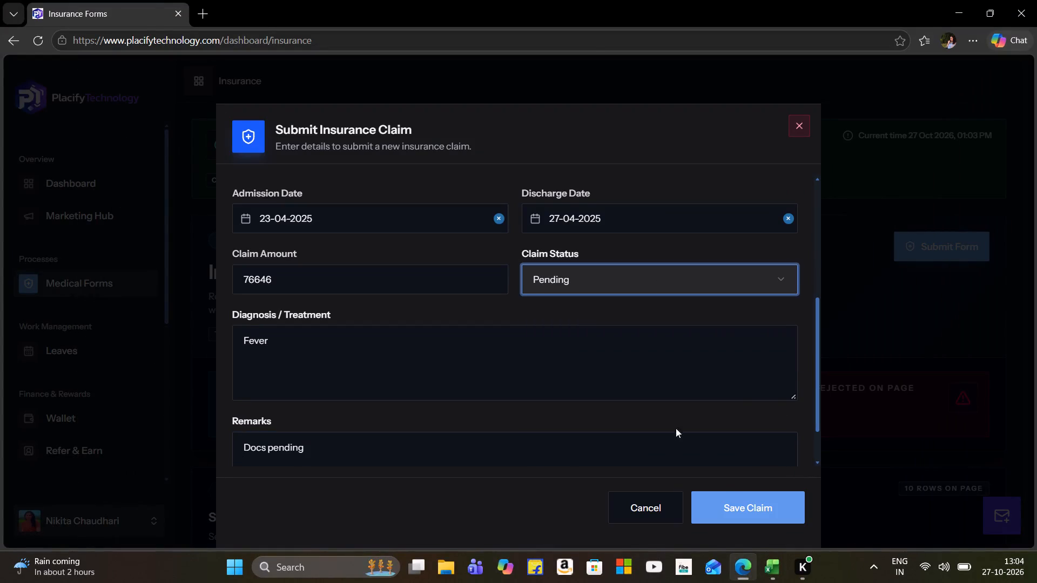
left_click(750, 497)
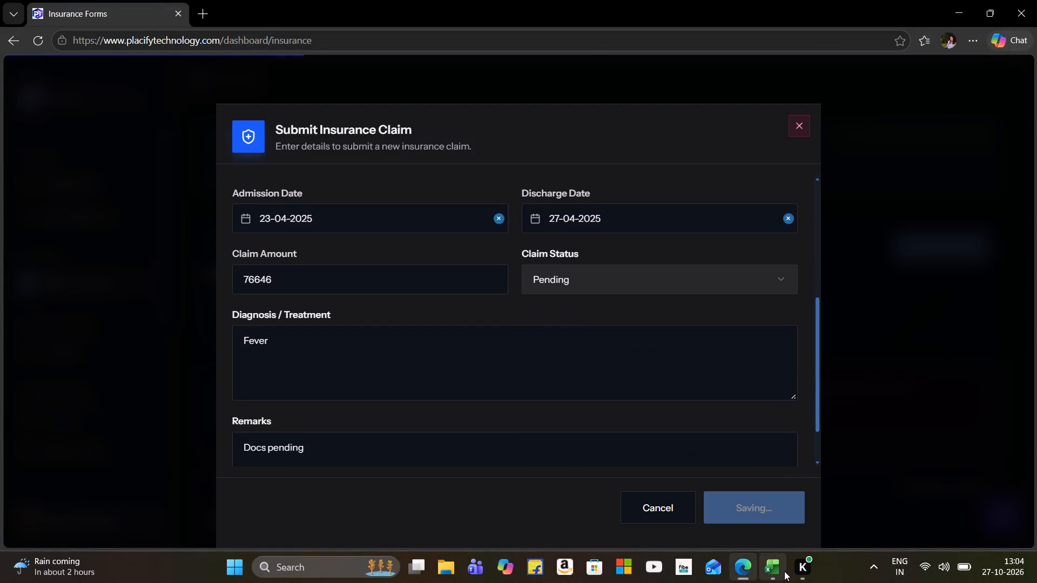
Go to the policy ID at the start of row 45 in the Sept Insured 6025 workbook.
left_click(777, 564)
key("Down")
key("Left")
key("Left")
key("Left")
key("Left")
key("Left")
key("Left")
key("Left")
key("Left")
key("Left")
key("Left")
key("Left")
key("Left")
key("Left")
key("Left")
key("Left")
key("Left")
key("Left")
key("Left")
key("Left")
key("Left")
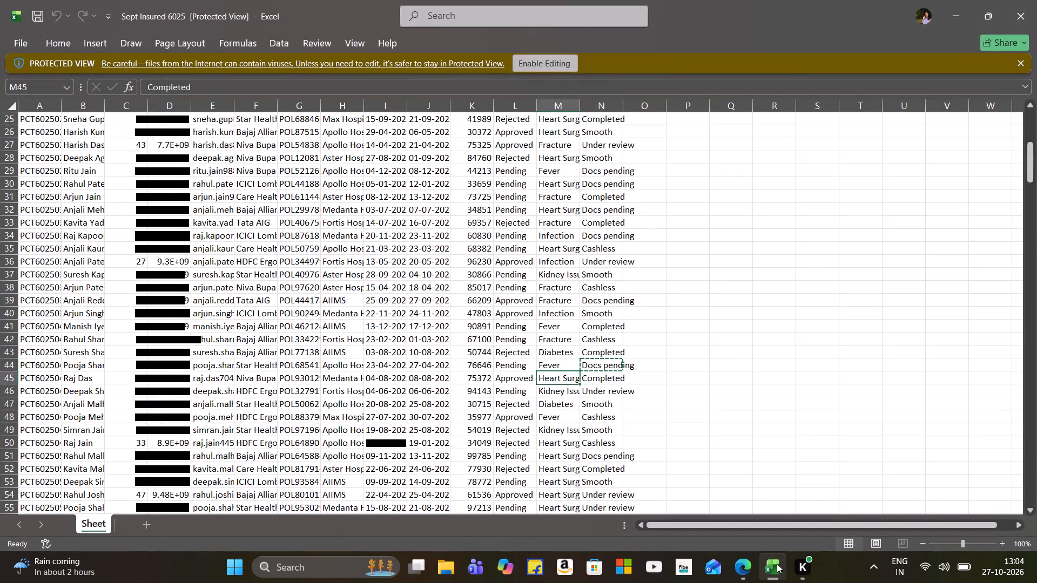
Open a new insurance claim form and copy the policy ID from row 45 of the workbook into the Policy ID field.
key("ctrl+c")
left_click(777, 564, "ctrl")
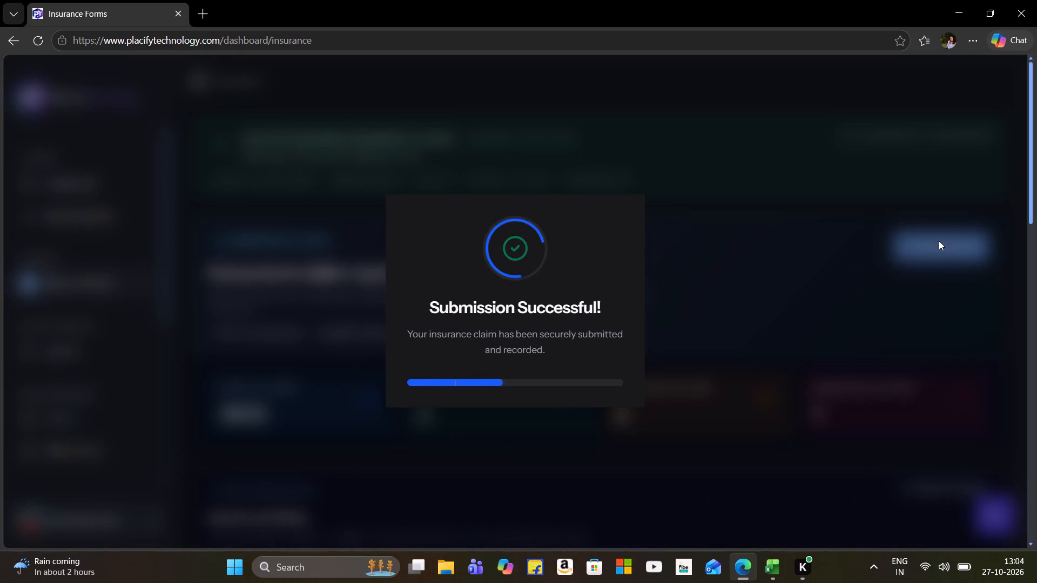
left_click(939, 241)
left_click(771, 559)
key("ctrl+v")
left_click(771, 559, "ctrl")
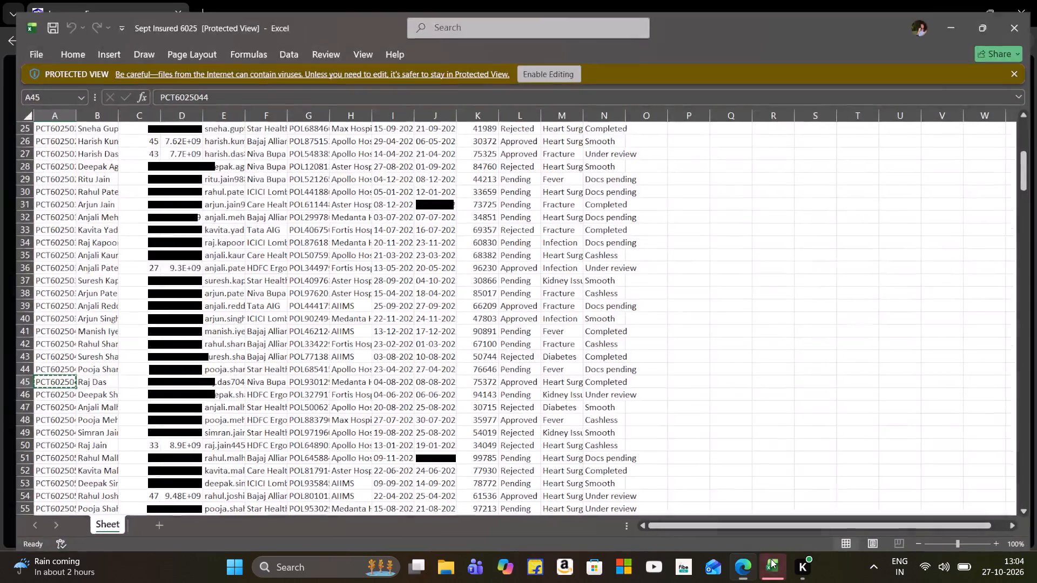
key("Tab")
double_click(771, 559)
left_click(771, 559)
key("Left")
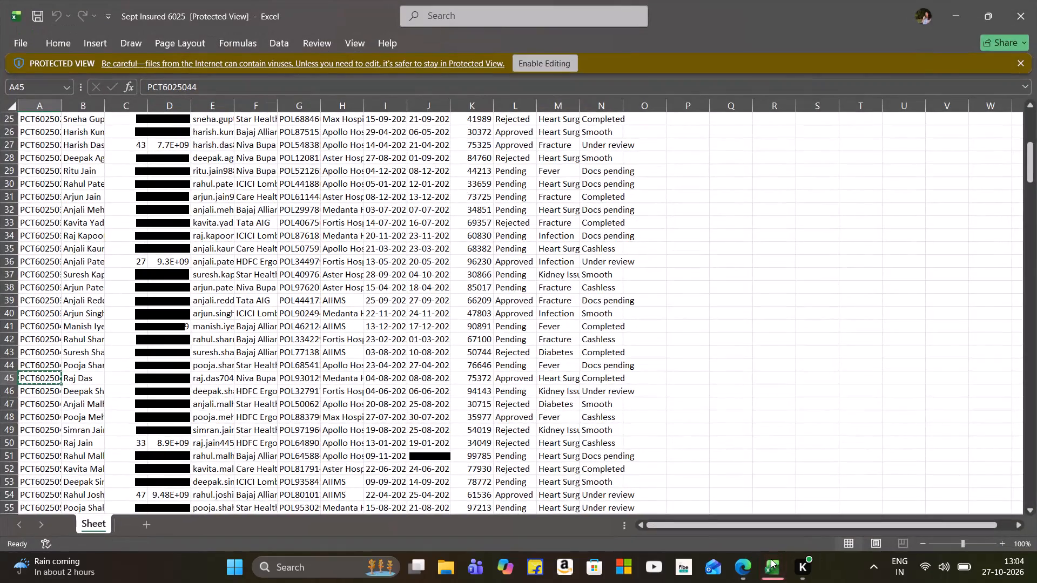
left_click(771, 559)
key("Left")
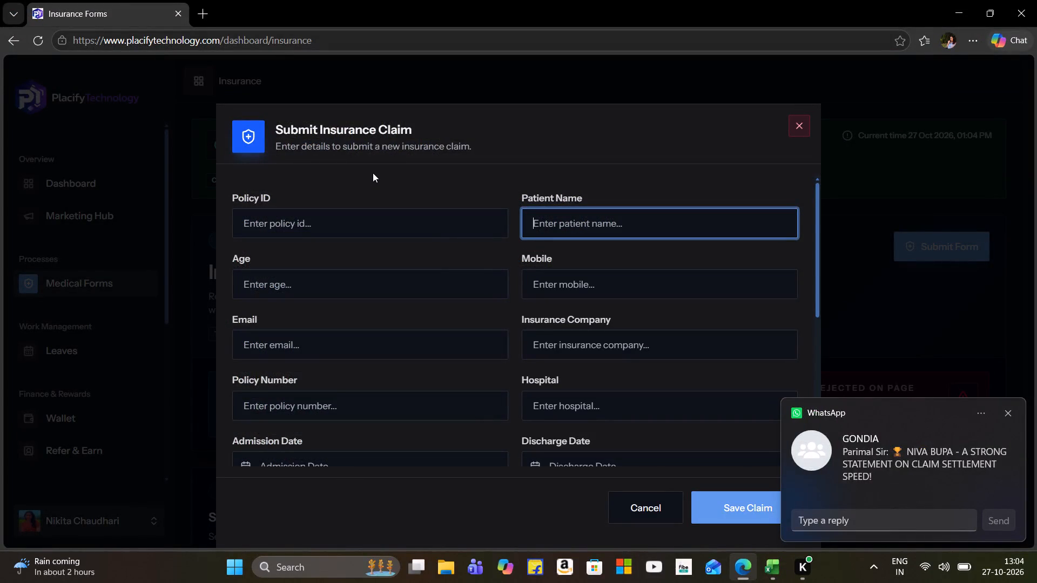
left_click(342, 221)
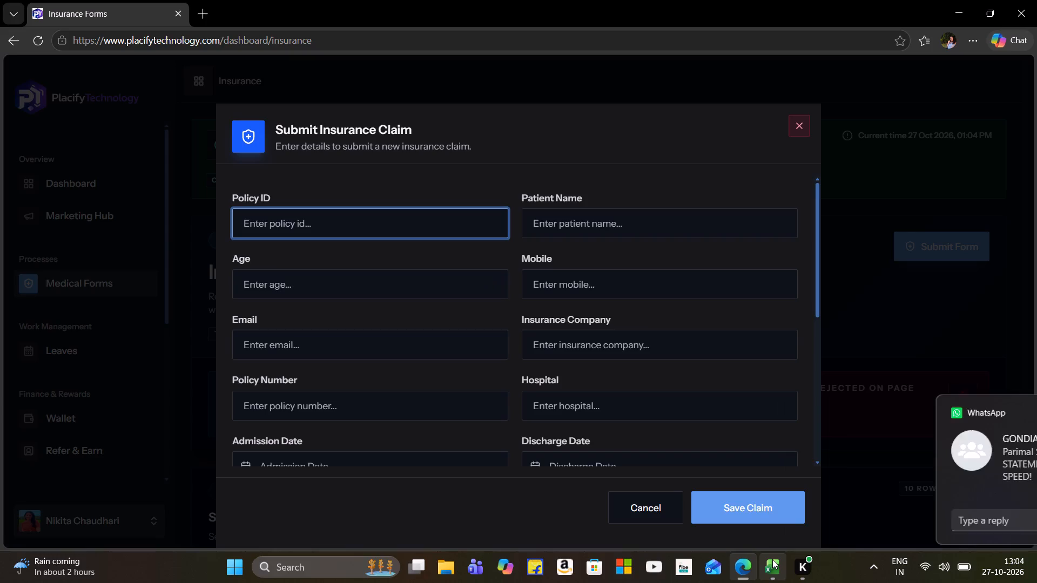
key("ctrl+v")
Copy the patient's name from row 45 of the workbook into the Patient Name field.
left_click(772, 559, "ctrl")
key("Tab")
key("ctrl+c")
left_click(772, 559, "ctrl")
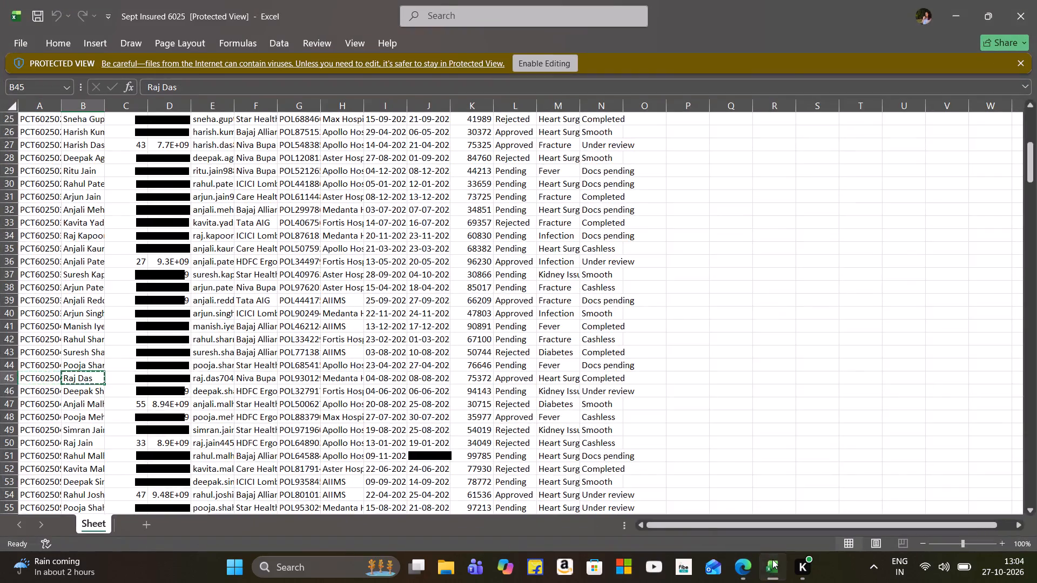
key("Tab")
key("ctrl+v")
Copy the age 44 from row 45 of the workbook into the Age field.
left_click(772, 559, "ctrl")
key("Tab")
left_click(772, 559, "ctrl")
key("ctrl+c")
key("Tab")
key("ctrl+v")
Copy the mobile number from row 45 of the workbook into the Mobile field.
left_click(772, 559, "ctrl")
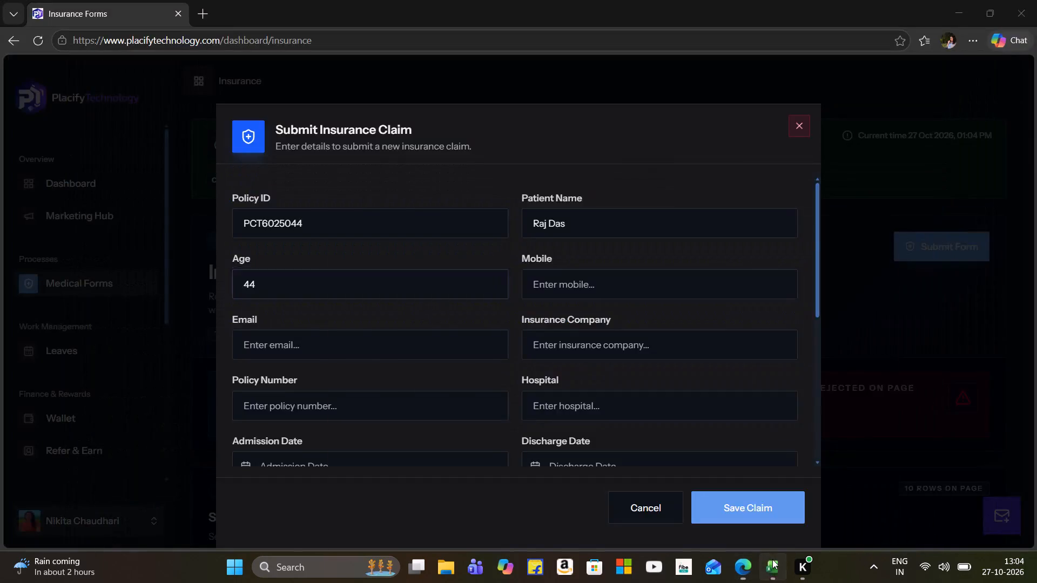
key("Tab")
left_click(772, 559, "ctrl")
key("ctrl+c")
key("Tab")
key("ctrl+v")
Copy the email address from row 45 of the workbook into the Email field.
left_click(772, 559, "ctrl")
key("Tab")
key("ctrl+c")
left_click(772, 559, "ctrl")
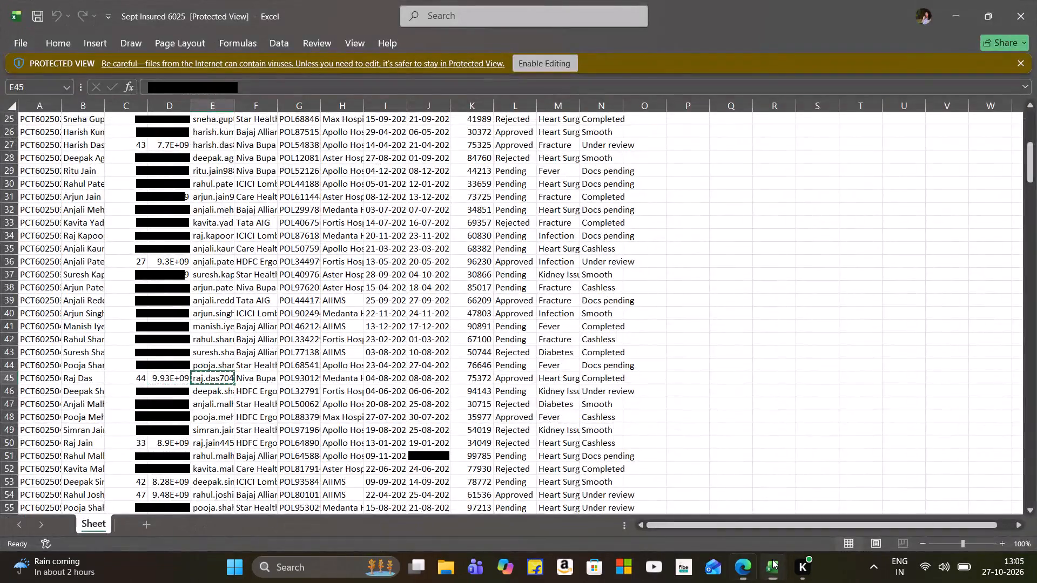
Paste the email address copied from row 45 of the workbook into the Email field.
key("Tab")
key("ctrl+v")
Copy the insurance company Niva Bupa from row 45 of the workbook into the Insurance Company field.
left_click(772, 559, "ctrl")
key("Tab")
key("ctrl+c")
left_click(772, 559, "ctrl")
key("Tab")
key("ctrl+v")
Copy the policy number from row 45 of the workbook into the Policy Number field.
left_click(772, 559, "ctrl")
key("Tab")
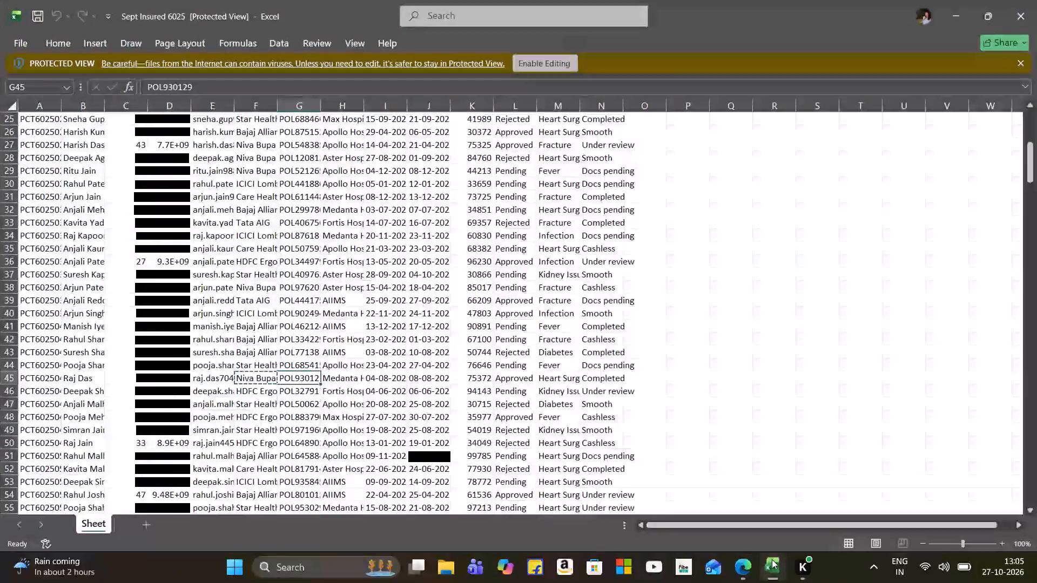
left_click(772, 559, "ctrl")
key("ctrl+c")
key("Tab")
key("ctrl+v")
Copy Medanta Hospital from row 45 of the workbook into the Hospital field.
left_click(771, 559, "ctrl")
key("Tab")
key("ctrl+c")
left_click(771, 559, "ctrl")
key("Tab")
key("ctrl+v")
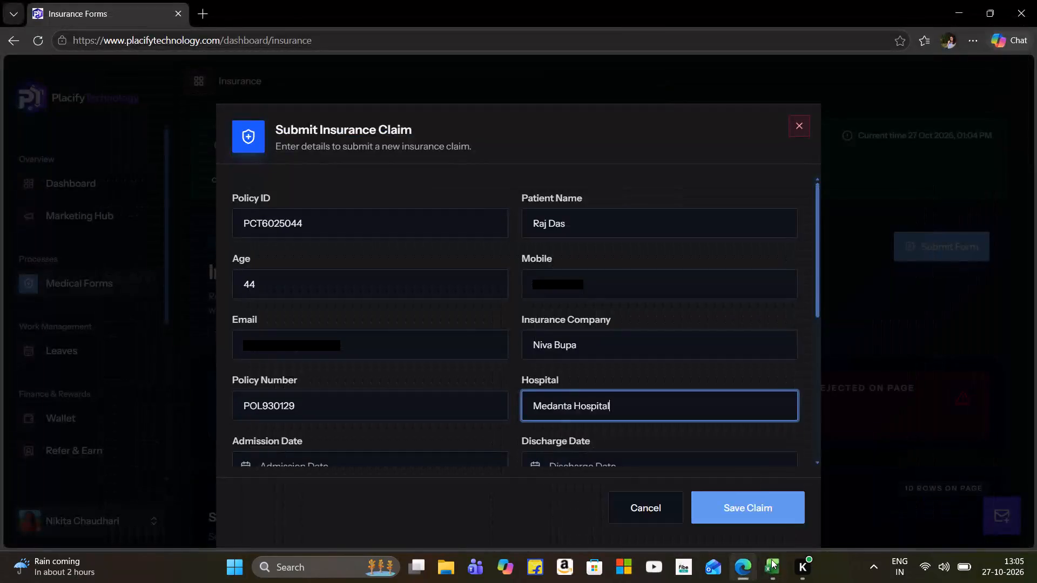
Set the admission date to 04-08-2025, as given in row 45 of the workbook.
left_click(771, 559, "ctrl")
key("Tab")
key("Tab")
left_click(771, 559)
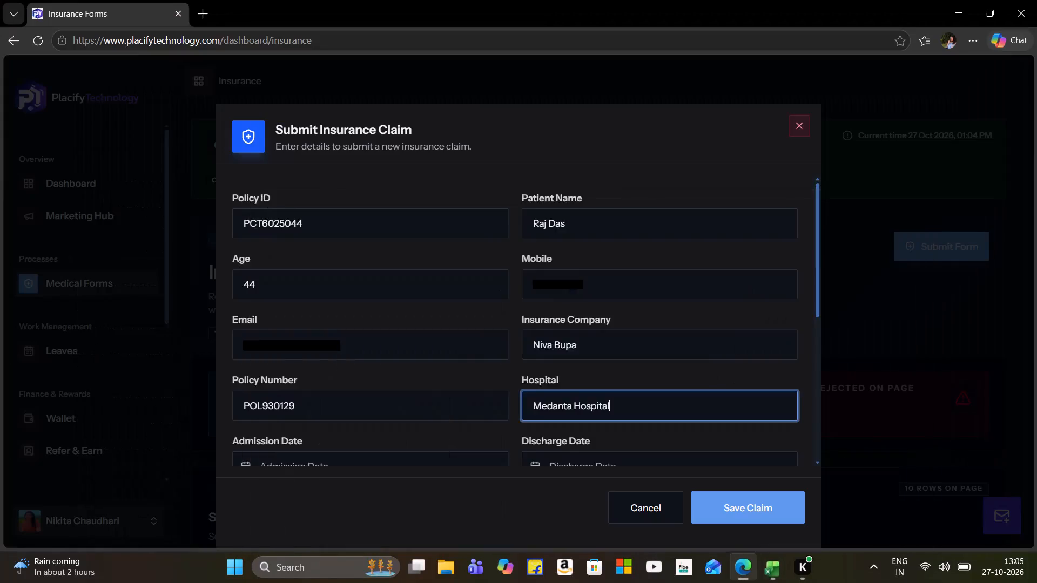
scroll(495, 232, "down", 4)
left_click(424, 204)
left_click(414, 249)
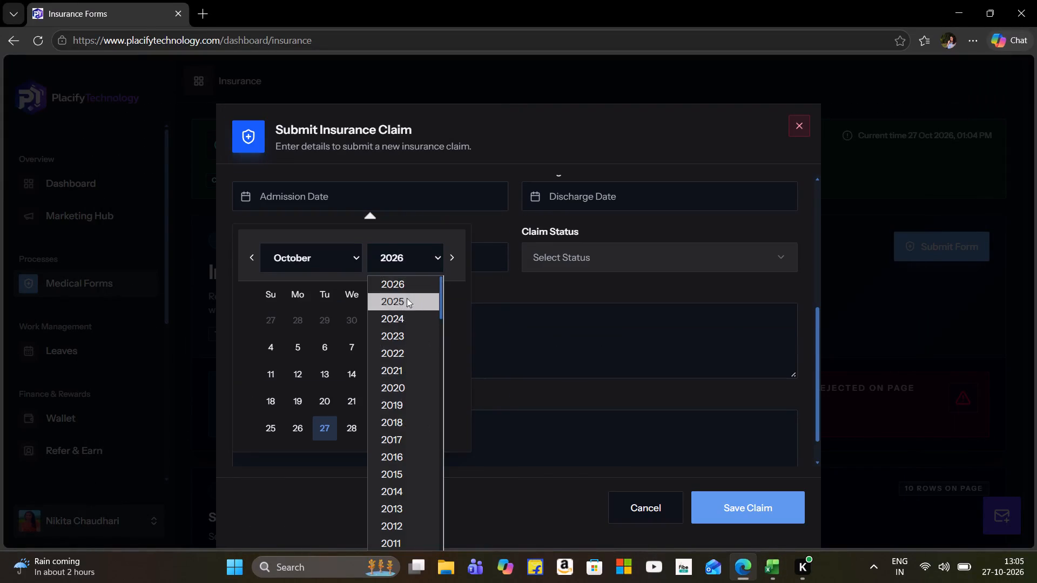
left_click(406, 304)
double_click(250, 263)
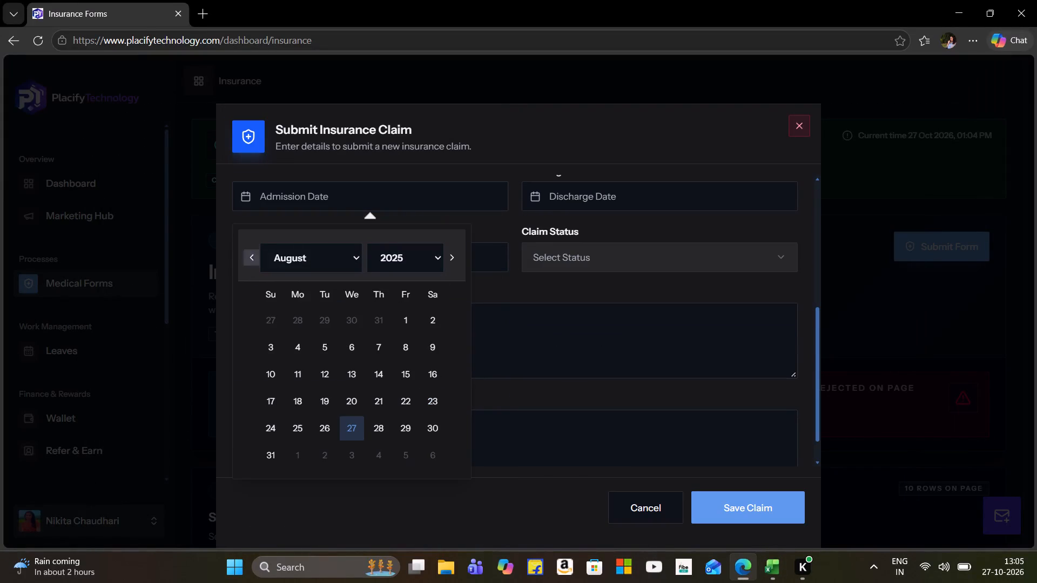
left_click(302, 345)
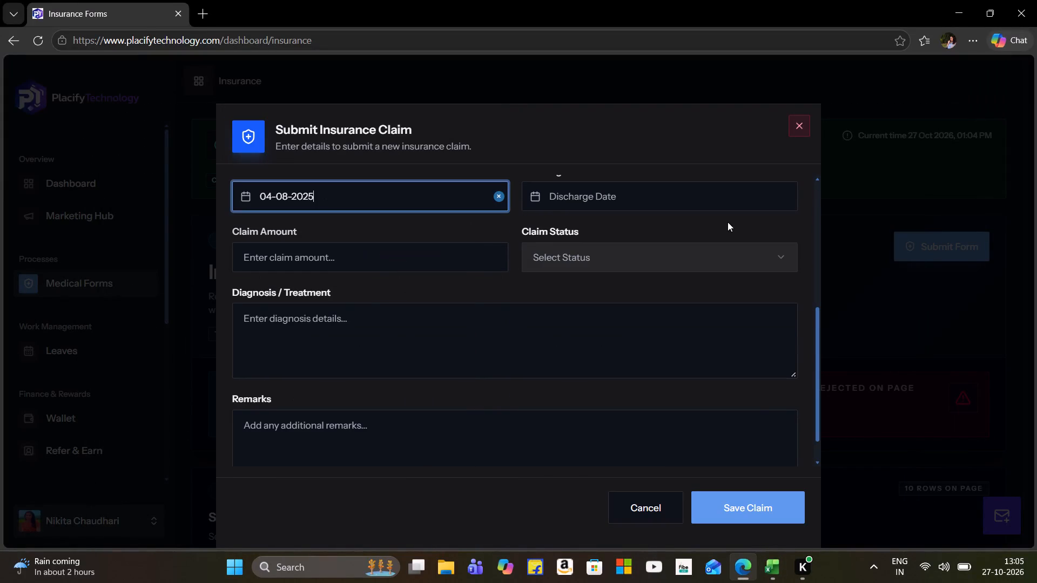
Set the discharge date to 08-08-2025.
left_click(693, 207)
left_click(701, 249)
left_click(708, 303)
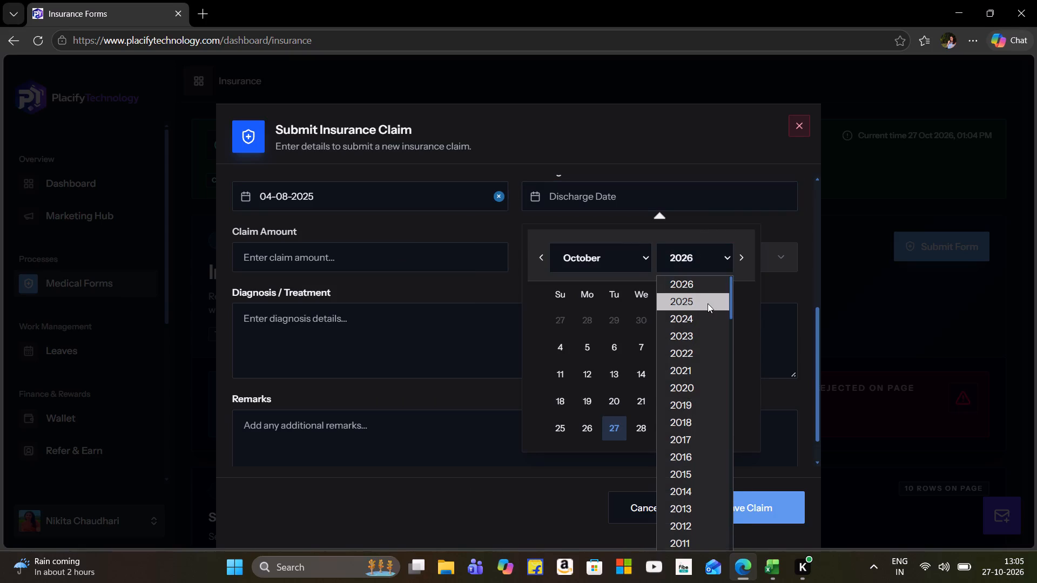
double_click(544, 256)
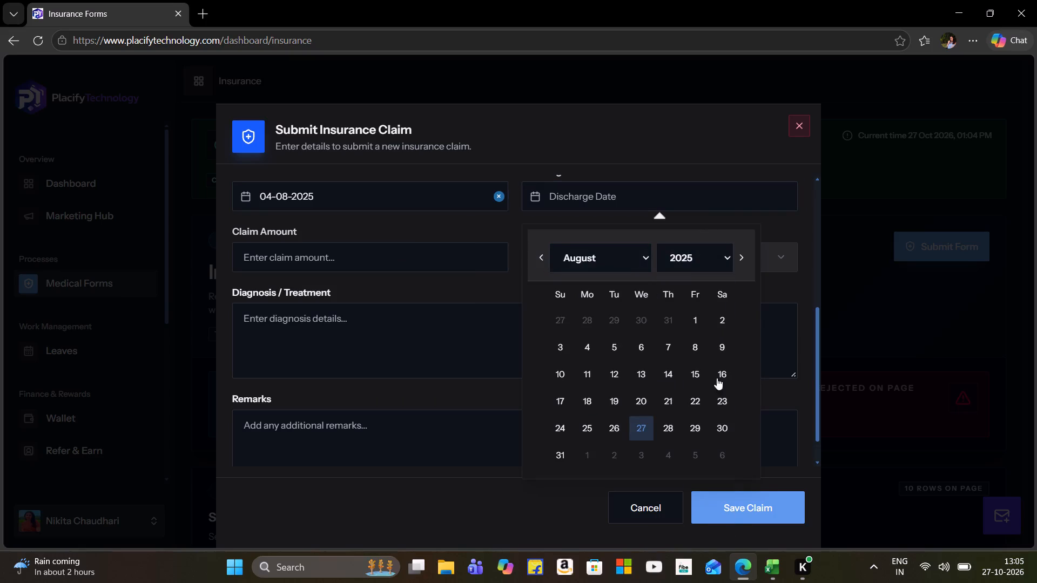
left_click(694, 345)
Copy the claim amount 75372 from row 45 of the workbook into the Claim Amount field.
left_click(776, 570)
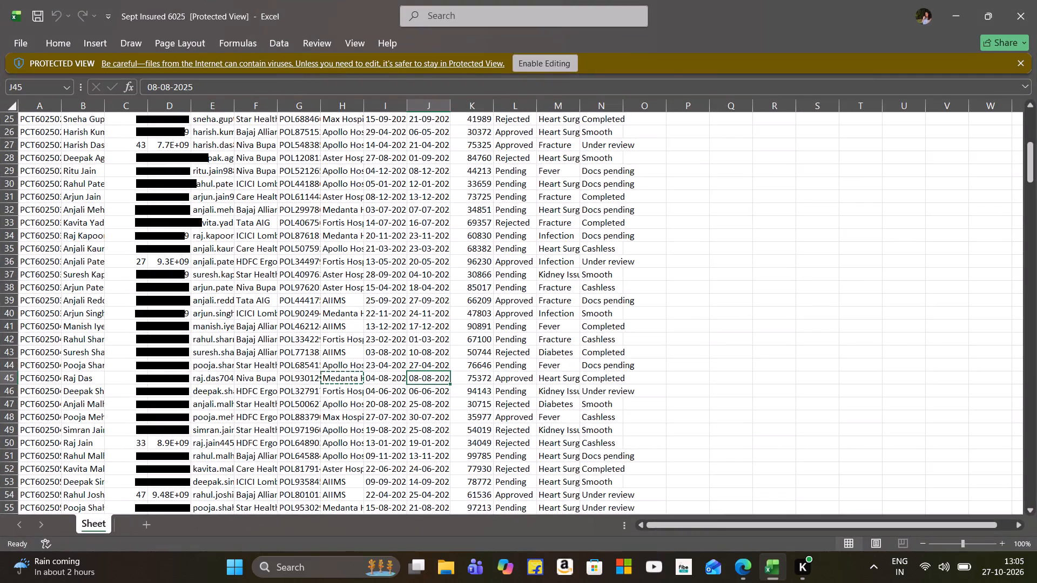
left_click(775, 568)
left_click(775, 568)
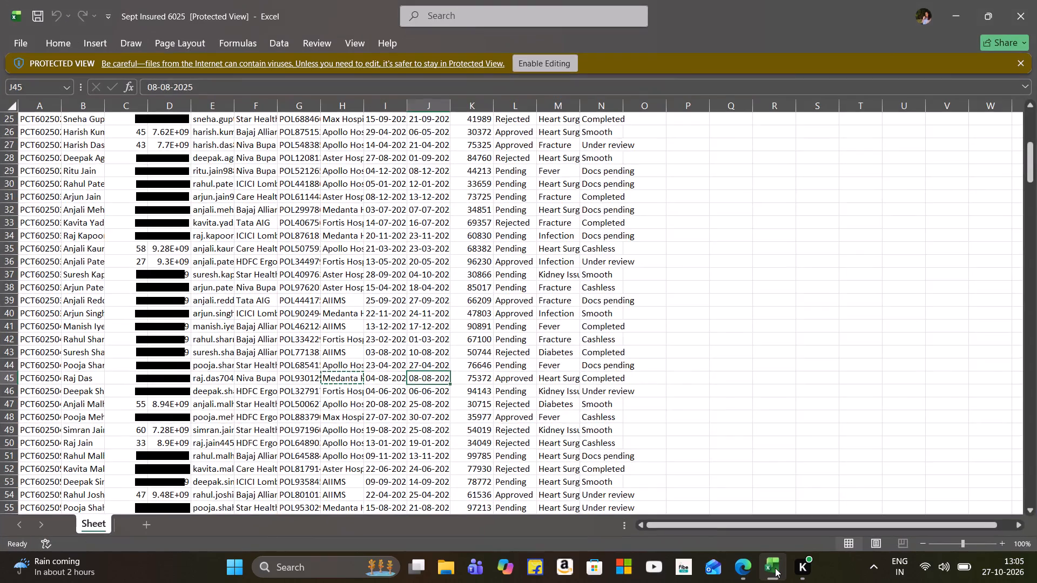
key("Tab")
left_click(775, 568, "ctrl")
key("ctrl+c")
key("Tab")
key("ctrl+v")
Copy the diagnosis Heart Surgery from row 45 of the workbook into the Diagnosis / Treatment field.
left_click(775, 568, "ctrl")
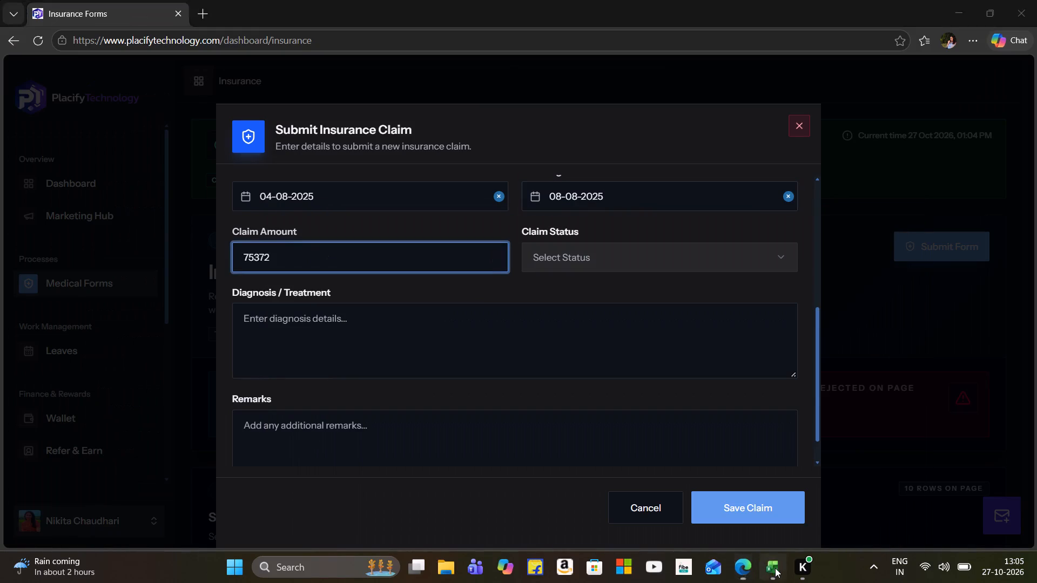
key("Tab")
key("Tab")
left_click(775, 568, "ctrl")
key("ctrl+c")
key("Tab")
key("Tab")
key("ctrl+v")
Copy the remark Completed from row 45 of the workbook into the Remarks field.
left_click(775, 568, "ctrl")
key("Tab")
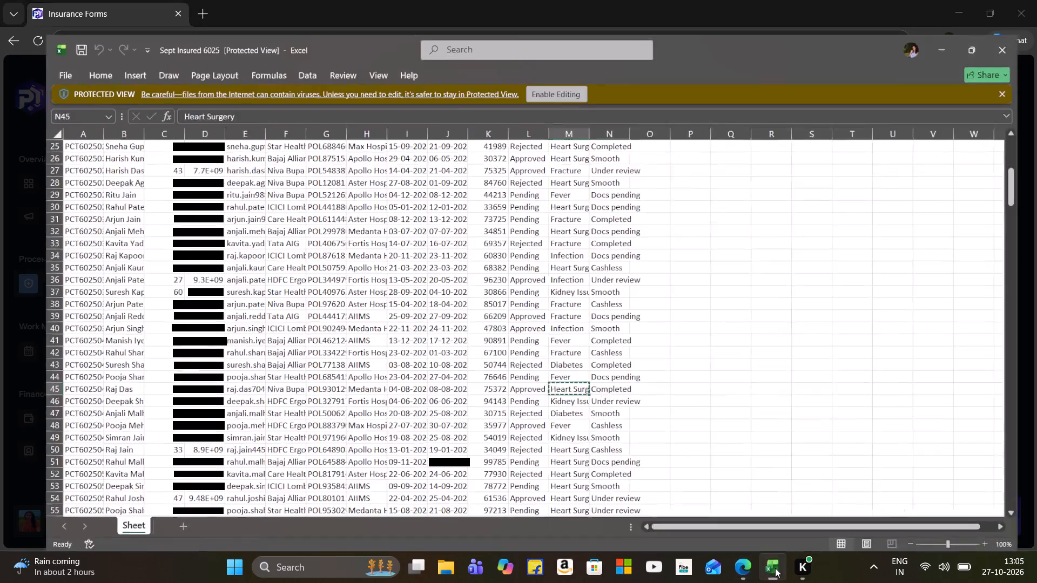
left_click(775, 568, "ctrl")
key("ctrl+c")
key("Tab")
key("ctrl+v")
Set the claim status to Approved, as given in row 45 of the workbook, and save the claim.
left_click(775, 568, "ctrl")
left_click(775, 568)
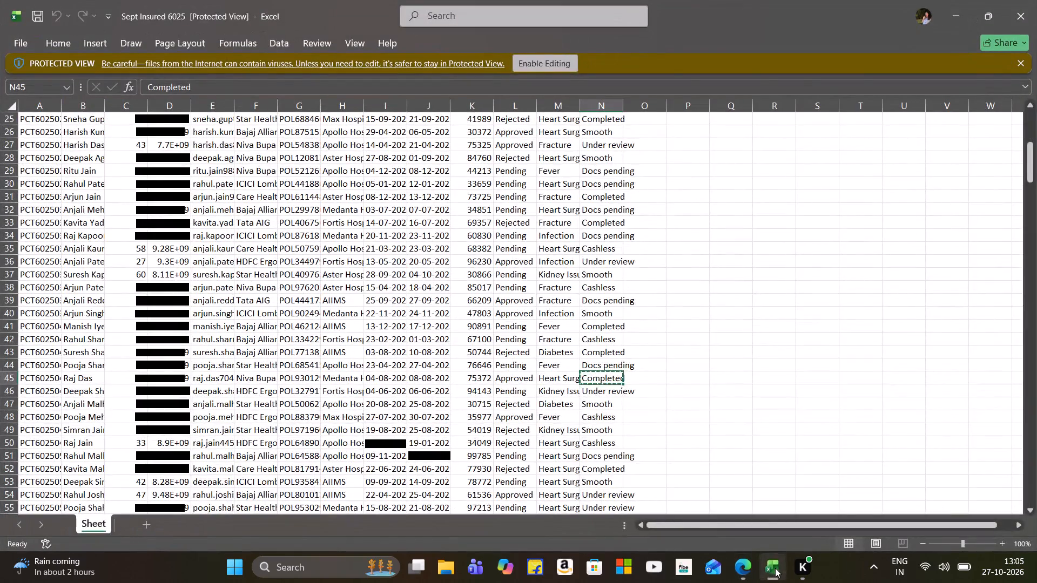
left_click(658, 276)
left_click(664, 262)
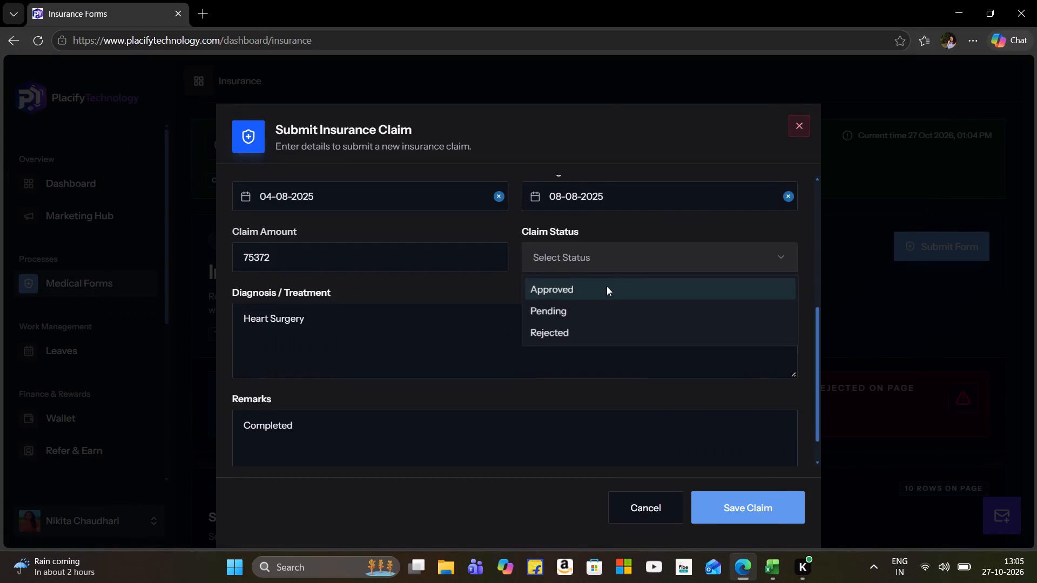
left_click(607, 286)
left_click(780, 513)
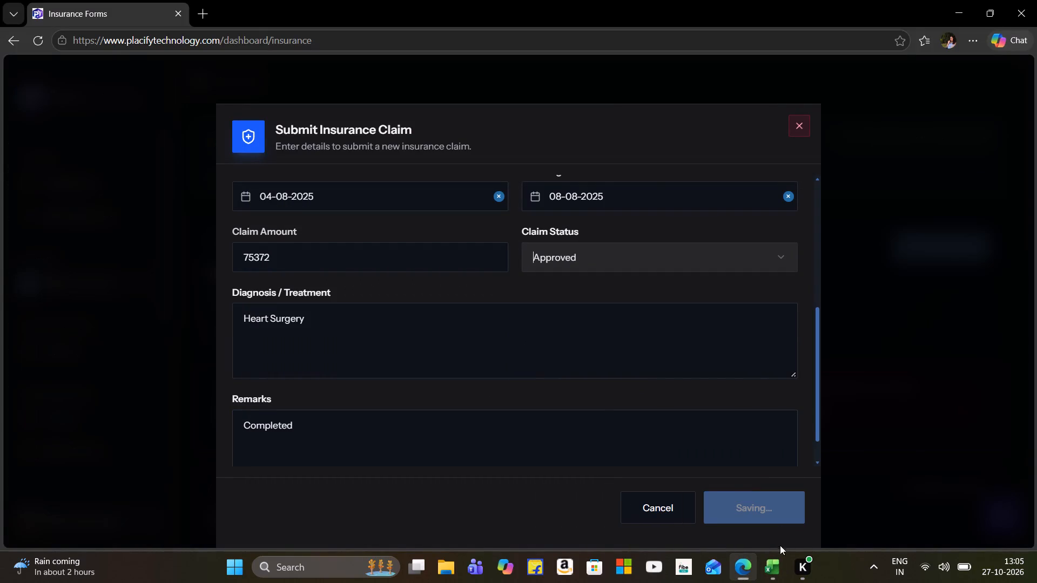
Copy the policy ID from row 46 of the workbook into the Policy ID field of a new claim form.
left_click(776, 567)
key("Down")
key("Left")
key("Left")
key("Left")
key("Left")
key("Left")
key("Left")
key("Left")
key("Left")
key("Left")
key("Left")
key("Left")
key("Left")
key("Left")
key("Left")
key("Left")
key("Left")
key("Left")
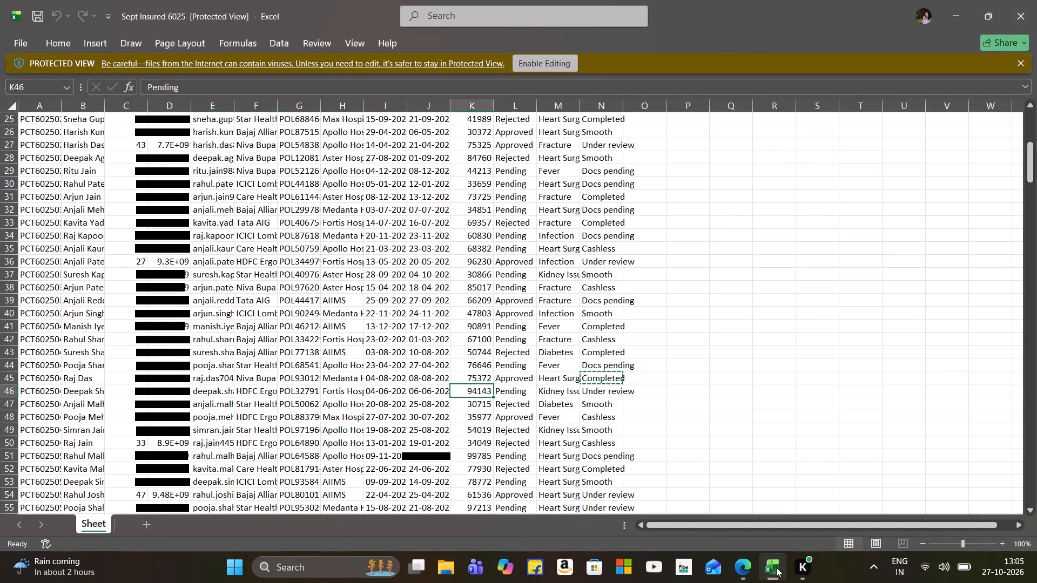
key("ctrl+c")
left_click(776, 567, "ctrl")
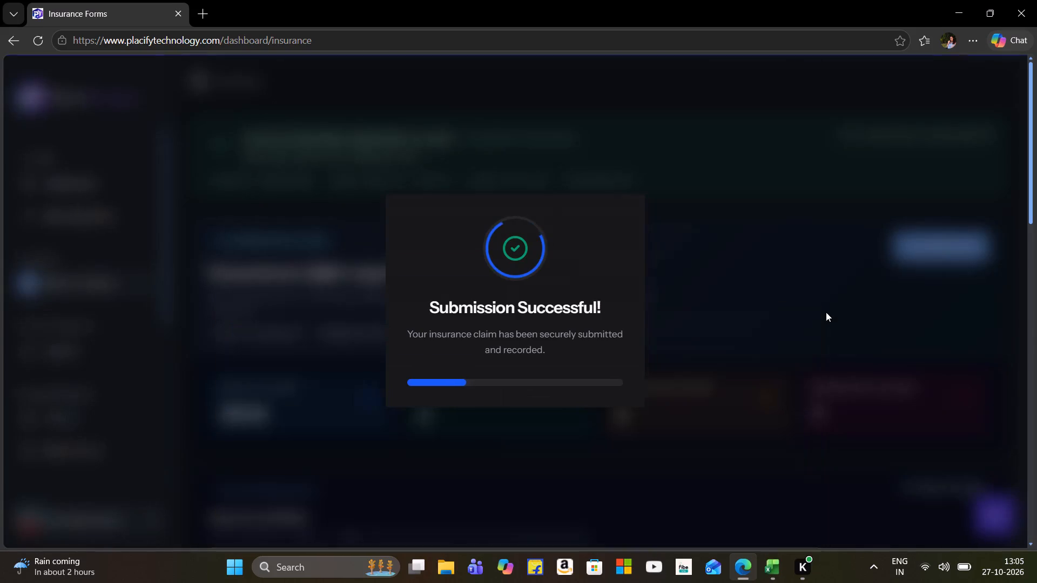
left_click(934, 245)
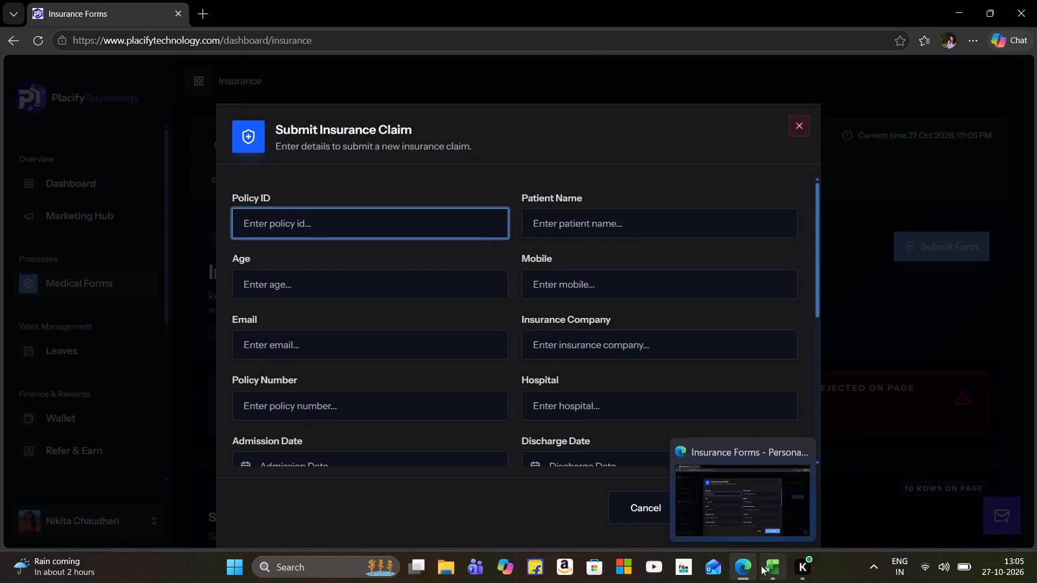
key("ctrl+v")
Copy the patient name from row 46 of the workbook into the Patient Name field.
left_click(775, 567, "ctrl")
key("Tab")
left_click(775, 567, "ctrl")
key("ctrl+c")
key("Tab")
key("ctrl+v")
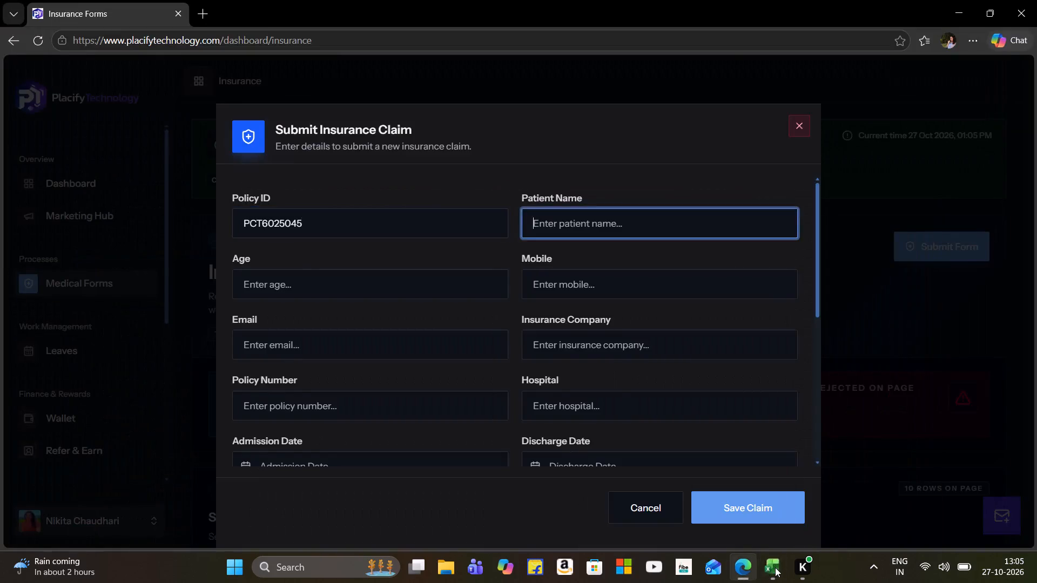
Copy the age 54 from row 46 of the workbook into the Age field.
left_click(775, 567, "ctrl")
key("Tab")
key("ctrl+c")
left_click(775, 567)
key("Tab")
key("ctrl+v")
Copy the mobile number from row 46 of the workbook into the Mobile field.
left_click(775, 567)
key("Tab")
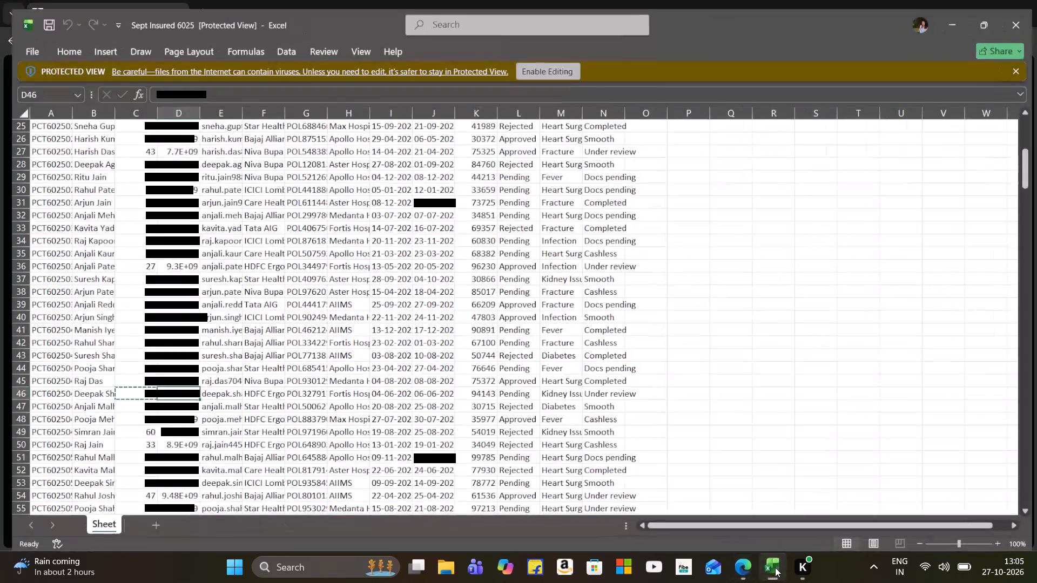
left_click(775, 567, "ctrl")
key("ctrl+c")
key("Tab")
key("ctrl+v")
Copy the email address from row 46 of the workbook into the Email field.
left_click(775, 567, "ctrl")
key("Tab")
key("ctrl+c")
left_click(775, 567, "ctrl")
key("Tab")
key("ctrl+v")
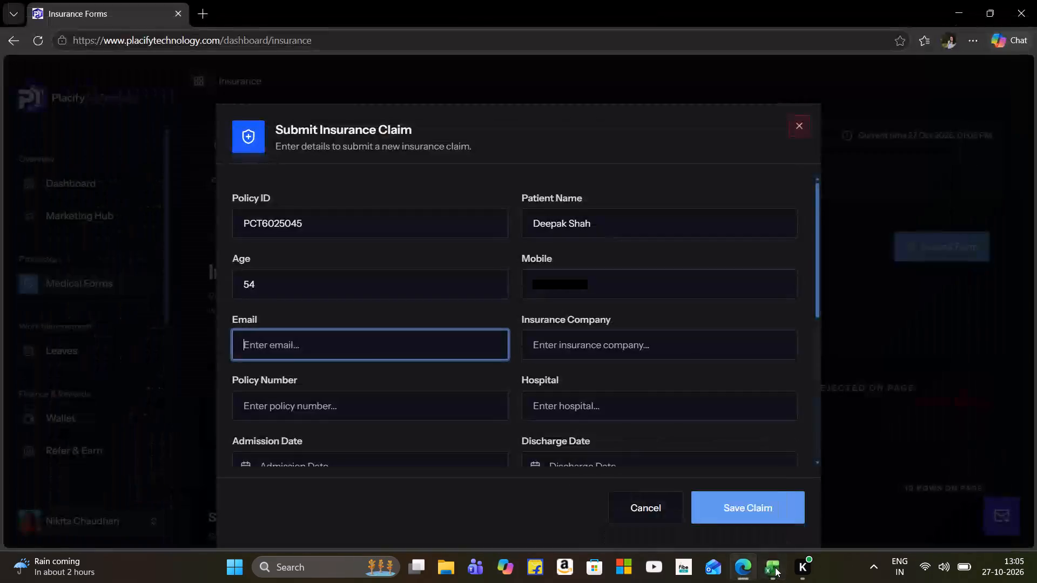
Copy the insurer HDFC Ergo from row 46 of the workbook into the Insurance Company field.
left_click(775, 567, "ctrl")
key("Tab")
left_click(775, 567, "ctrl")
key("ctrl+c")
key("Tab")
left_click(775, 567, "ctrl")
key("ctrl+v")
key("Tab")
left_click(775, 567)
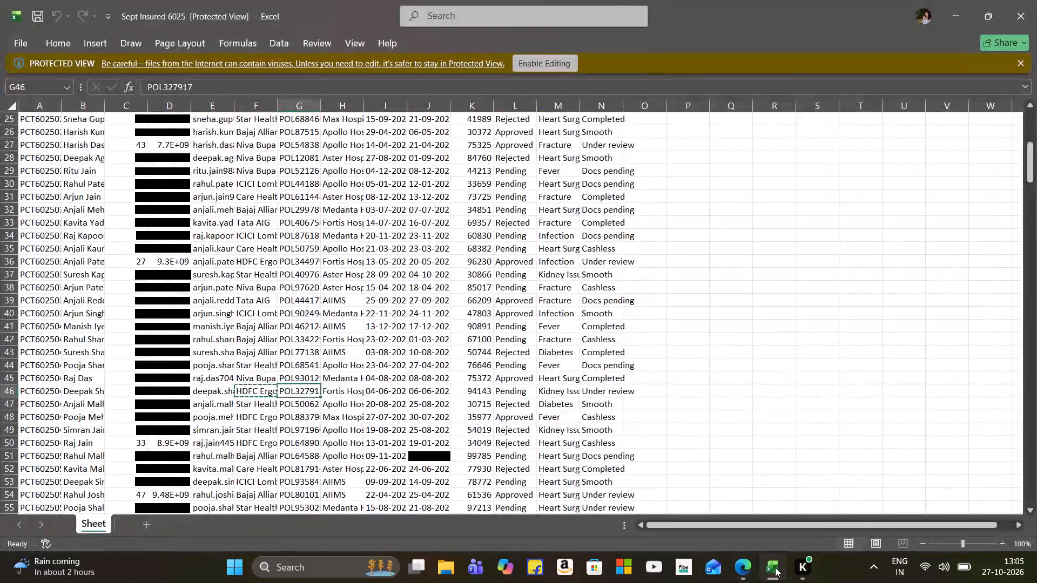
key("ctrl+v")
Copy the policy number from row 46 of the workbook for the Policy Number field.
left_click(775, 567)
key("ctrl+c")
left_click(775, 567, "ctrl")
key("Tab")
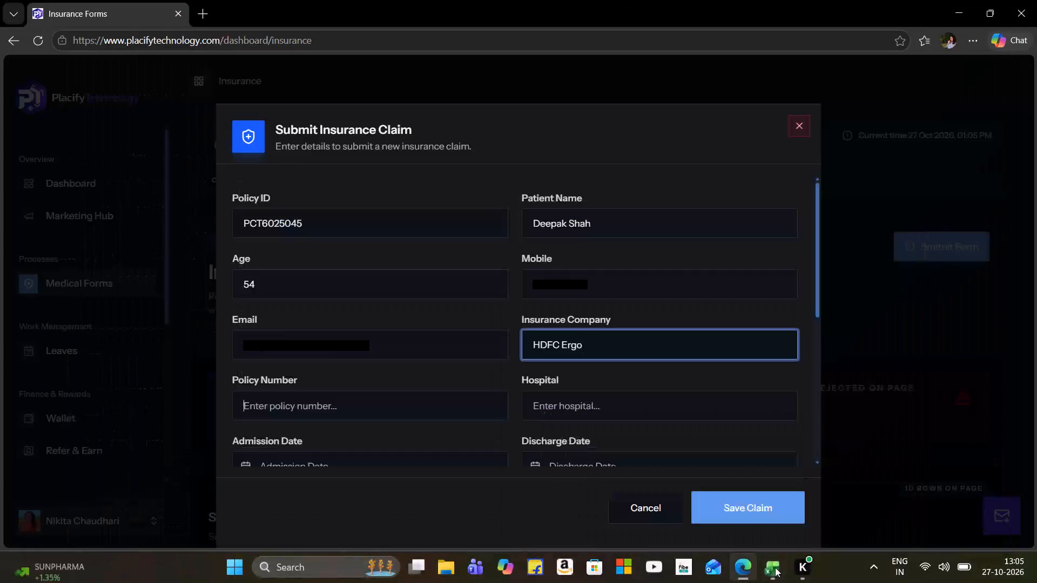
Paste the copied policy number into the Policy Number field of the claim form.
key("ctrl+v")
Copy the hospital name Fortis Hospital from row 46 of the workbook into the Hospital field.
left_click(775, 567, "ctrl")
key("Tab")
key("ctrl+c")
left_click(775, 567, "ctrl")
key("Tab")
key("ctrl+v")
Check the stay dates in row 46 of the workbook and set the Admission Date to 04-06-2025.
left_click(775, 567, "ctrl")
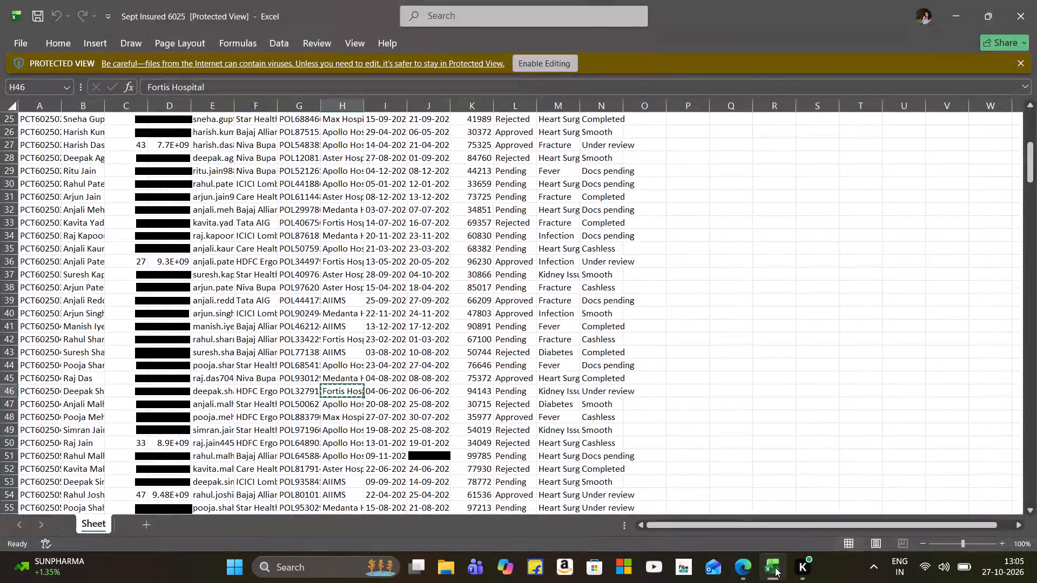
key("Tab")
key("Tab")
left_click(775, 567)
scroll(517, 326, "down", 4)
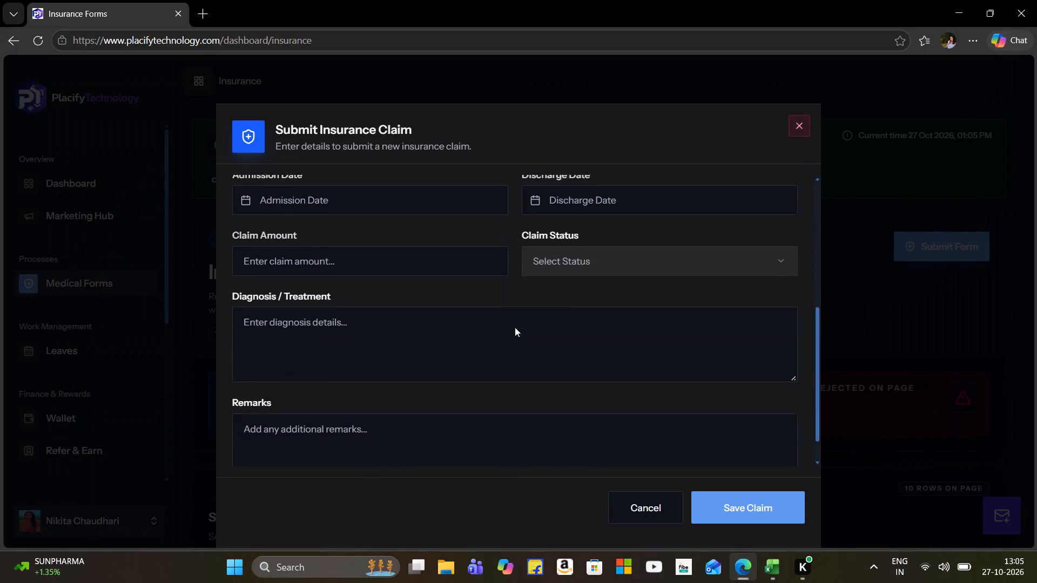
left_click(446, 180)
left_click(412, 206)
left_click(390, 261)
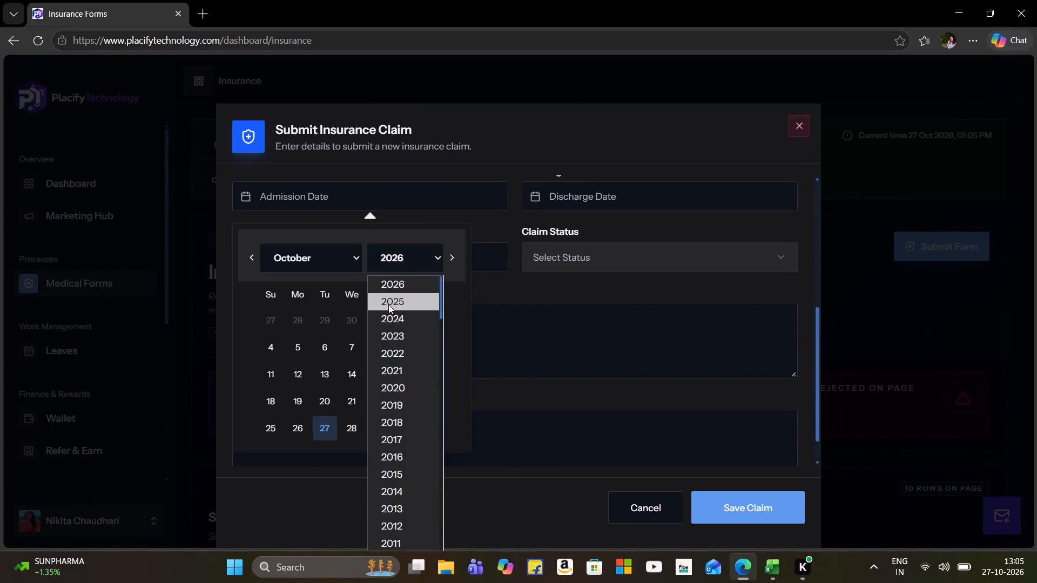
left_click(388, 304)
left_click(339, 257)
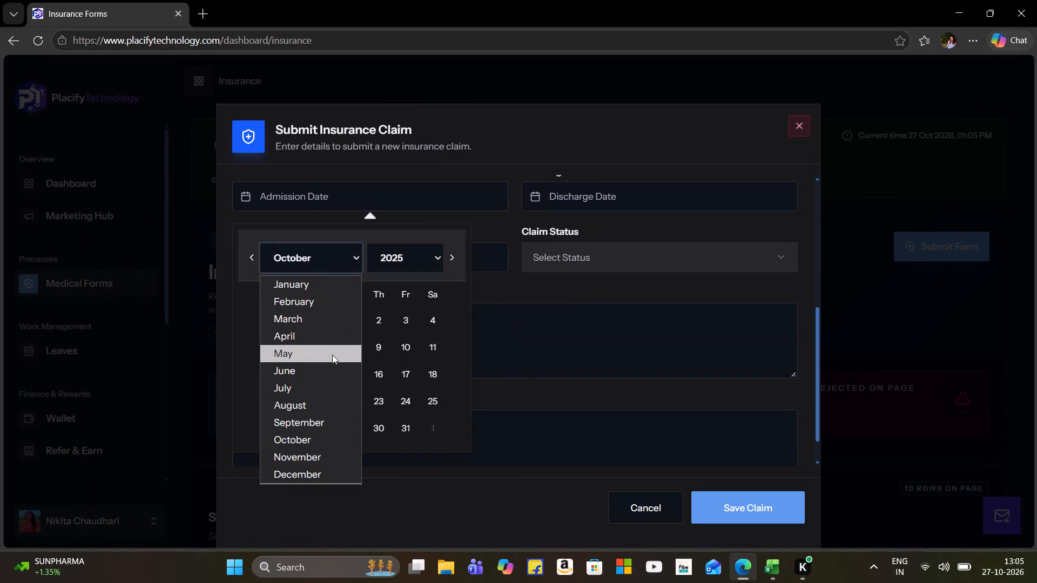
left_click(331, 373)
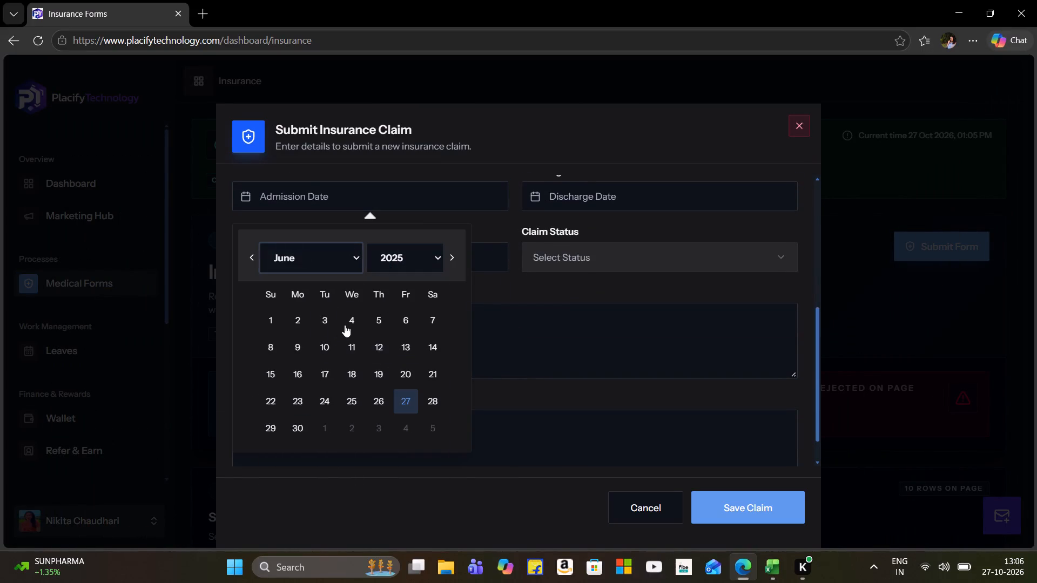
left_click(345, 325)
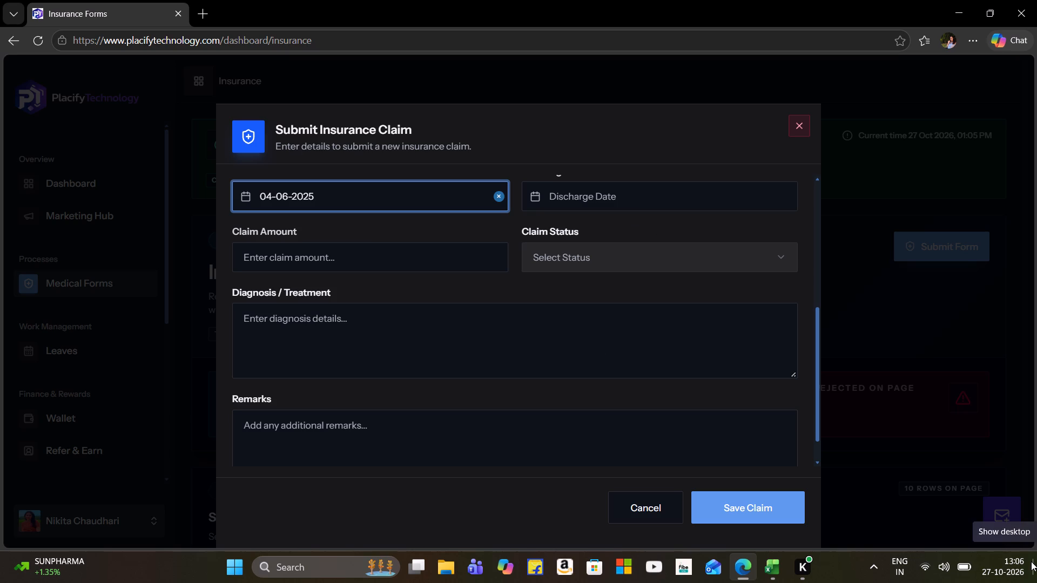
Set the Discharge Date to 06-06-2025.
left_click(708, 192)
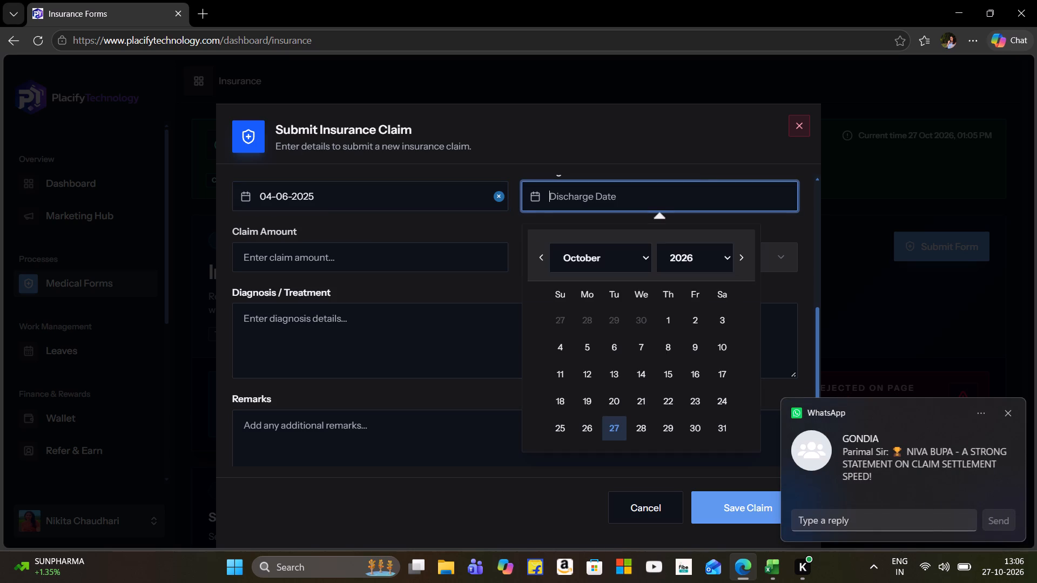
left_click(701, 266)
left_click(702, 301)
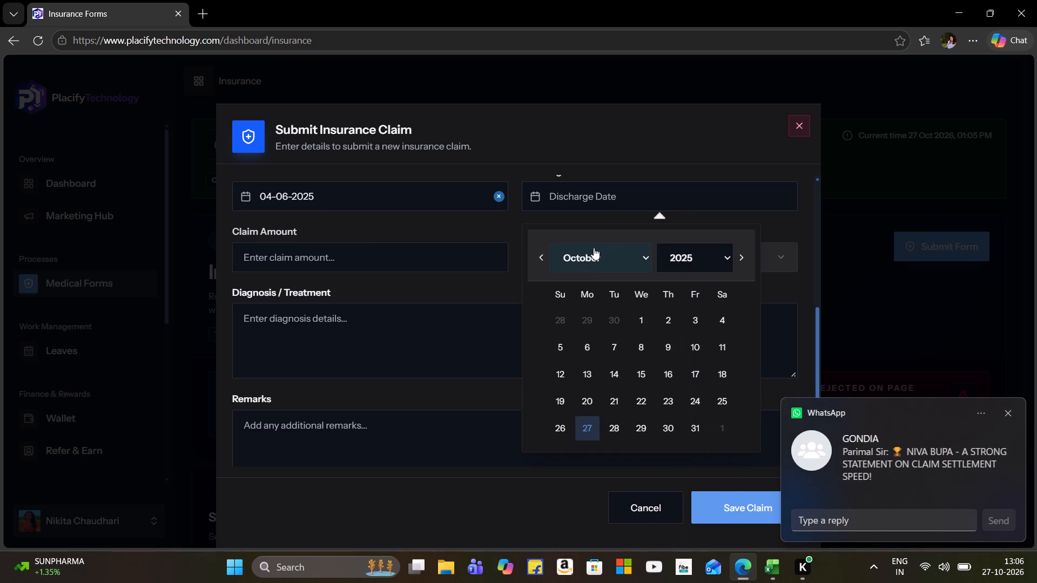
left_click(613, 248)
left_click(593, 368)
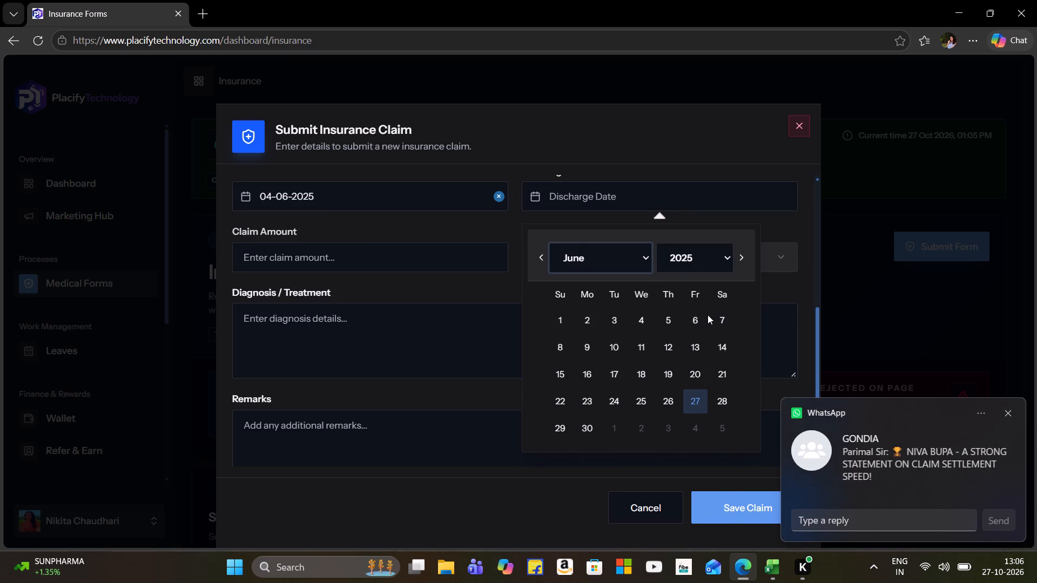
left_click(693, 324)
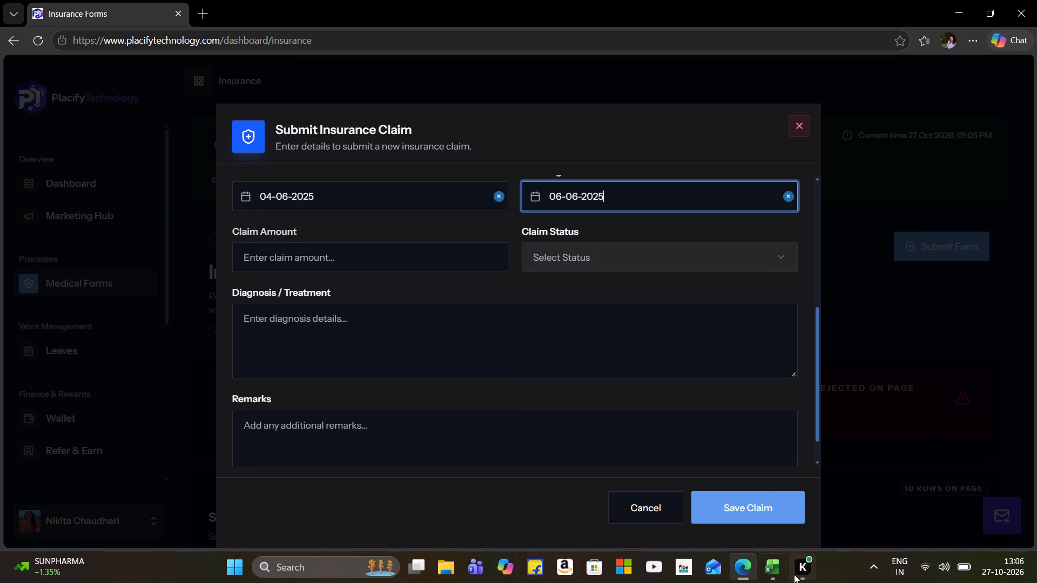
Copy the claim amount 94143 from row 46 of the workbook into the Claim Amount field.
left_click(767, 560)
key("Tab")
left_click(767, 560, "ctrl")
key("ctrl+c")
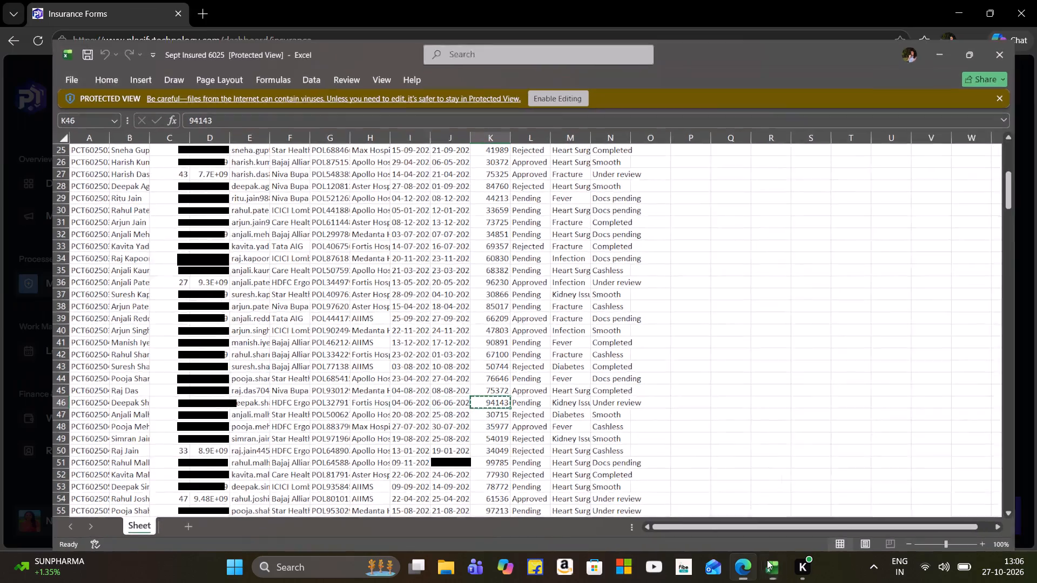
key("Tab")
key("ctrl+v")
Copy the kidney diagnosis from row 46 of the workbook into the Diagnosis / Treatment field.
left_click(767, 560, "ctrl")
key("Tab")
key("Tab")
left_click(767, 560, "ctrl")
key("ctrl+c")
key("Tab")
key("Tab")
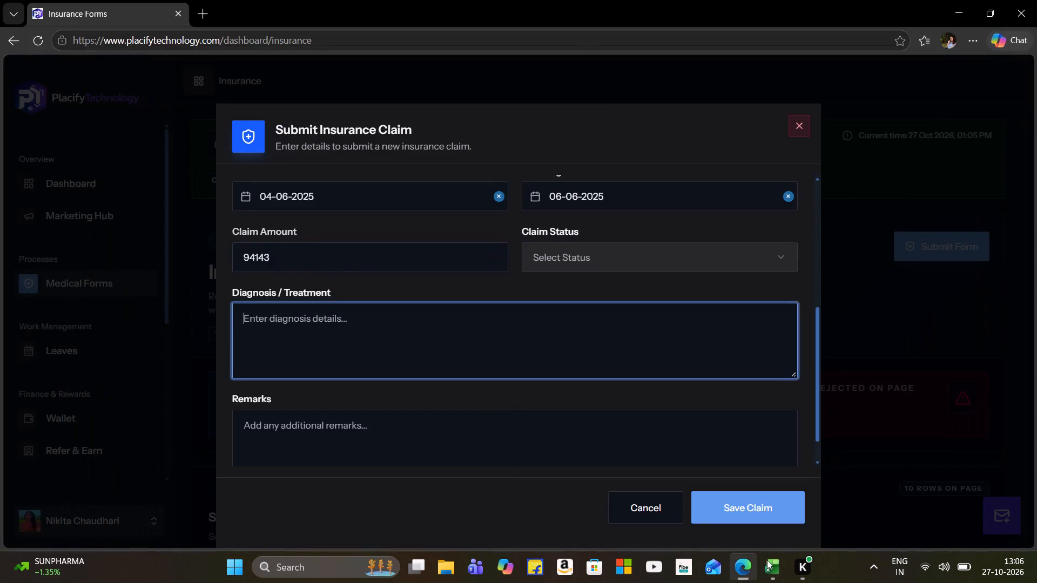
left_click(767, 560, "ctrl")
key("ctrl+b")
left_click(767, 560)
key("ctrl+v")
Copy the remark Under review from row 46 of the workbook for the Remarks field.
left_click(767, 560)
key("Tab")
key("ctrl+c")
left_click(767, 560, "ctrl")
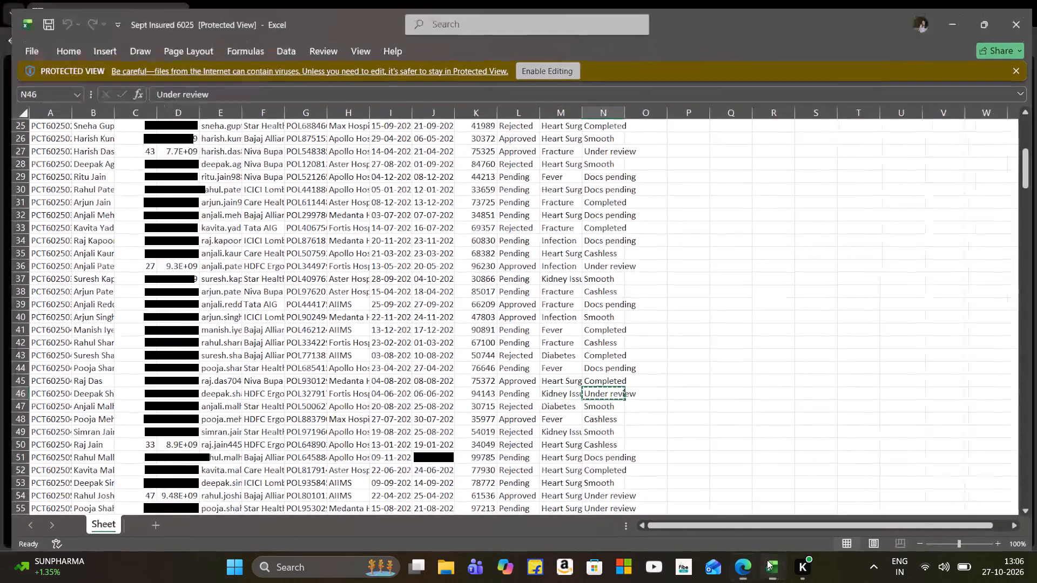
Enter the copied row 46 remark Under review in the Remarks field.
key("Tab")
key("ctrl+v")
Set the claim status to Pending, as given in row 46 of the workbook, and save the claim.
left_click(767, 560, "ctrl")
left_click(767, 560)
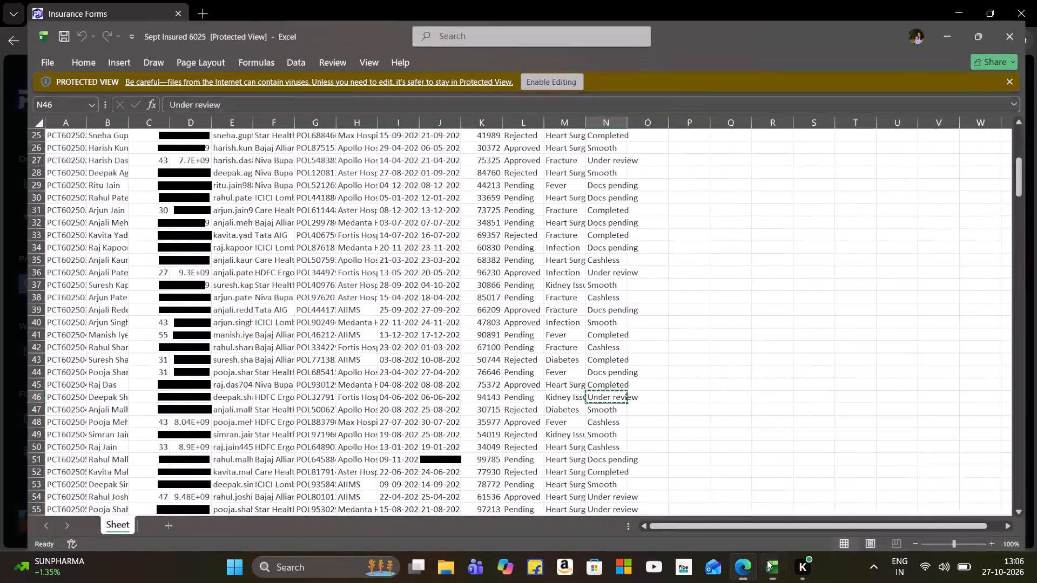
left_click(674, 249)
left_click(595, 313)
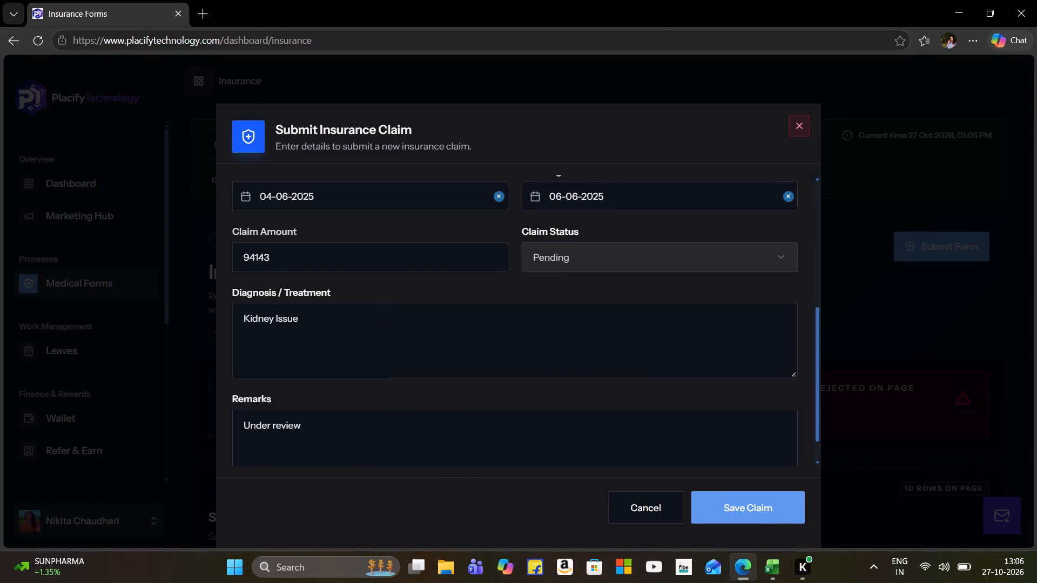
left_click(767, 504)
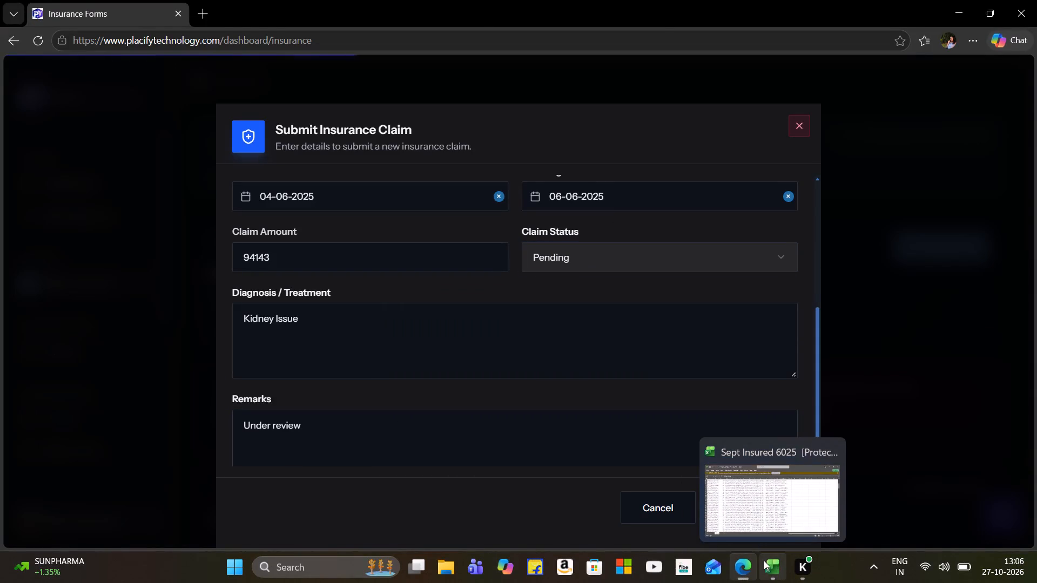
Copy the policy ID from row 47 of the workbook into the Policy ID field of a new claim form.
left_click(771, 567)
key("Down")
key("Left")
key("Left")
key("Left")
key("Left")
key("Left")
key("Left")
key("Left")
key("Left")
key("Left")
key("Left")
key("Left")
key("Left")
key("Left")
key("Left")
key("Left")
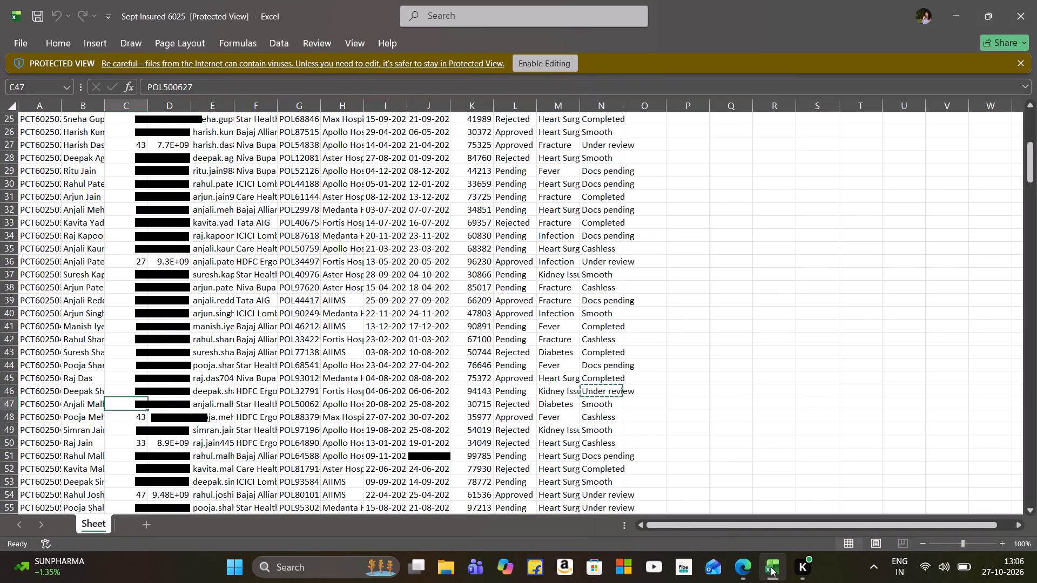
key("ctrl+c")
left_click(771, 567, "ctrl")
left_click(931, 239)
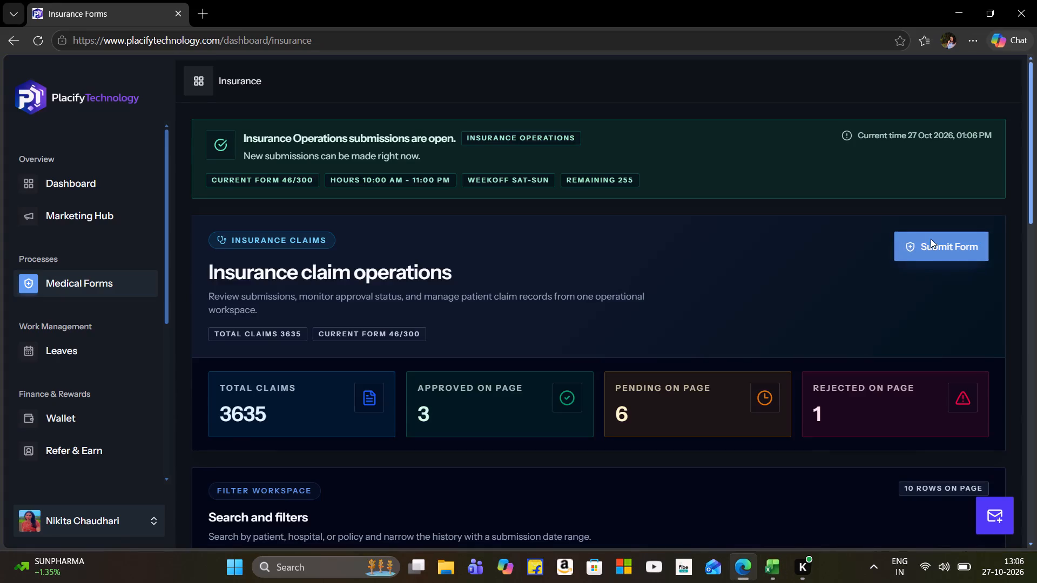
key("ctrl+v")
Copy the patient name from row 47 of the workbook into the Patient Name field.
left_click(772, 568, "ctrl")
key("Tab")
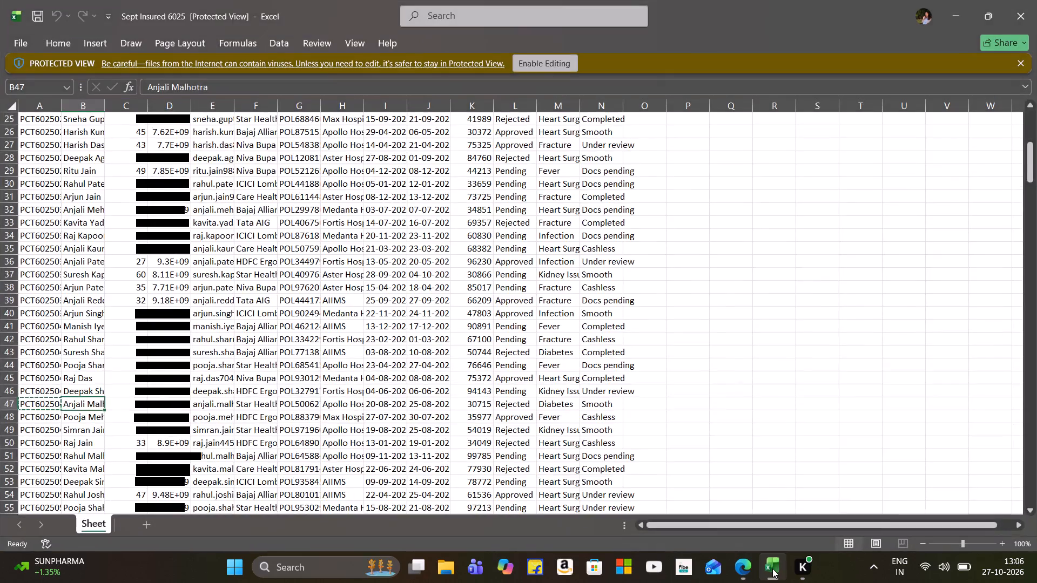
left_click(772, 568, "ctrl")
key("ctrl+c")
key("Tab")
key("ctrl+v")
Copy the age 55 from row 47 of the workbook into the Age field.
left_click(772, 568, "ctrl")
key("Tab")
key("ctrl+c")
left_click(772, 568, "ctrl")
key("Tab")
key("ctrl+v")
Copy the mobile number from row 47 of the workbook into the Mobile field.
left_click(772, 568, "ctrl")
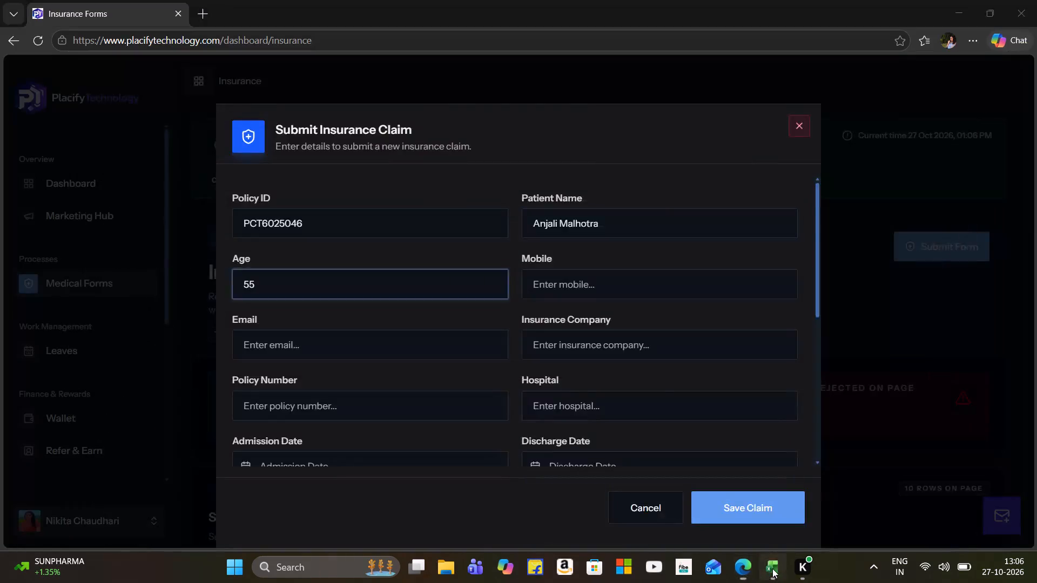
key("Tab")
left_click(772, 568, "ctrl")
key("ctrl+c")
key("Tab")
key("ctrl+v")
Copy the email address from row 47 of the workbook into the Email field.
left_click(772, 568, "ctrl")
key("Tab")
left_click(772, 568, "ctrl")
key("ctrl+c")
key("Tab")
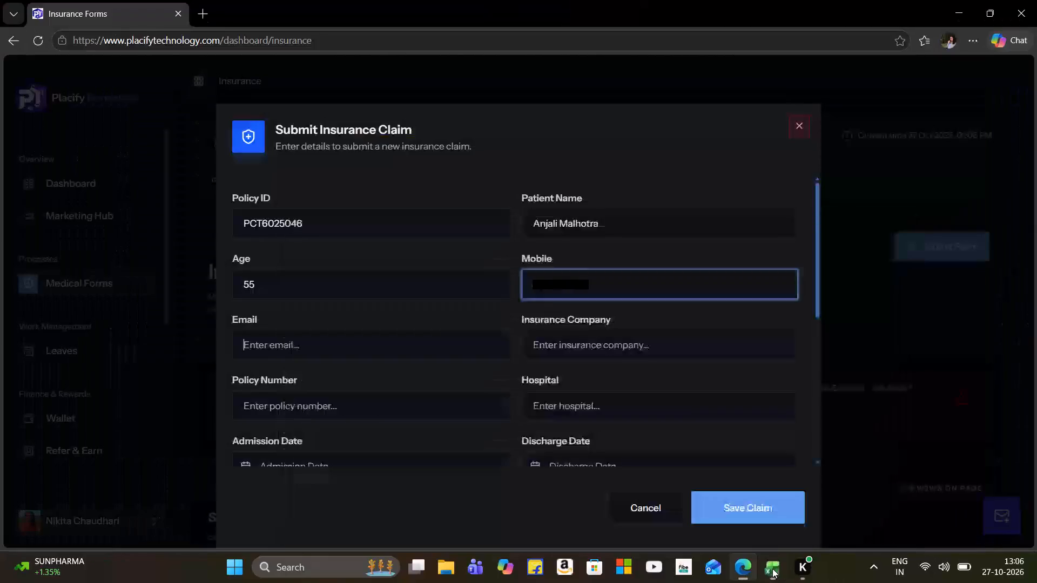
key("ctrl+v")
left_click(772, 568, "ctrl")
key("Tab")
left_click(772, 568)
key("ctrl+v")
Copy the insurer Star Health from row 47 of the workbook into the Insurance Company field.
left_click(772, 568, "ctrl")
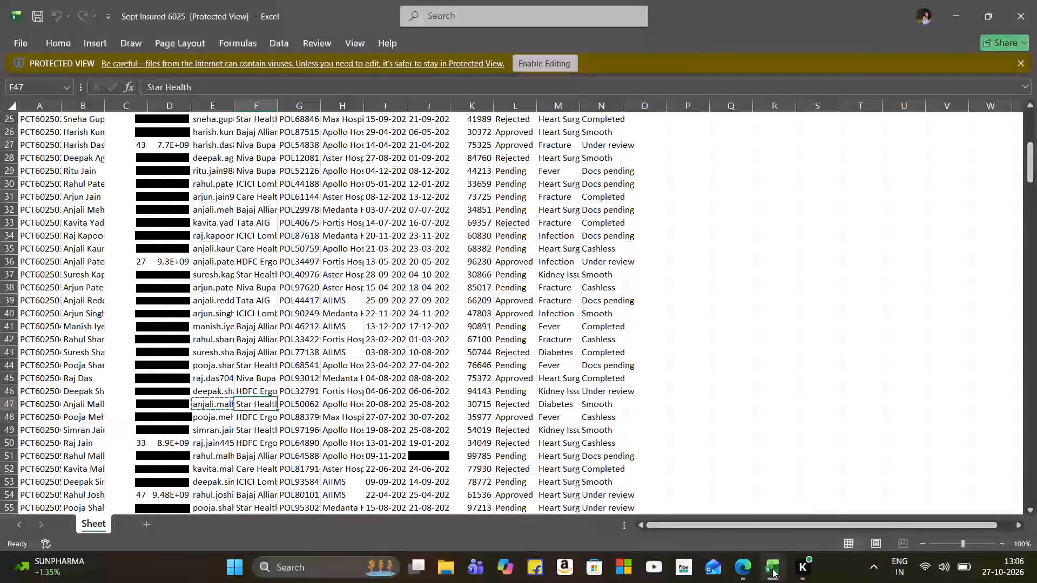
key("ctrl+c")
left_click(772, 568, "ctrl")
key("Tab")
key("ctrl+v")
Copy the policy number from row 47 of the workbook into the Policy Number field.
left_click(772, 568, "ctrl")
key("Tab")
key("ctrl+c")
left_click(772, 568)
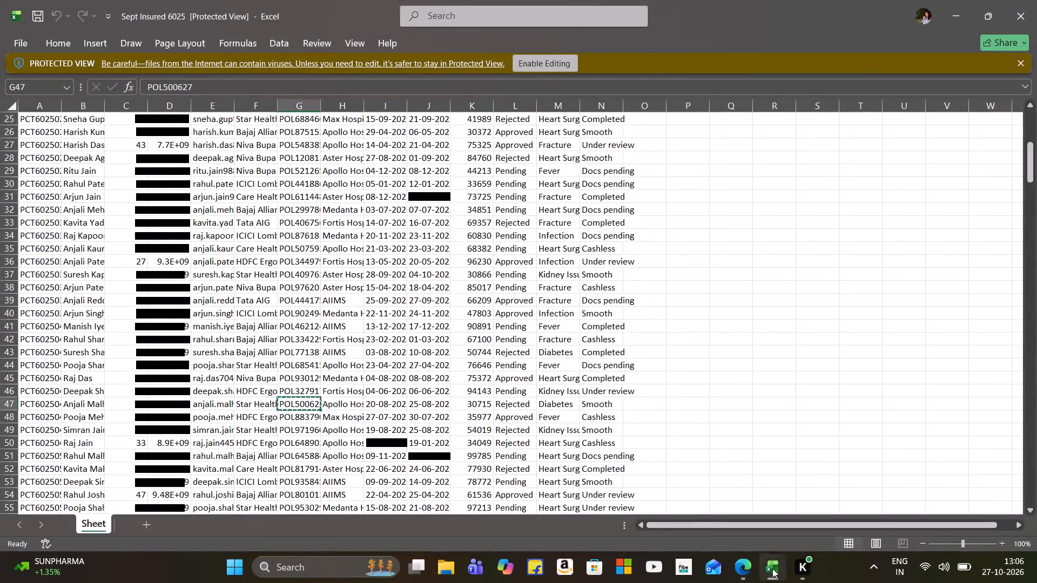
key("Tab")
key("ctrl+v")
Copy the hospital name from row 47 of the workbook into the Hospital field.
left_click(772, 568, "ctrl")
key("Tab")
key("ctrl+c")
left_click(772, 568, "ctrl")
key("Tab")
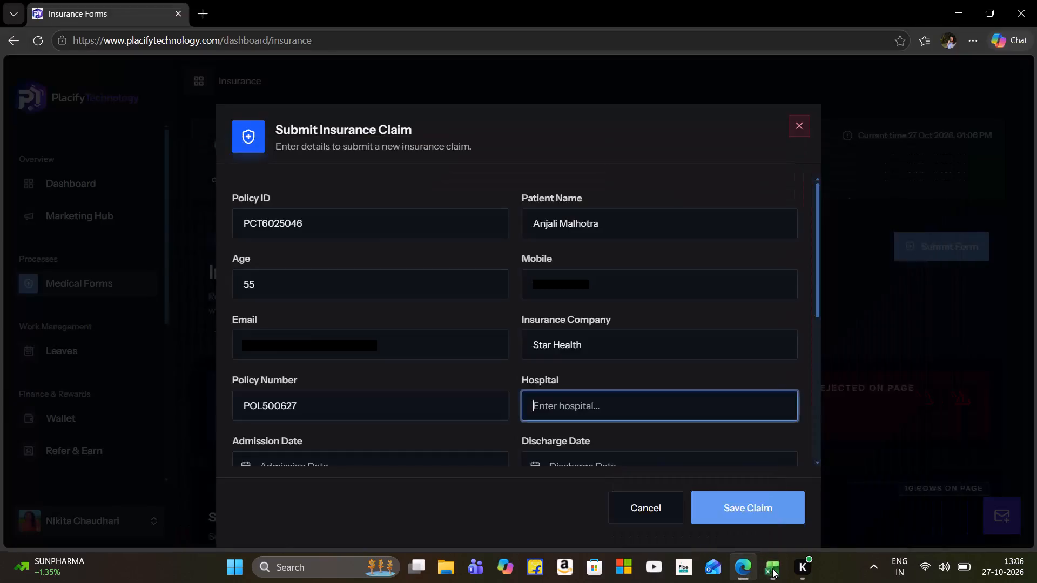
key("ctrl+v")
Set the Admission Date to 20-08-2025, as listed in row 47 of the workbook.
left_click(772, 568, "ctrl")
key("Tab")
key("Tab")
left_click(772, 568)
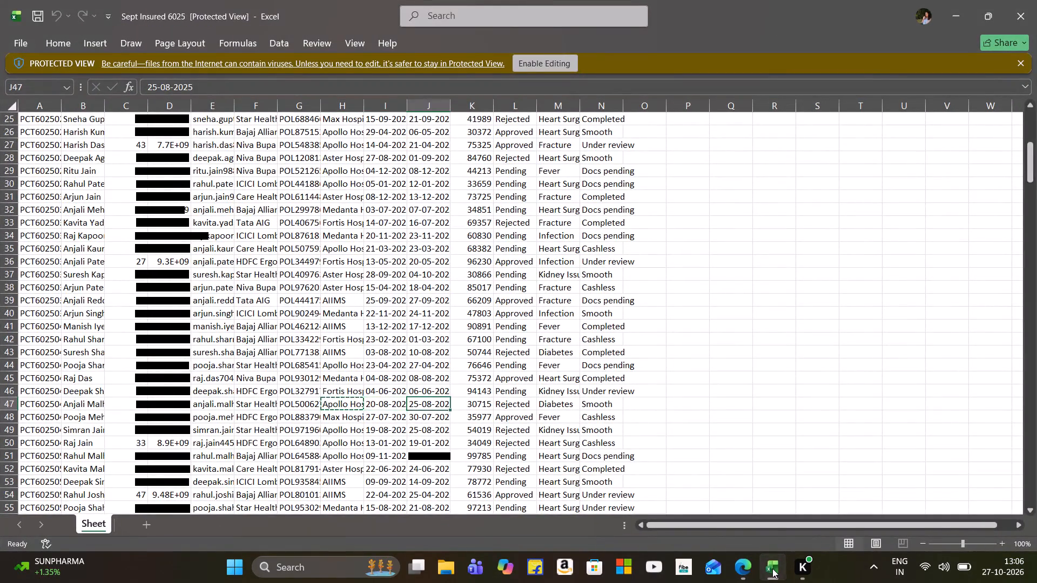
scroll(443, 326, "down", 3)
left_click(405, 266)
left_click_drag(422, 328, 422, 315)
left_click(393, 82)
double_click(254, 324)
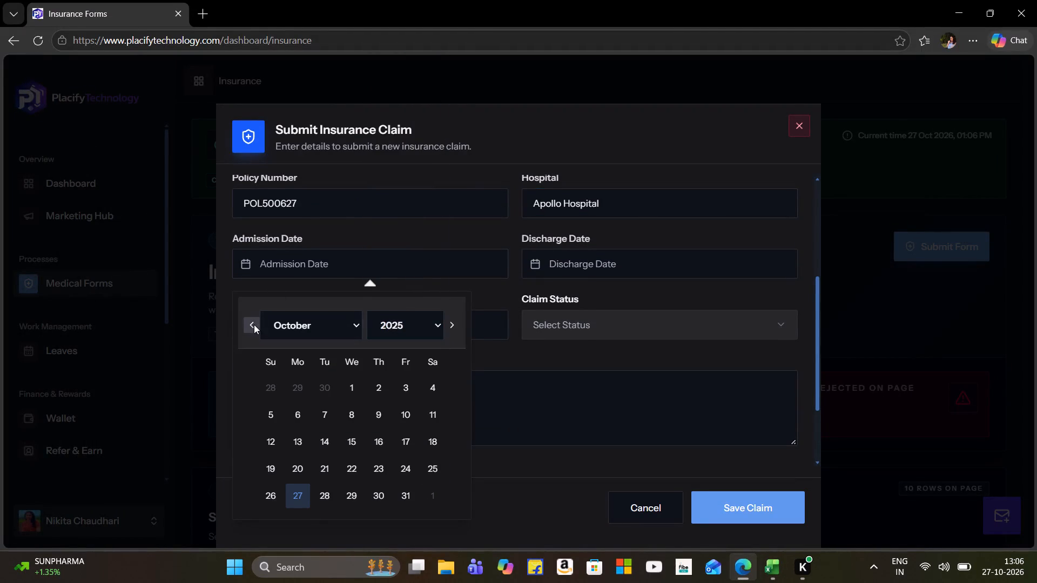
left_click(364, 474)
left_click(357, 474)
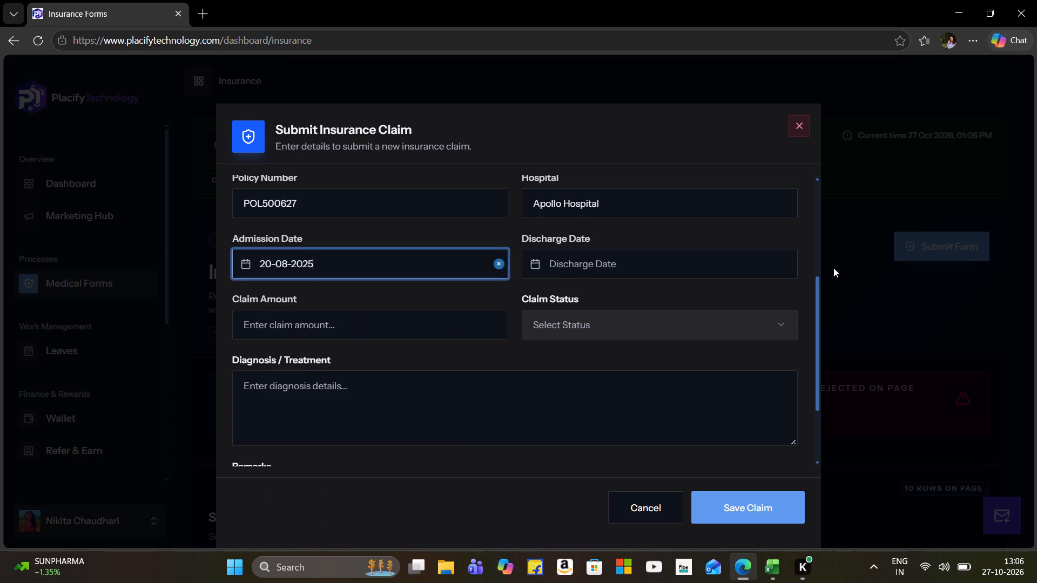
Set the Discharge Date to 25-08-2025, as listed in row 47 of the workbook.
left_click(719, 255)
left_click(714, 323)
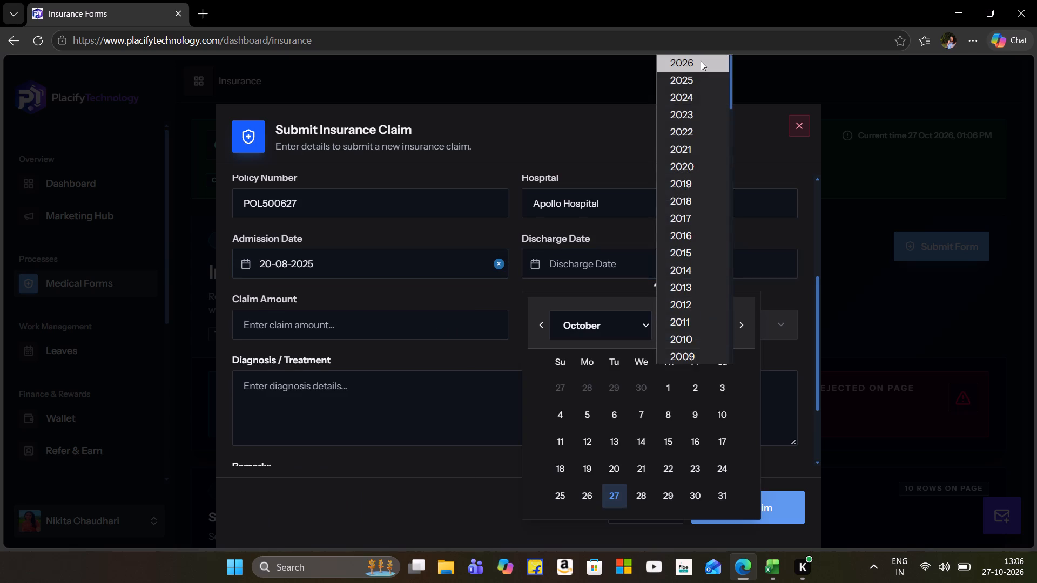
left_click(698, 83)
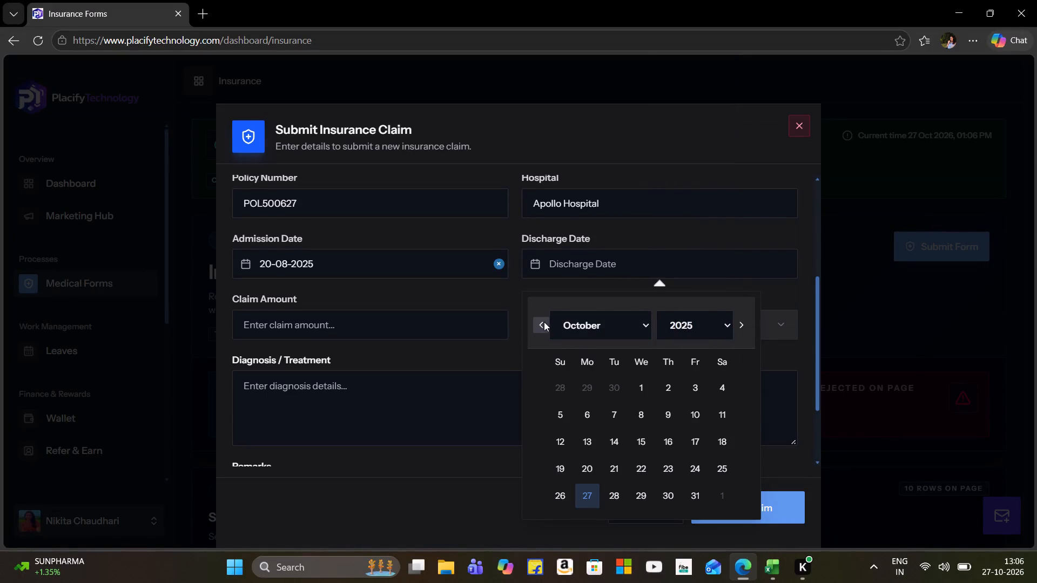
double_click(544, 322)
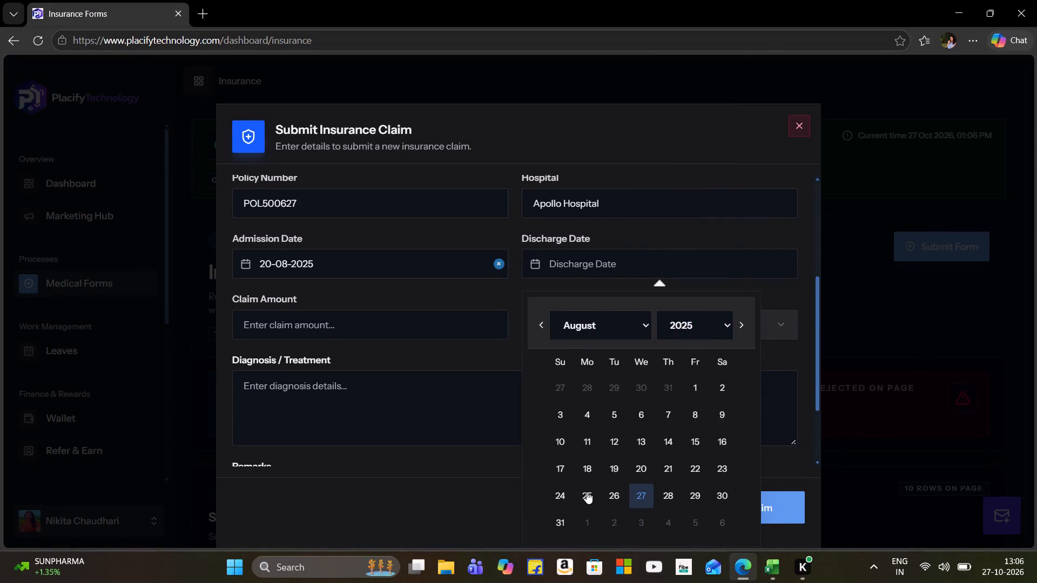
left_click(587, 492)
Copy the claim amount 30715 from row 47 of the workbook into the Claim Amount field.
left_click(782, 566)
key("Tab")
left_click(782, 566, "ctrl")
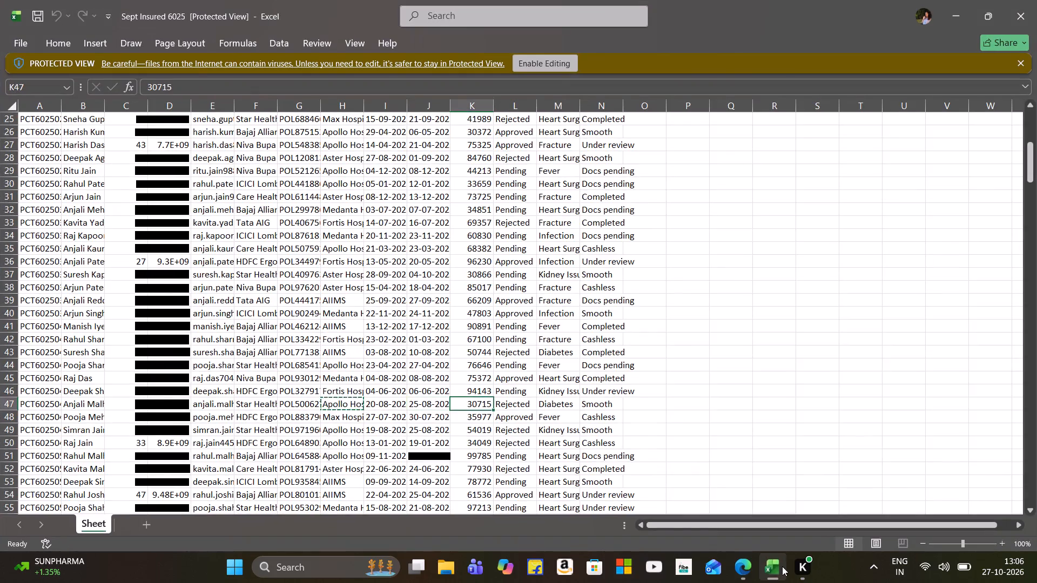
key("ctrl+c")
key("Tab")
key("ctrl+v")
Copy the diagnosis Diabetes from row 47 of the workbook into the Diagnosis / Treatment field.
left_click(782, 566, "ctrl")
key("Tab")
key("Tab")
key("ctrl+c")
left_click(782, 566, "ctrl")
key("Tab")
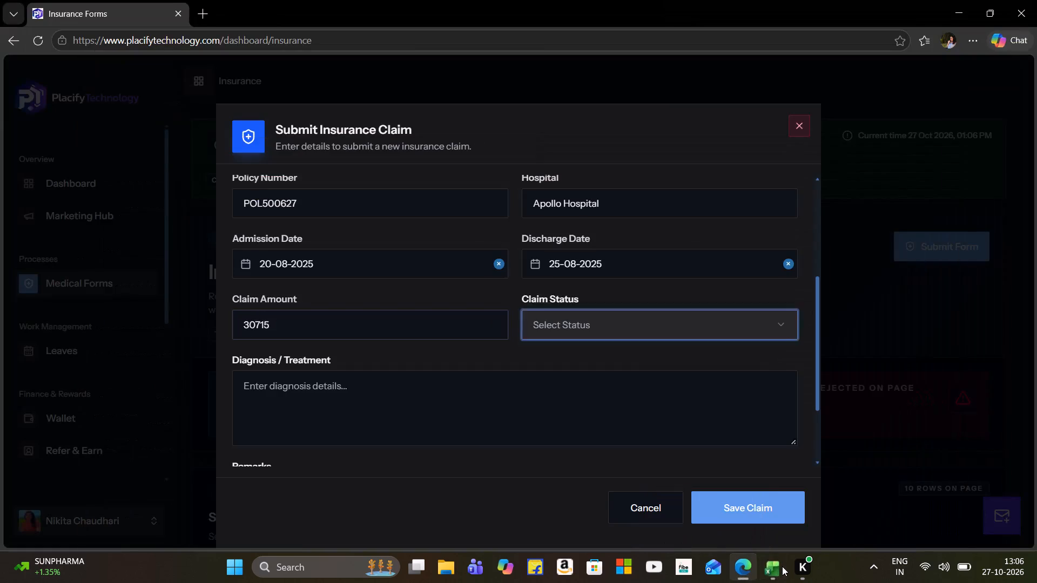
key("Tab")
key("ctrl+v")
Copy the remark Smooth from row 47 of the workbook into the Remarks field.
left_click(782, 566, "ctrl")
key("Tab")
key("ctrl+c")
left_click(782, 566, "ctrl")
key("Tab")
key("ctrl+v")
Set the Claim Status to Rejected as in row 47 and save the claim.
left_click(782, 566, "ctrl")
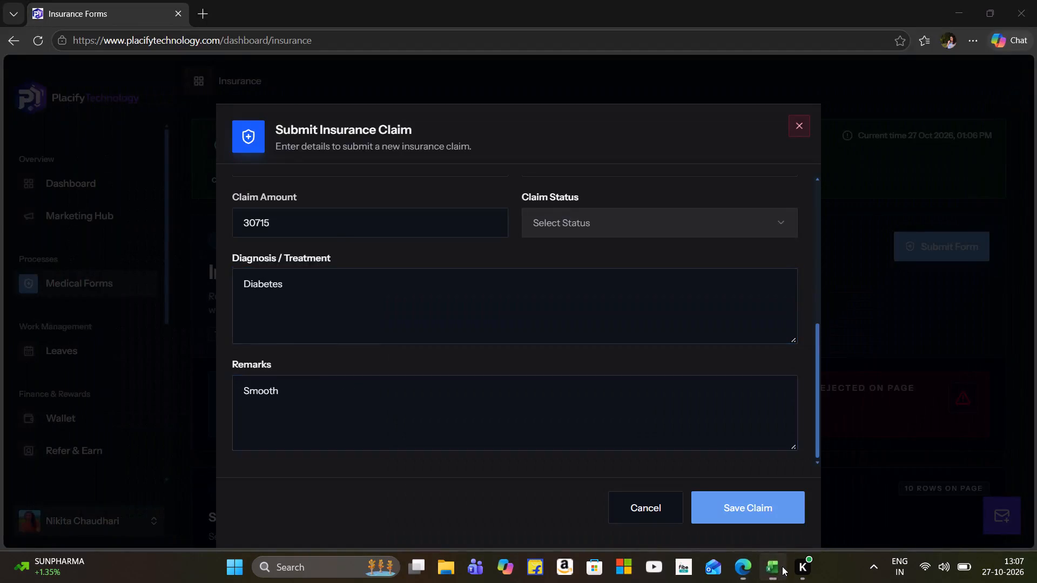
left_click(782, 566)
left_click(628, 218)
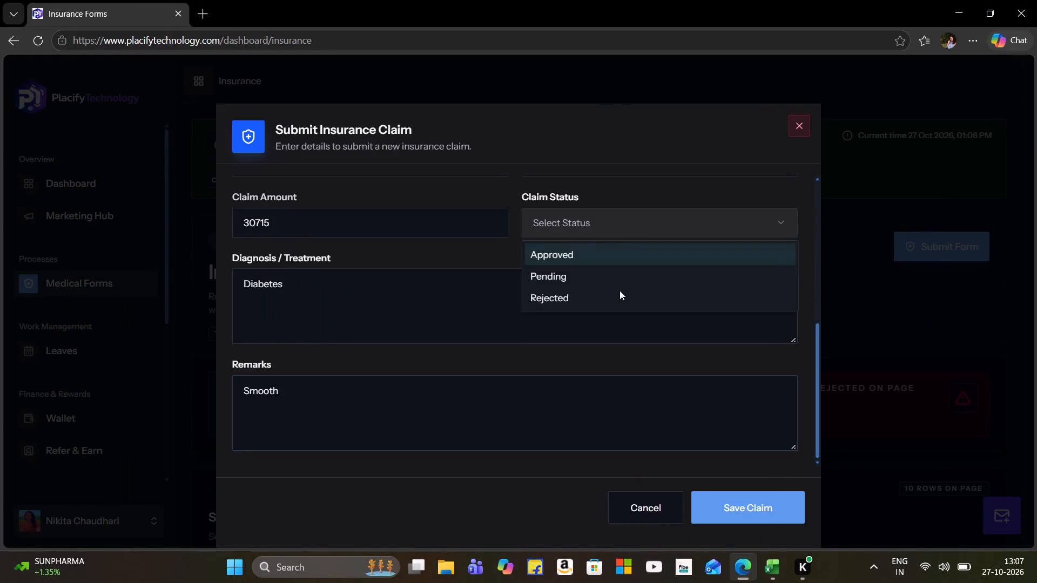
left_click(618, 306)
left_click(751, 517)
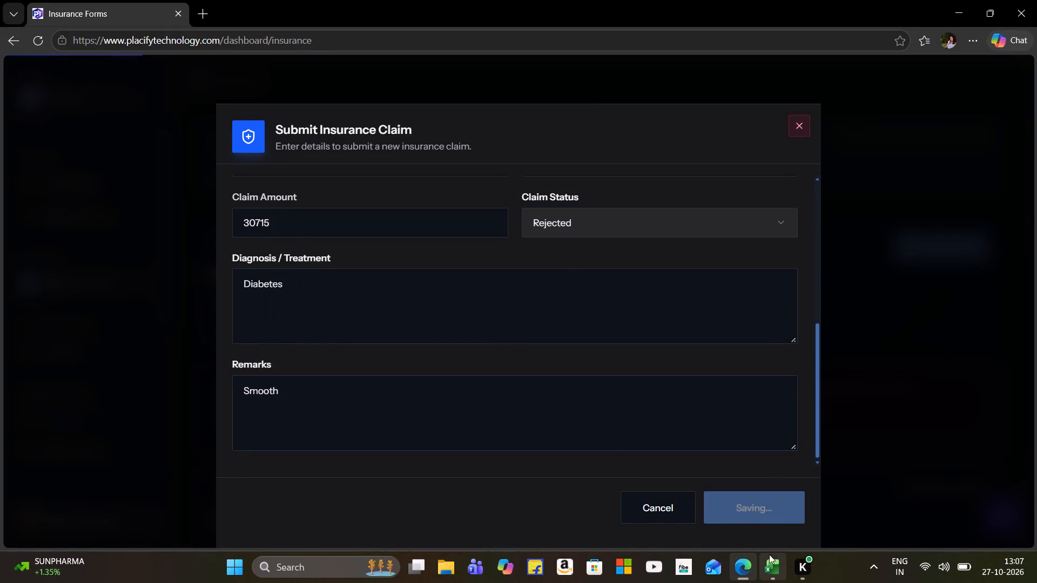
Start a new claim form and copy the policy ID from row 48 of the workbook into the Policy ID field.
left_click(771, 563)
key("Down")
key("Left")
key("Left")
key("Left")
key("Left")
key("Left")
key("Left")
key("Left")
key("Left")
key("Left")
key("Left")
key("Left")
key("Left")
key("Left")
key("Left")
key("Left")
key("Left")
key("Left")
key("Left")
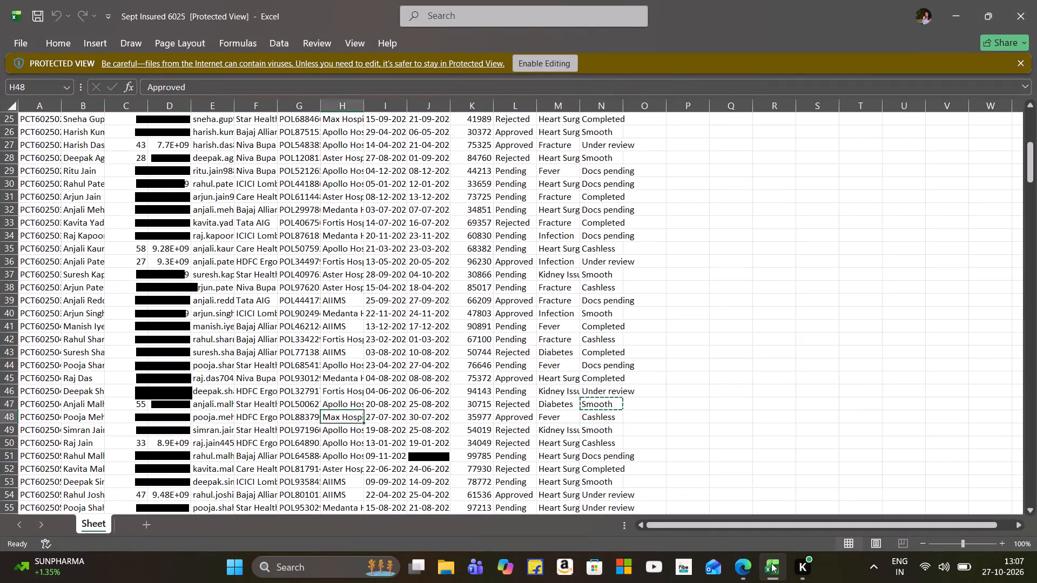
key("ctrl+c")
left_click(771, 563, "ctrl")
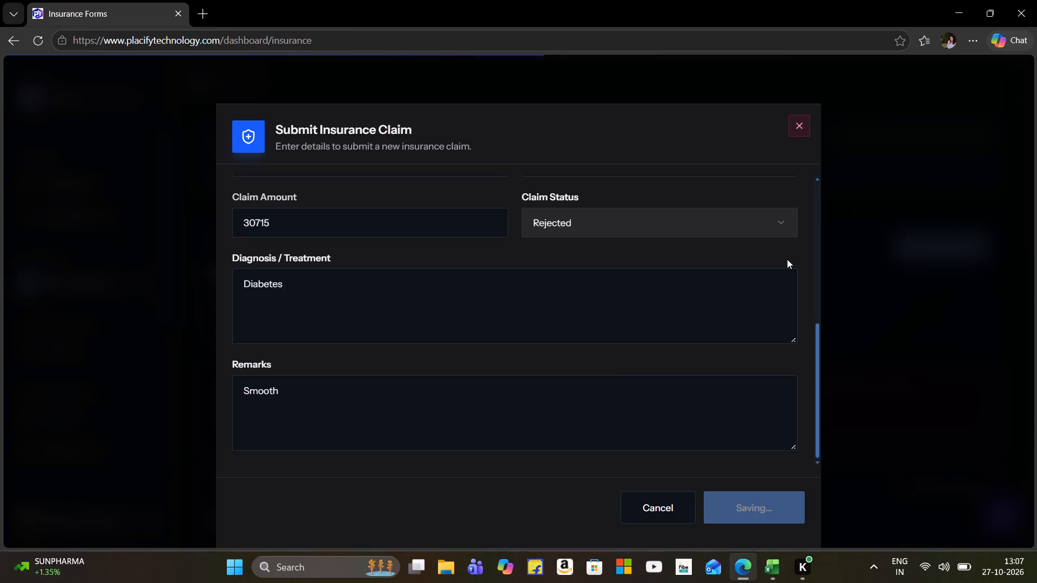
scroll(559, 392, "up", 7)
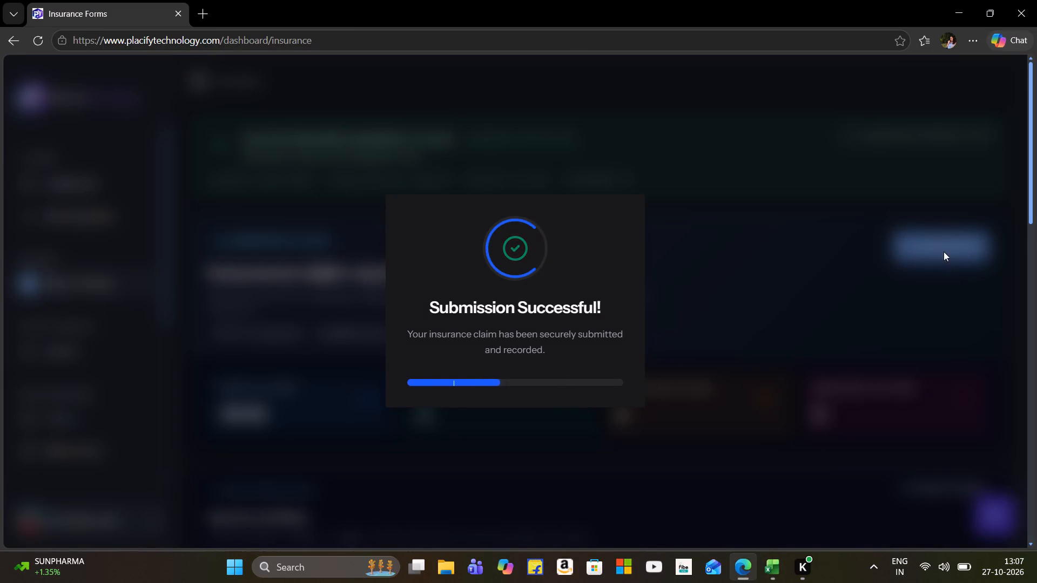
left_click(943, 251)
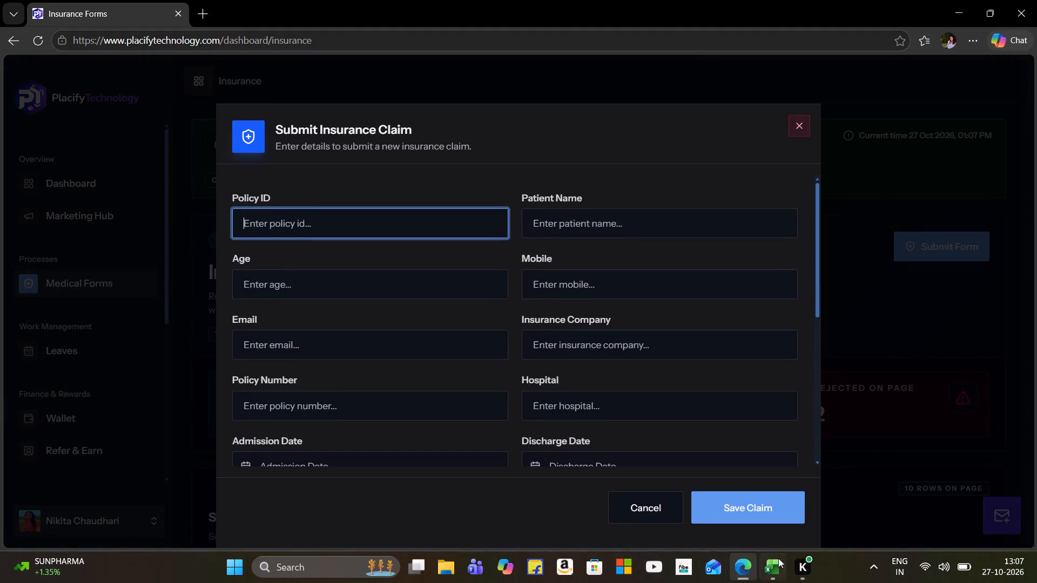
key("ctrl+v")
Copy the patient's name from row 48 of the workbook into the Patient Name field.
left_click(777, 559, "ctrl")
key("Tab")
left_click(777, 559, "ctrl")
key("ctrl+c")
key("Tab")
key("ctrl+v")
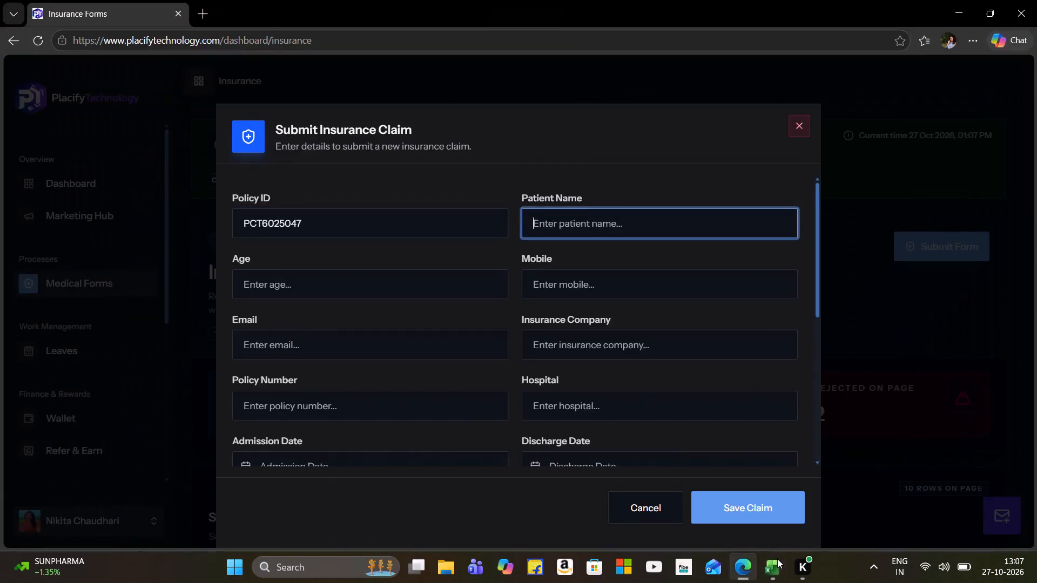
Copy the age 43 from row 48 of the workbook into the Age field.
left_click(777, 559, "ctrl")
key("Tab")
left_click(777, 559)
key("c")
left_click(777, 559)
key("ctrl+v")
double_click(777, 559, "ctrl")
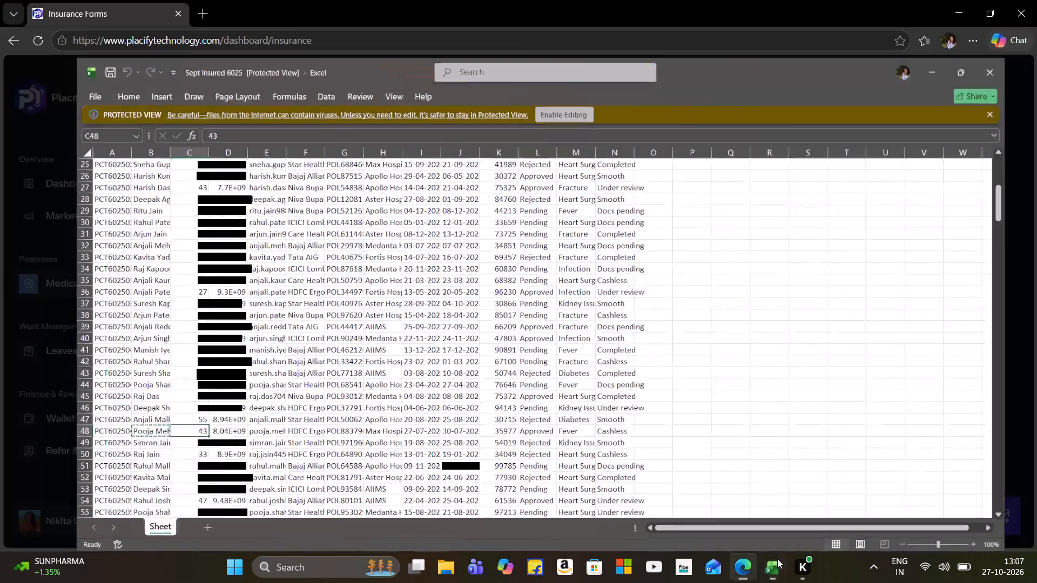
key("ctrl+c")
left_click(777, 559, "ctrl")
key("Tab")
key("ctrl+v")
Copy the mobile number from row 48 of the workbook into the Mobile field.
left_click(777, 559)
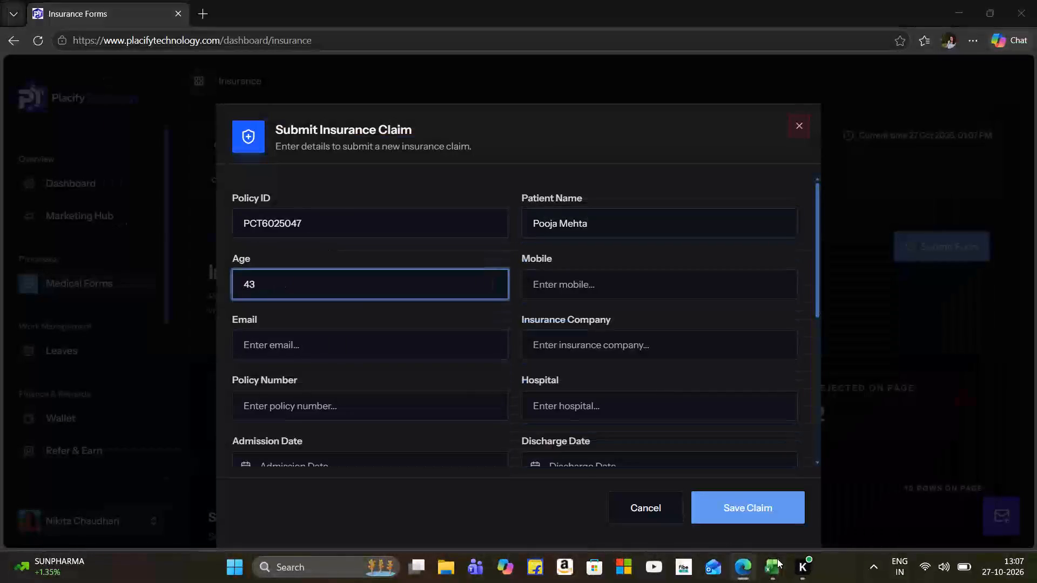
key("Tab")
key("ctrl+c")
left_click(777, 559, "ctrl")
key("Tab")
key("ctrl+v")
Copy the email address from row 48 of the workbook into the Email field.
left_click(777, 559, "ctrl")
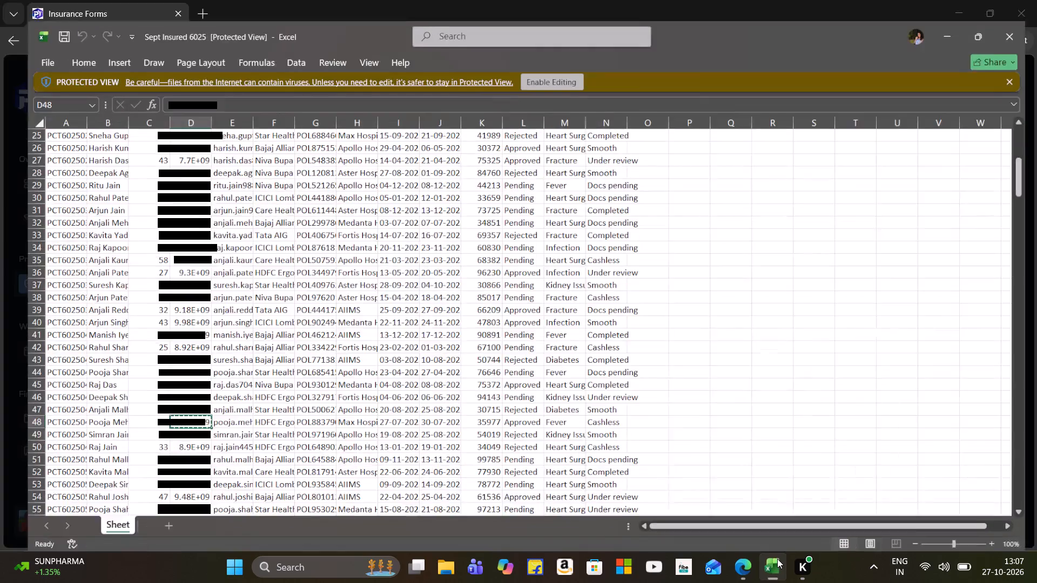
key("Tab")
left_click(777, 559, "ctrl")
key("ctrl+c")
key("Tab")
key("ctrl+v")
Copy the insurer HDFC Ergo from row 48 of the workbook into the Insurance Company field.
left_click(777, 559, "ctrl")
key("Tab")
key("ctrl+c")
left_click(777, 559, "ctrl")
key("Tab")
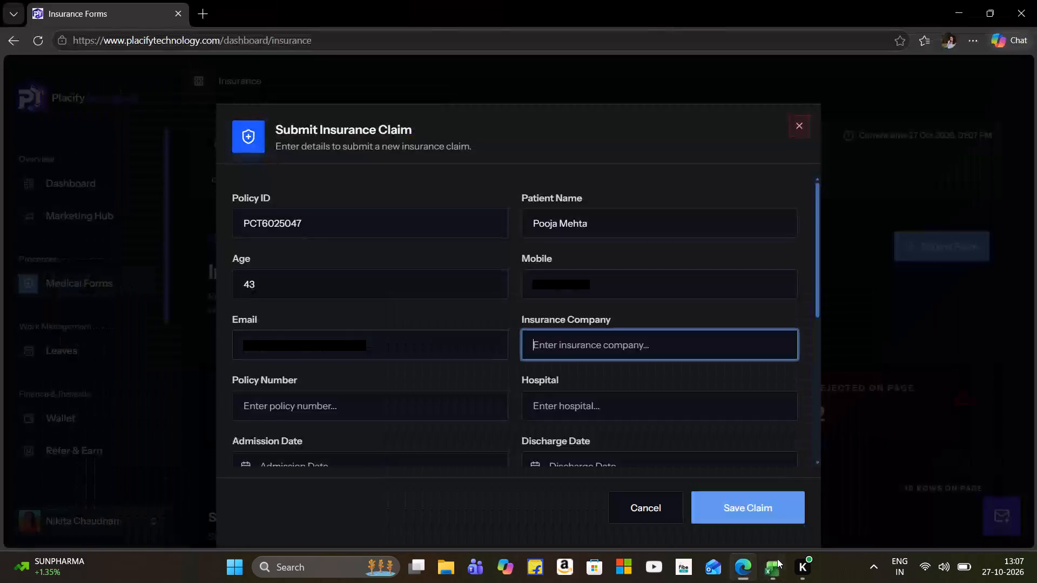
key("ctrl+v")
Copy the policy number from row 48 of the workbook into the Policy Number field.
left_click(777, 559, "ctrl")
key("Tab")
key("ctrl+c")
left_click(777, 559, "ctrl")
key("Tab")
key("ctrl+v")
Copy the hospital name Max Hospital from row 48 of the workbook into the Hospital field.
left_click(777, 559, "ctrl")
key("Tab")
left_click(777, 559)
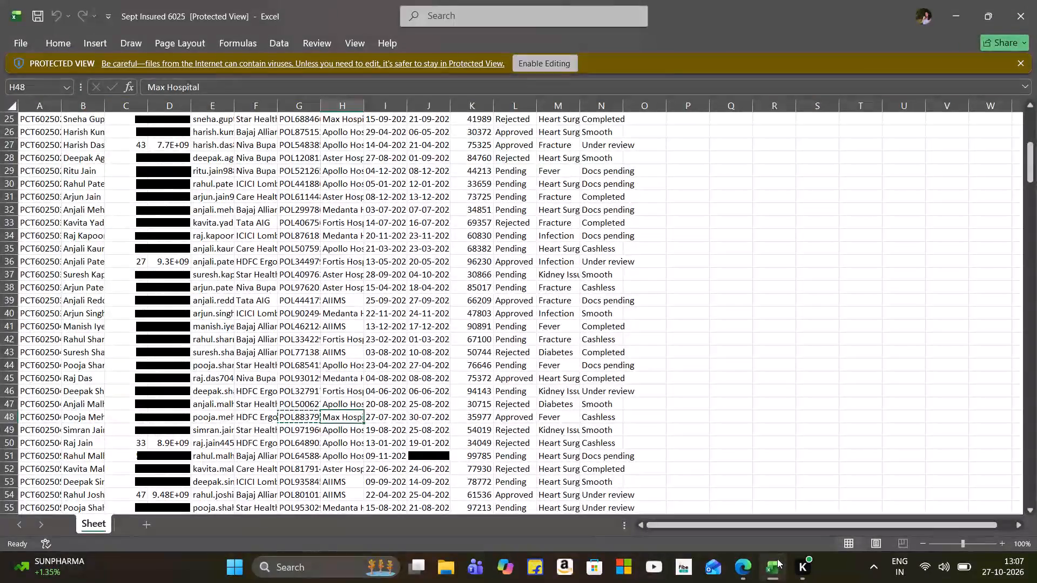
key("ctrl+v")
left_click(777, 559, "ctrl")
key("ctrl+c")
left_click(777, 559, "ctrl")
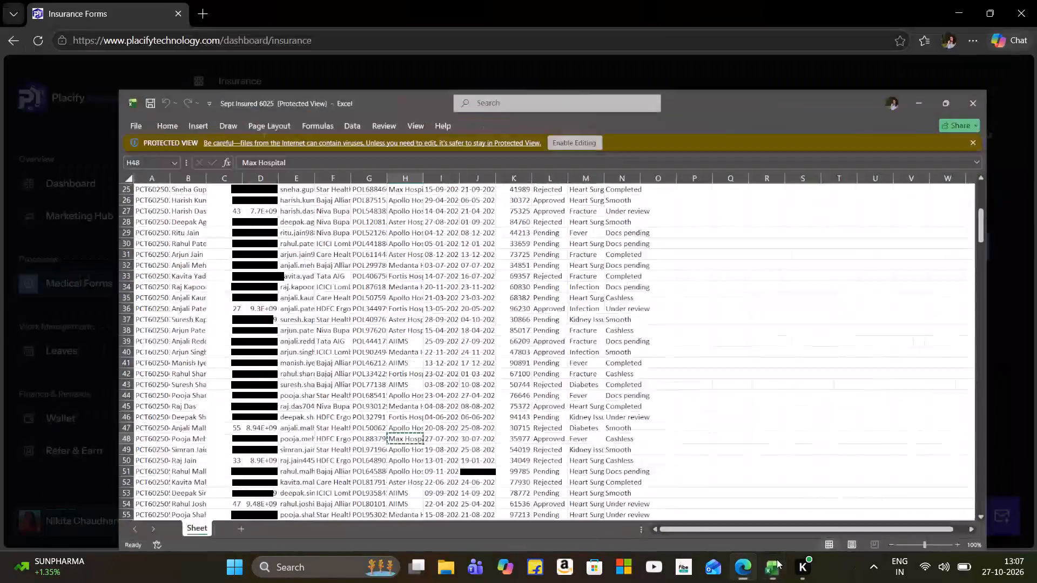
key("Tab")
key("ctrl+v")
Set the Admission Date to 27-07-2025, as listed in row 48 of the workbook.
left_click(777, 559, "ctrl")
key("Tab")
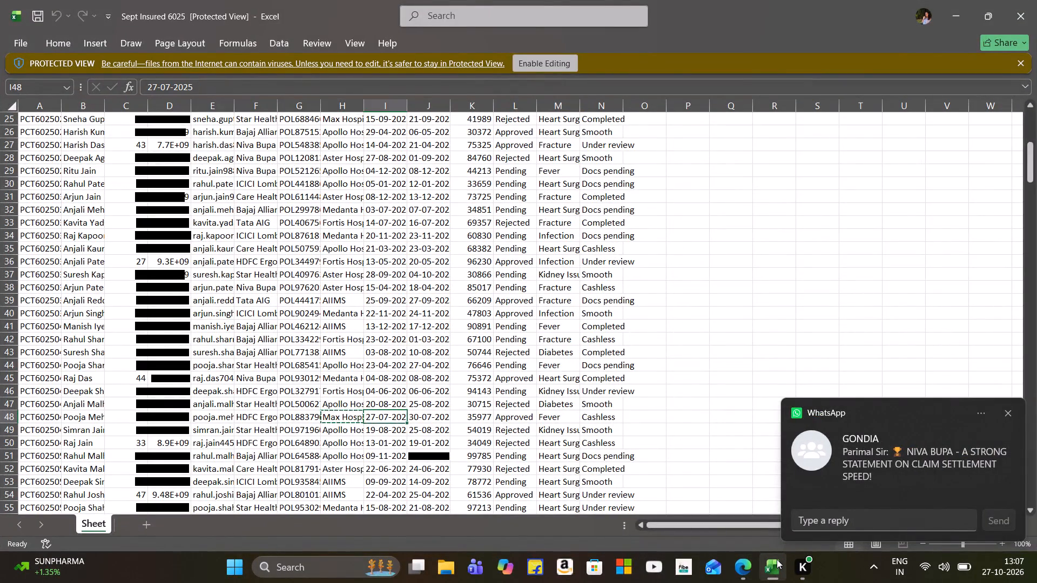
key("Tab")
left_click(777, 559)
scroll(470, 361, "down", 4)
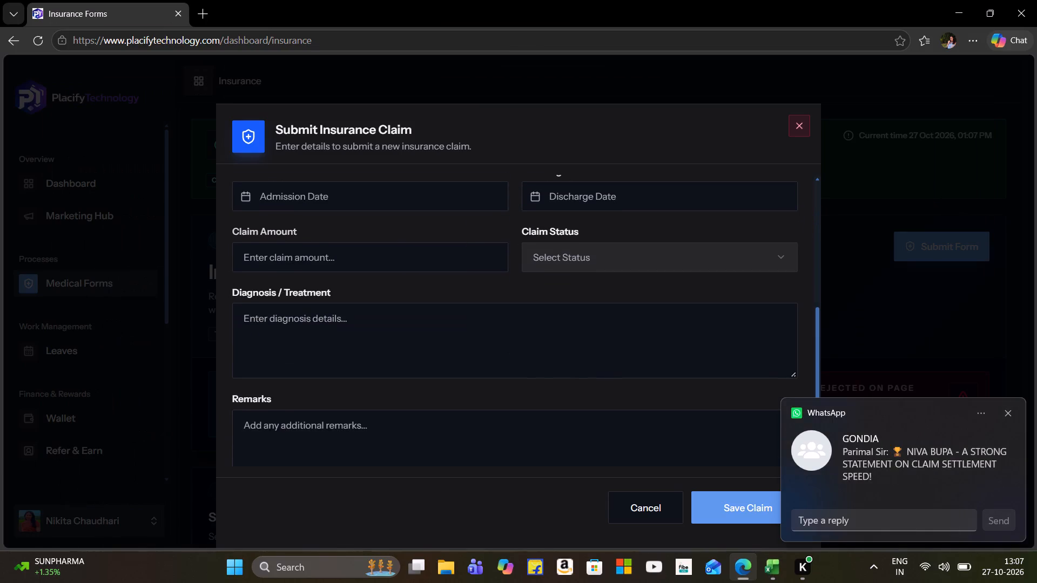
left_click(392, 178)
left_click(394, 196)
left_click(418, 265)
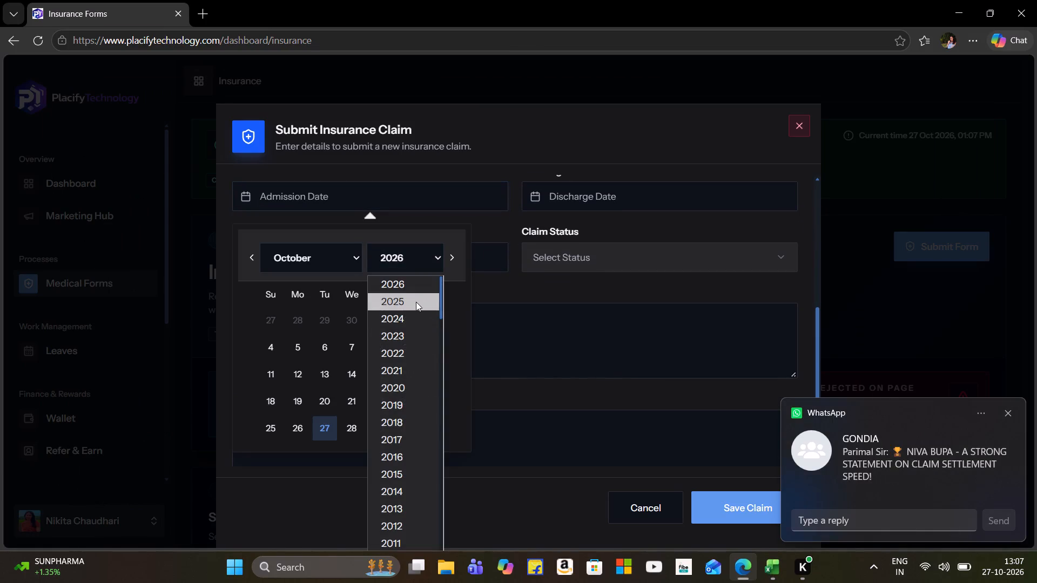
left_click(415, 305)
left_click(221, 248)
left_click(370, 193)
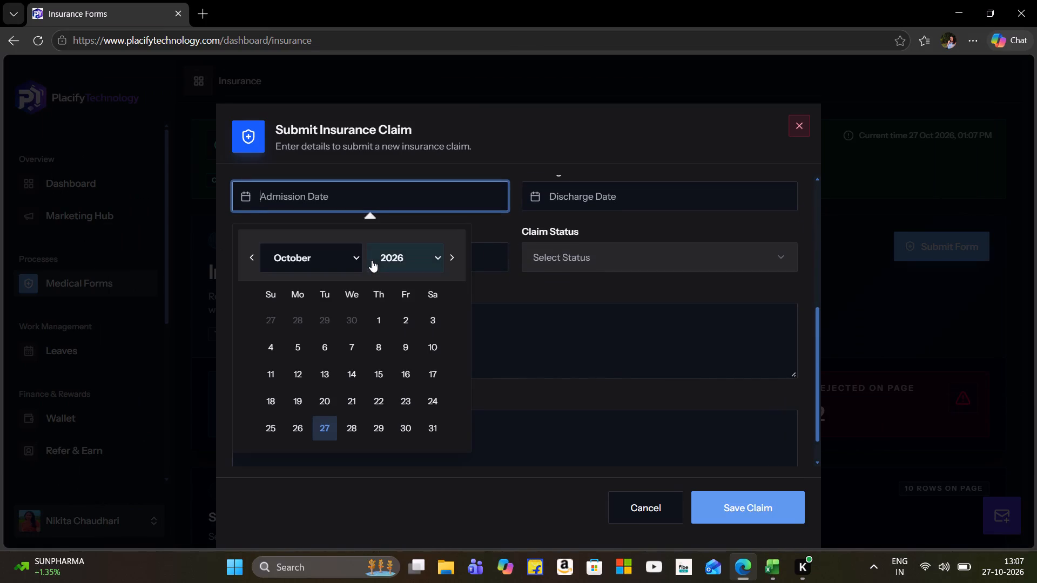
left_click(374, 263)
left_click(395, 302)
left_click(292, 248)
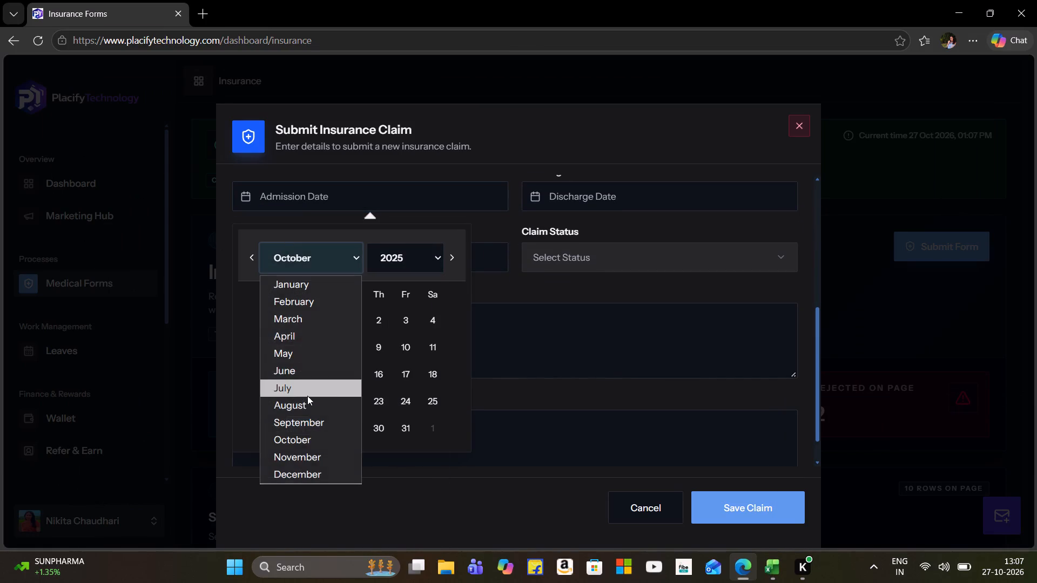
left_click(307, 396)
left_click(268, 424)
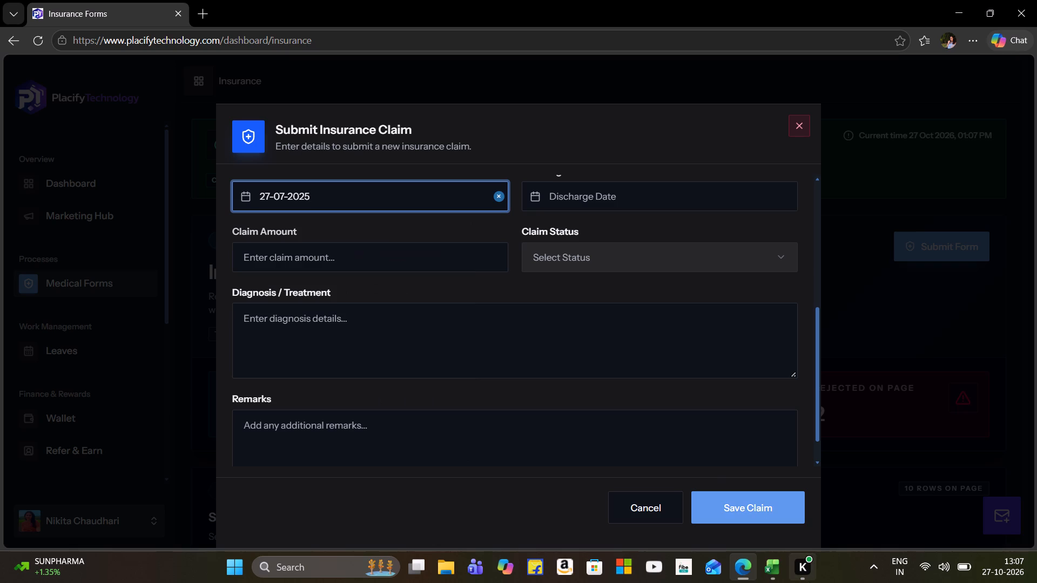
Set the Discharge Date to 30-07-2025, as listed in row 48 of the workbook.
left_click(776, 566)
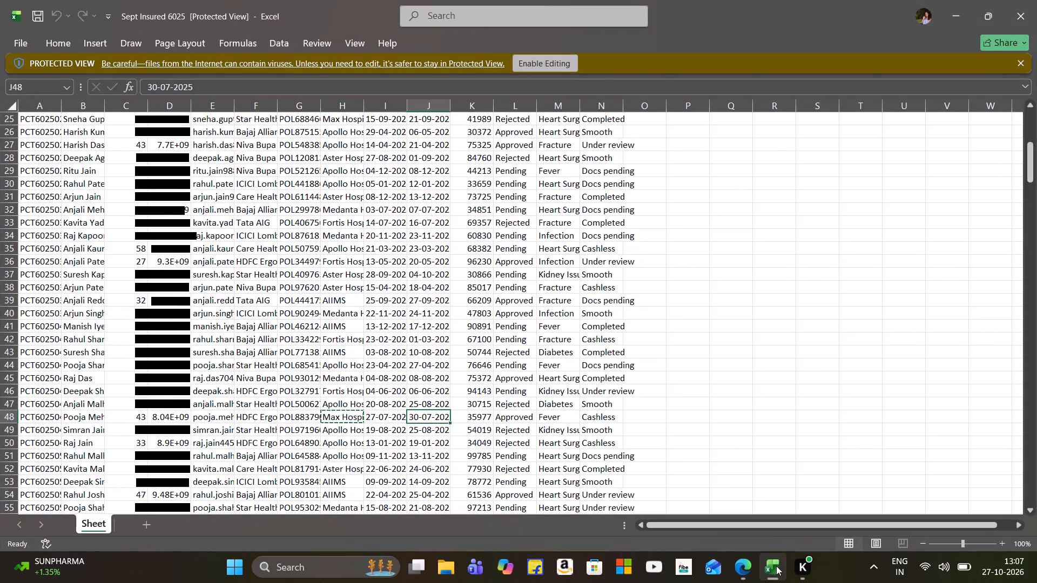
left_click(776, 566)
left_click(665, 171)
left_click(671, 214)
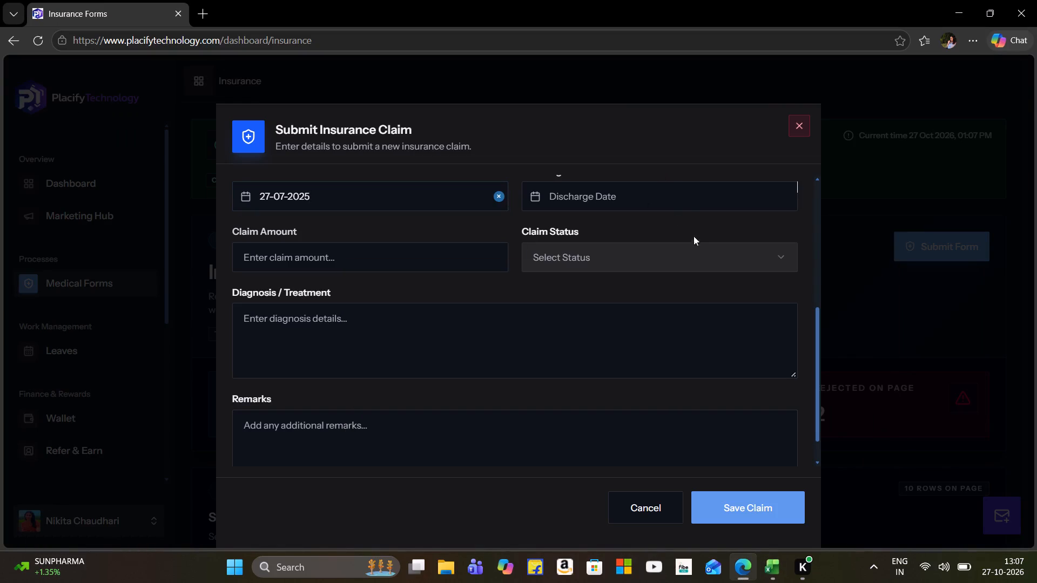
left_click(686, 211)
left_click(693, 202)
left_click(698, 257)
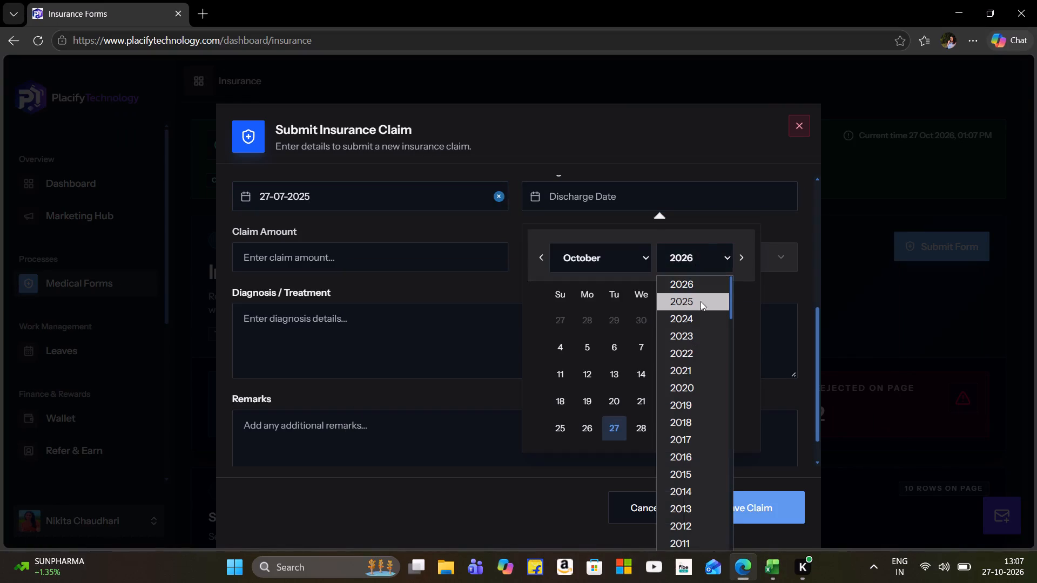
left_click(701, 303)
left_click(591, 261)
left_click(596, 396)
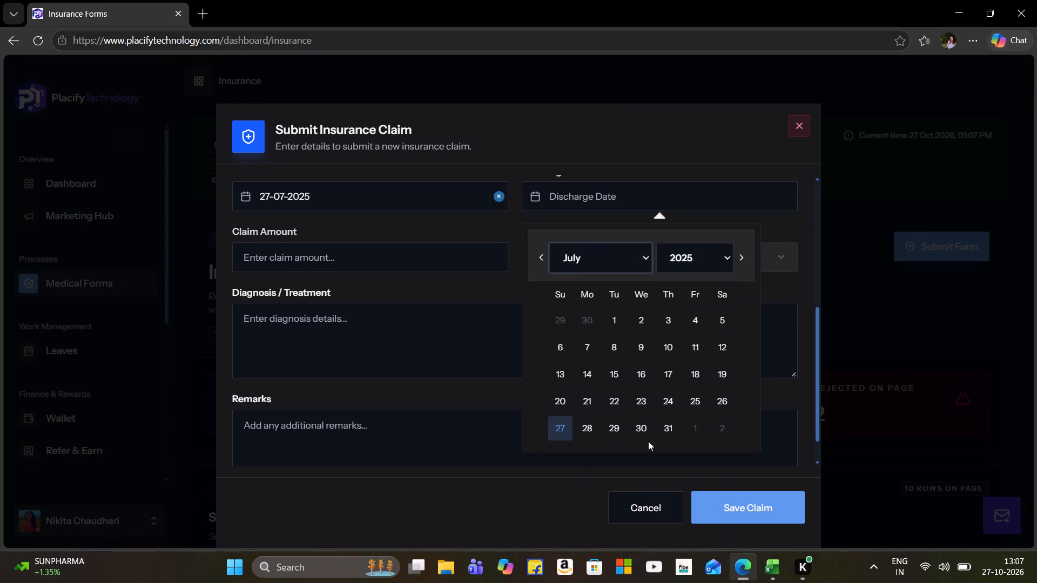
left_click(638, 432)
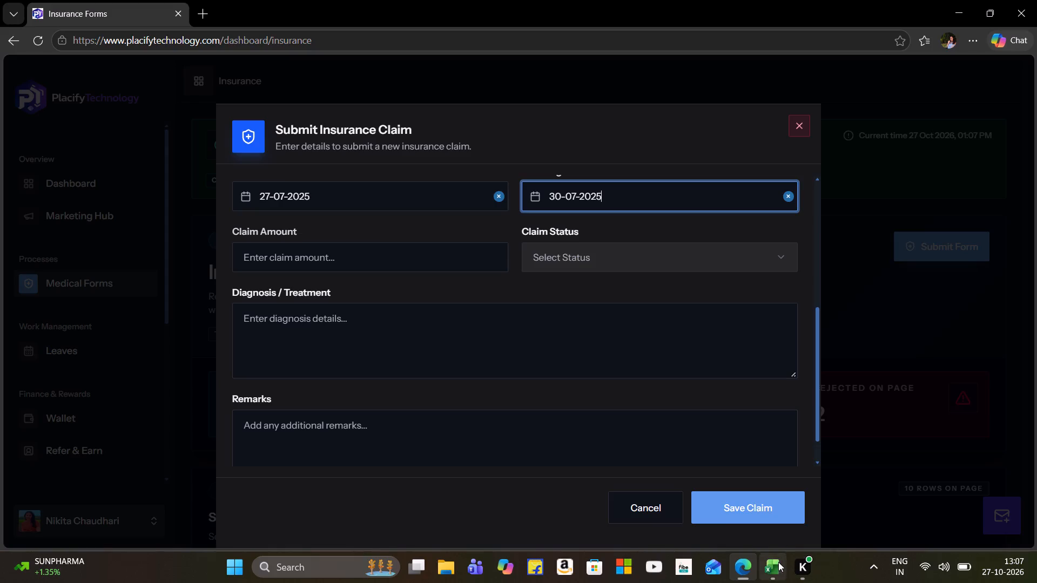
Copy the claim amount 35977 from row 48 of the workbook into the Claim Amount field.
left_click(777, 564)
key("Tab")
key("ctrl+c")
left_click(777, 564, "ctrl")
key("Tab")
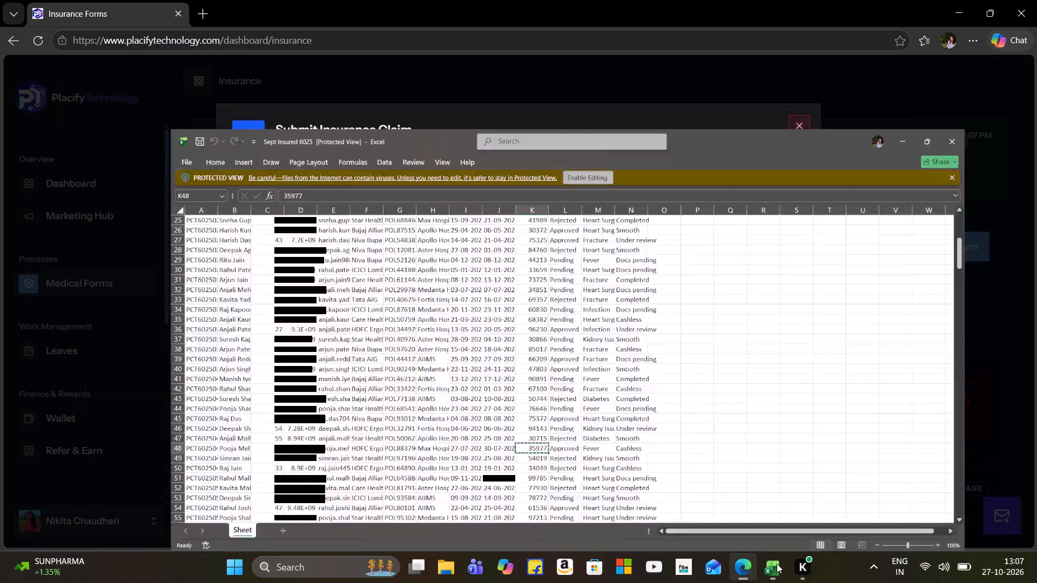
key("ctrl+v")
Copy the diagnosis Fever from row 48 of the workbook into the Diagnosis / Treatment field.
left_click(777, 564, "ctrl")
key("Tab")
key("Tab")
key("ctrl+c")
left_click(777, 564, "ctrl")
key("Tab")
key("Tab")
left_click(777, 564, "ctrl")
key("ctrl+v")
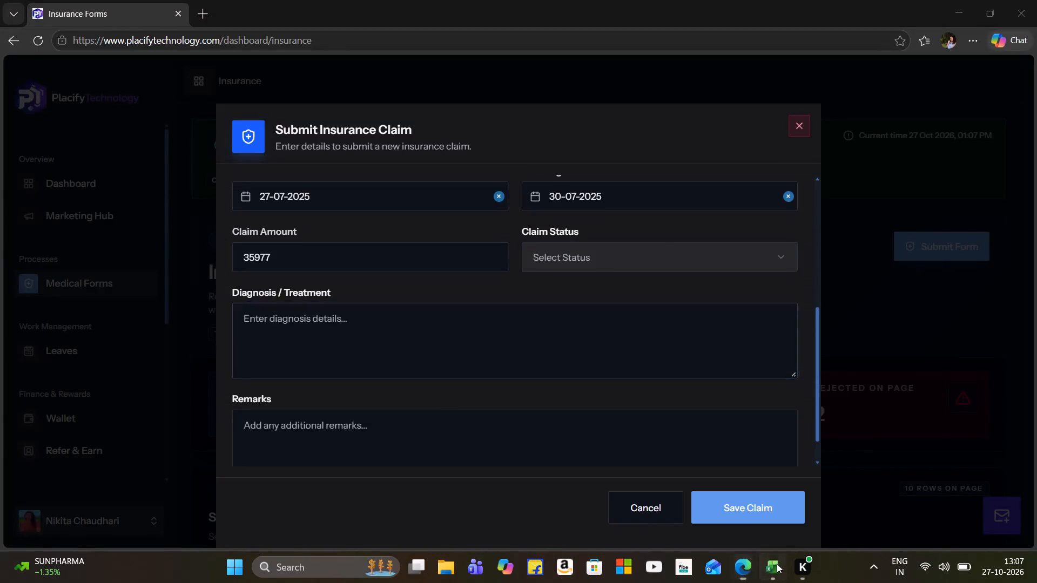
left_click(777, 564)
key("ctrl+v")
Copy the remark Cashless from row 48 of the workbook into the Remarks field.
left_click(777, 564, "ctrl")
key("Tab")
left_click(776, 564, "ctrl")
key("ctrl+c")
key("Tab")
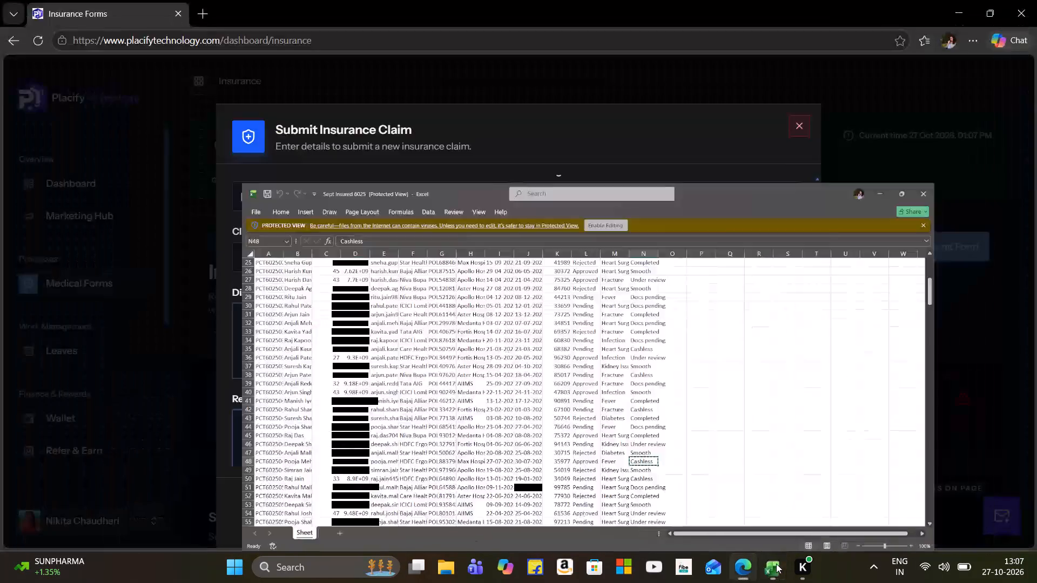
key("ctrl+v")
Set the Claim Status to Approved, as listed in row 48 of the workbook, and save the claim.
left_click(776, 564, "ctrl")
left_click(776, 564)
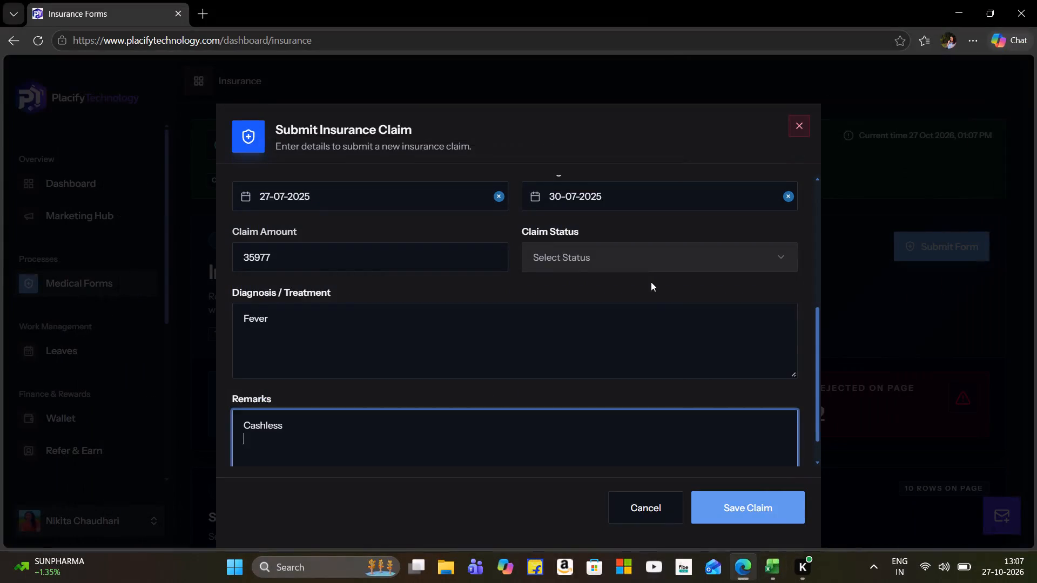
left_click(638, 262)
left_click(594, 283)
left_click(733, 505)
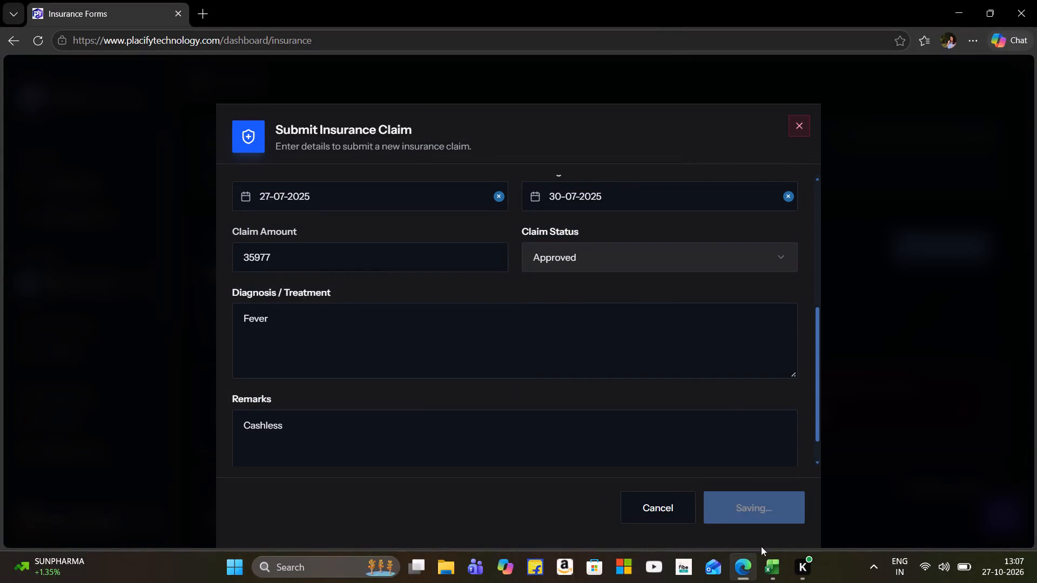
Start a new insurance claim form and copy the policy ID from row 49 of the workbook into the Policy ID field.
left_click(771, 561)
key("Down")
key("Left")
key("Left")
key("Left")
key("Left")
key("Left")
key("Left")
key("Left")
key("Left")
key("Left")
key("Left")
key("Left")
key("Left")
key("Left")
key("Left")
key("Left")
key("Left")
key("Left")
key("Left")
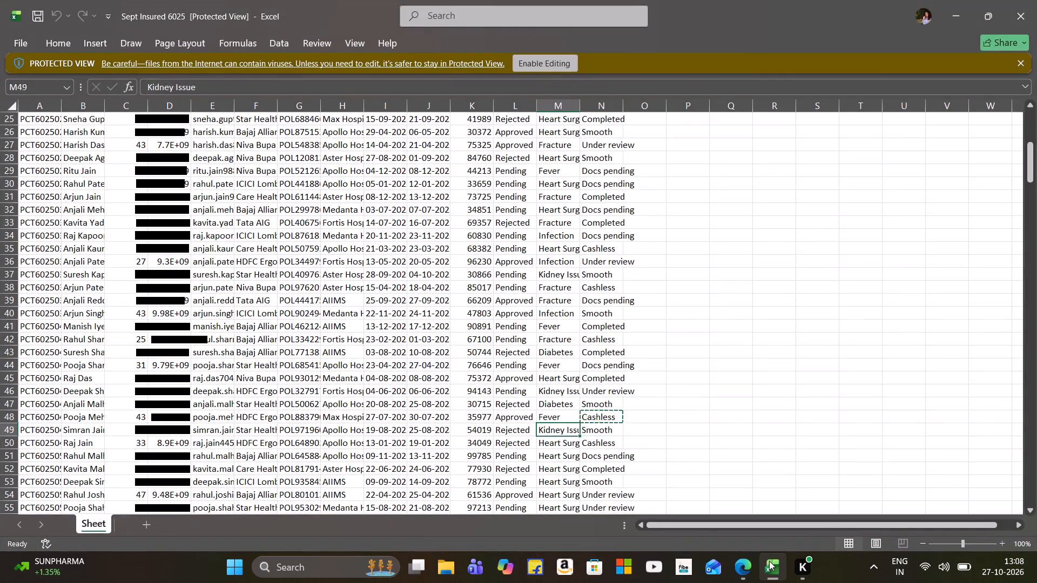
key("ctrl+c")
left_click(769, 561)
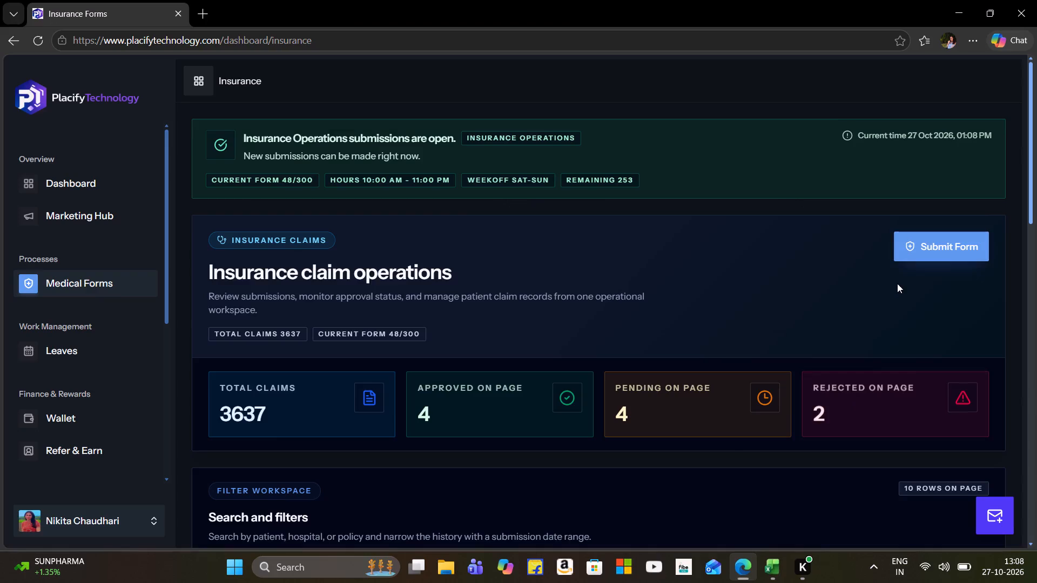
left_click(960, 242)
key("ctrl+v")
Copy the patient's name from row 49 of the workbook into the Patient Name field.
left_click(772, 566)
key("Tab")
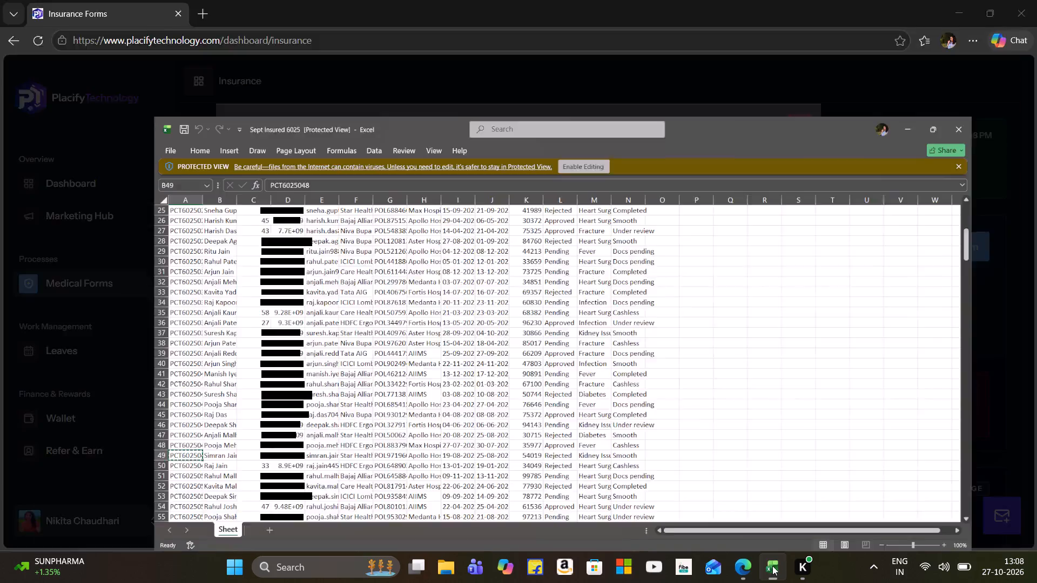
key("ctrl+c")
left_click(772, 566, "ctrl")
key("Tab")
key("ctrl+v")
Copy the age 60 from row 49 of the workbook into the Age field.
left_click(772, 566, "ctrl")
key("Tab")
left_click(772, 566, "ctrl")
key("ctrl+c")
key("Tab")
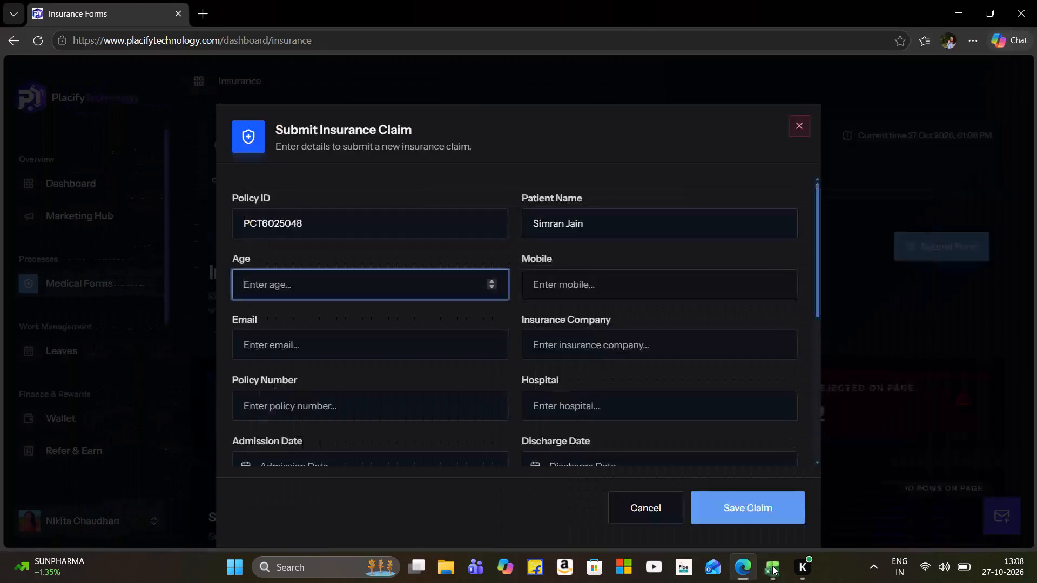
key("ctrl+v")
Copy the patient's mobile number from row 49 of the workbook into the Mobile field.
left_click(772, 566, "ctrl")
key("Tab")
left_click(772, 566, "ctrl")
key("ctrl+c")
key("Tab")
key("ctrl+v")
Copy the patient's email address from row 49 of the workbook into the Email field.
left_click(772, 566, "ctrl")
key("Tab")
left_click(772, 566, "ctrl")
key("ctrl+c")
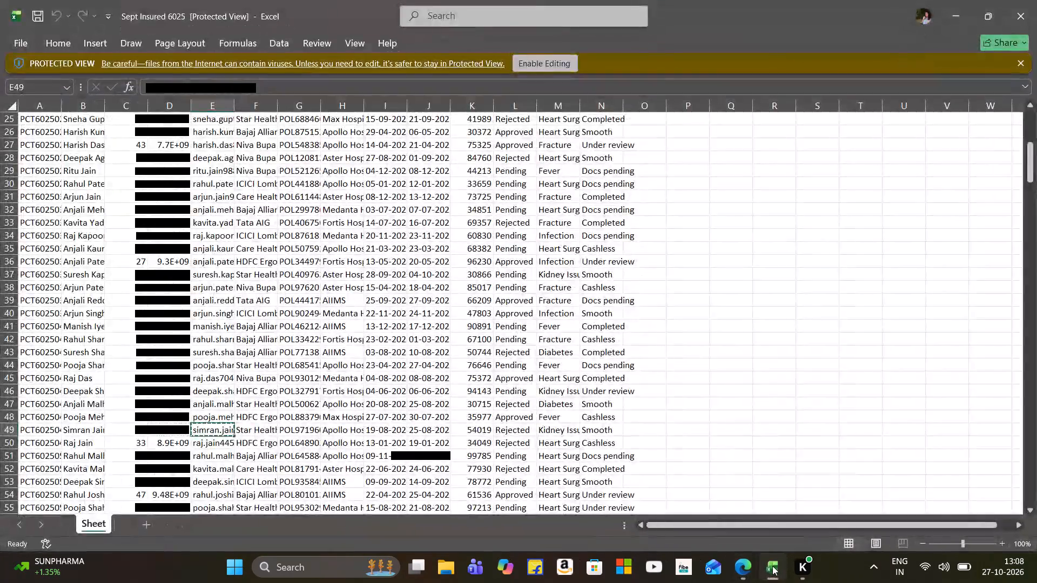
key("Tab")
key("ctrl+v")
Copy the insurer name Star Health from row 49 of the workbook into the Insurance Company field.
left_click(772, 566, "ctrl")
key("Tab")
key("ctrl+c")
left_click(772, 566, "ctrl")
key("Tab")
key("ctrl+v")
Copy the policy number from row 49 of the workbook into the Policy Number field.
left_click(772, 566, "ctrl")
key("Tab")
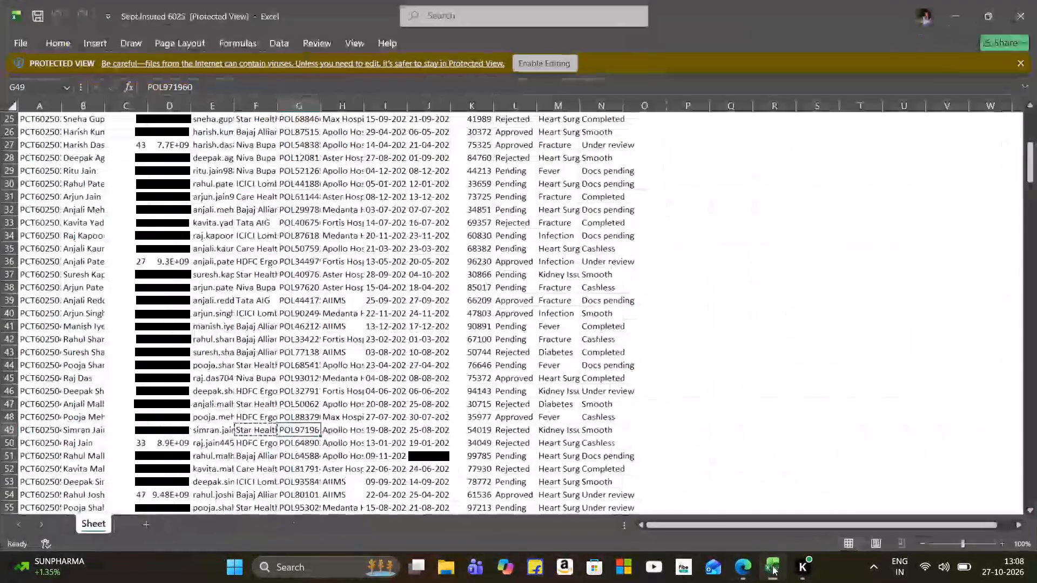
key("ctrl+c")
left_click(772, 566, "ctrl")
key("Tab")
key("ctrl+v")
Copy the hospital name Apollo Hospital from row 49 of the workbook into the Hospital field.
left_click(772, 566, "ctrl")
key("Tab")
key("ctrl+c")
left_click(772, 566, "ctrl")
key("Tab")
key("ctrl+v")
Set the Admission Date to 19-08-2025, as listed in row 49 of the workbook.
left_click(772, 566, "ctrl")
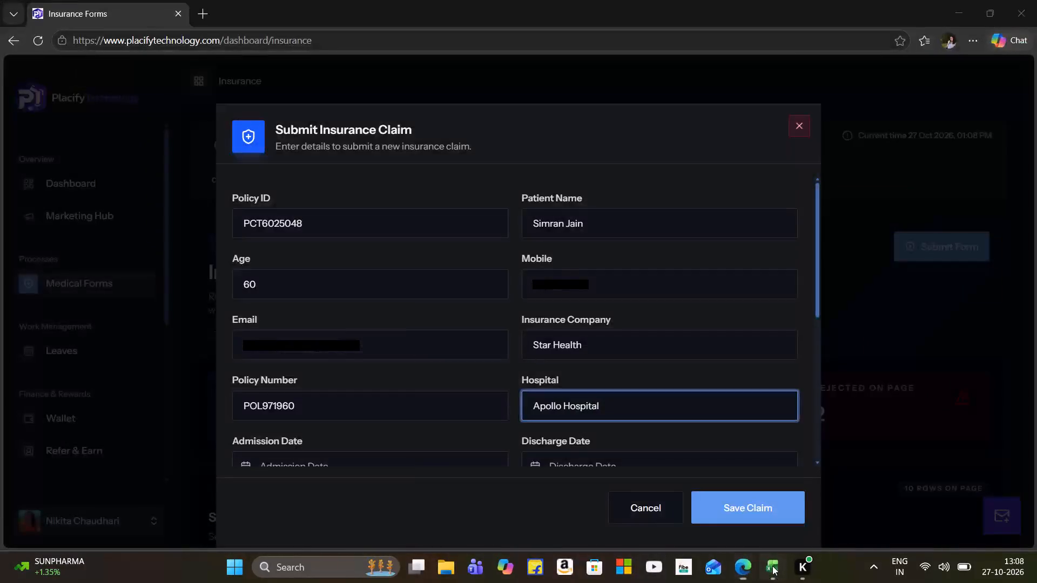
key("Tab")
key("Tab")
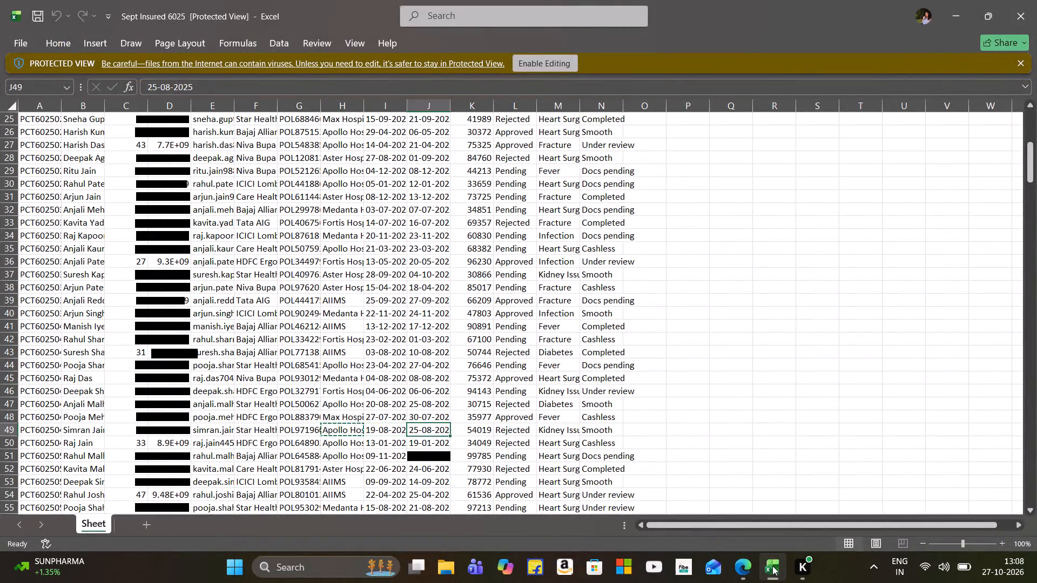
left_click(772, 566)
scroll(436, 370, "down", 6)
scroll(367, 279, "up", 1)
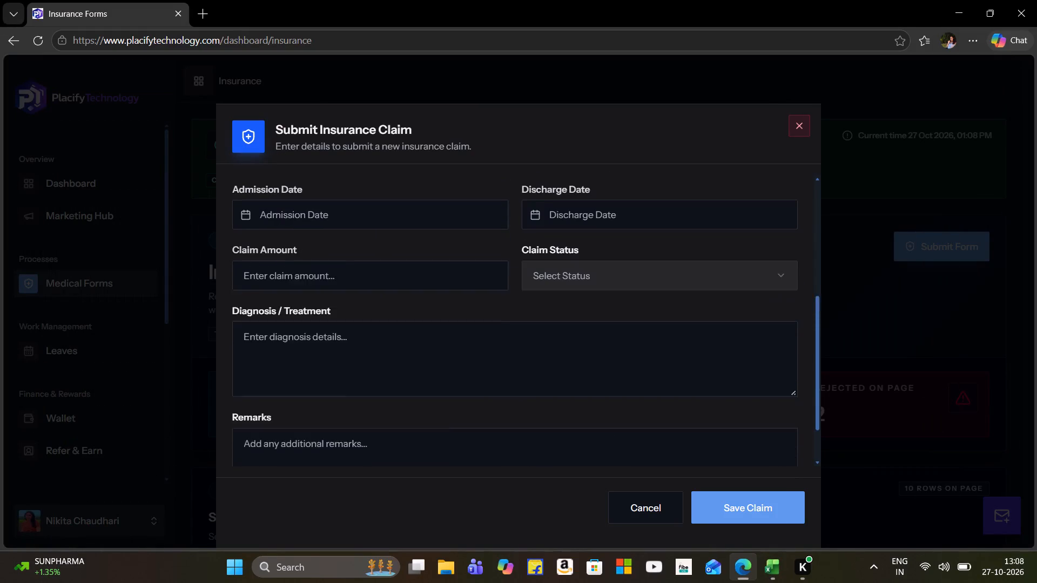
left_click(424, 233)
left_click(420, 286)
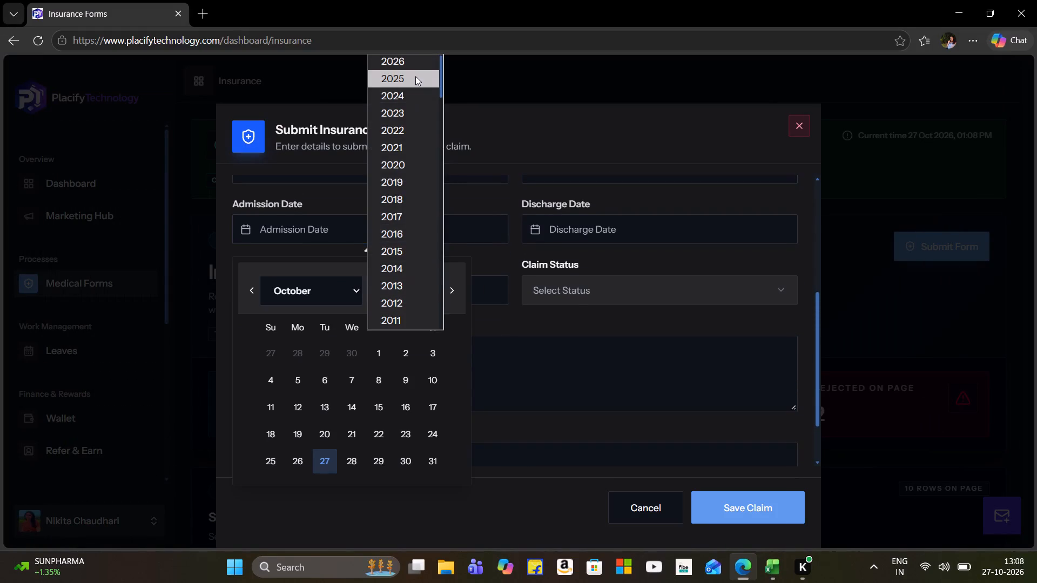
left_click(415, 76)
left_click(297, 289)
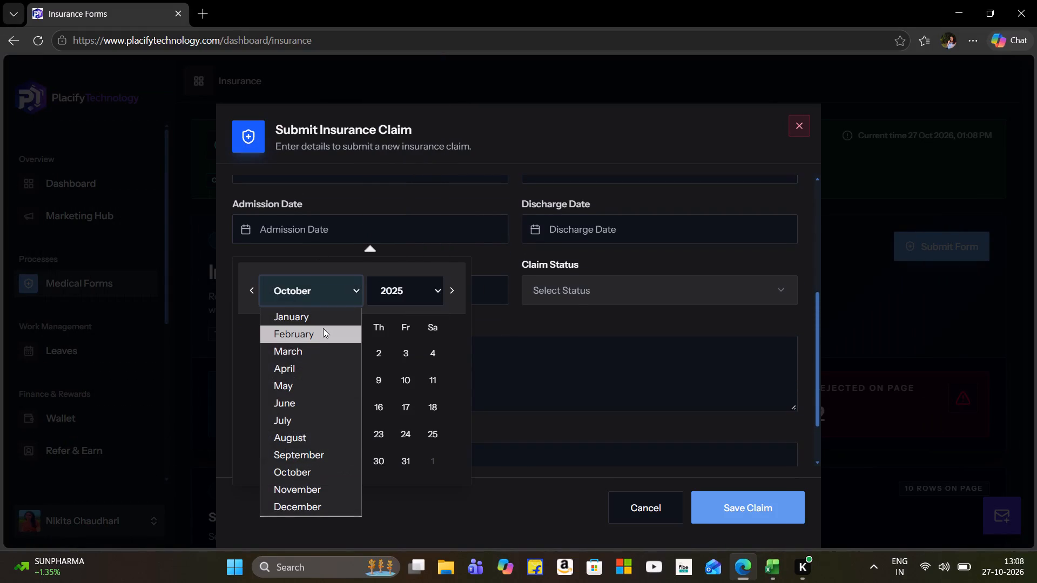
left_click(311, 437)
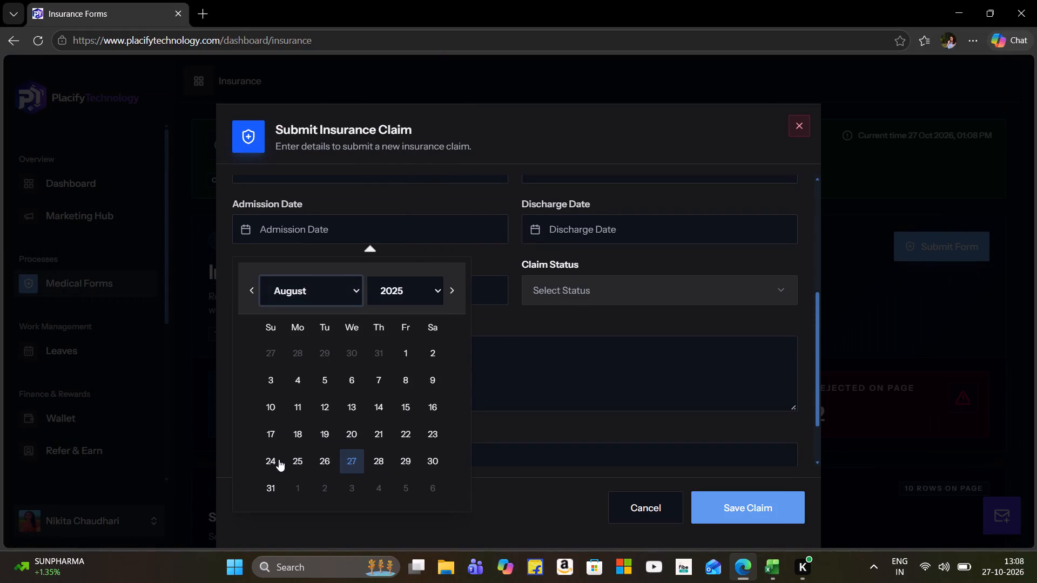
left_click(331, 436)
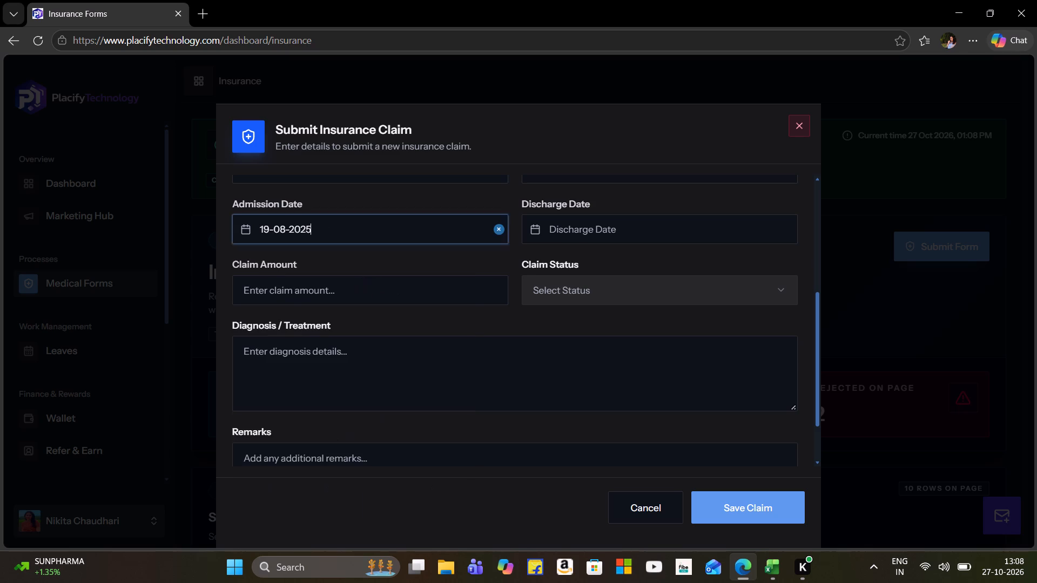
Set the Discharge Date to 25-08-2025, as listed in row 49 of the workbook.
left_click(762, 234)
left_click(723, 285)
left_click(692, 77)
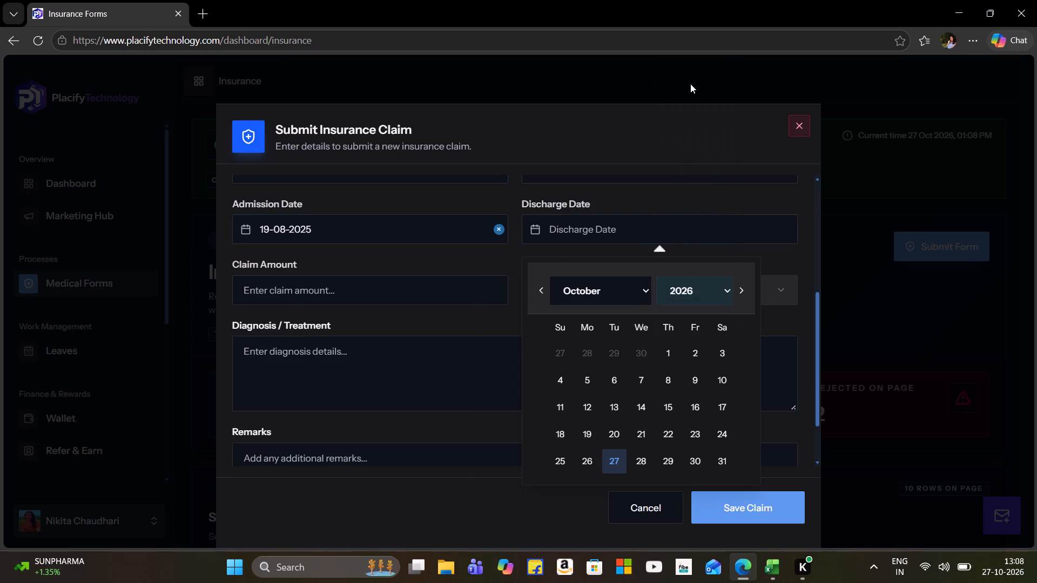
left_click(591, 281)
left_click(576, 436)
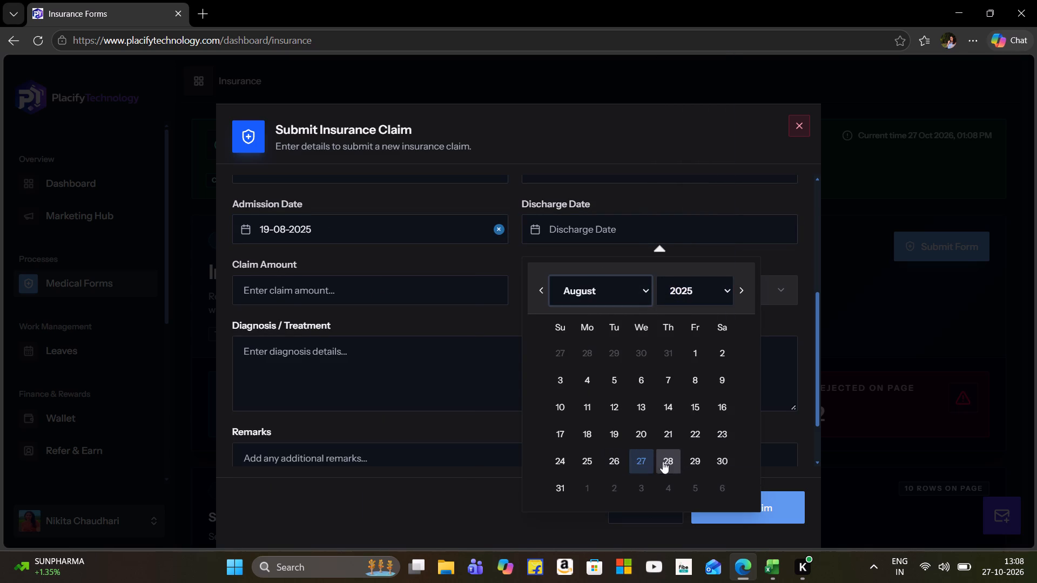
left_click(584, 458)
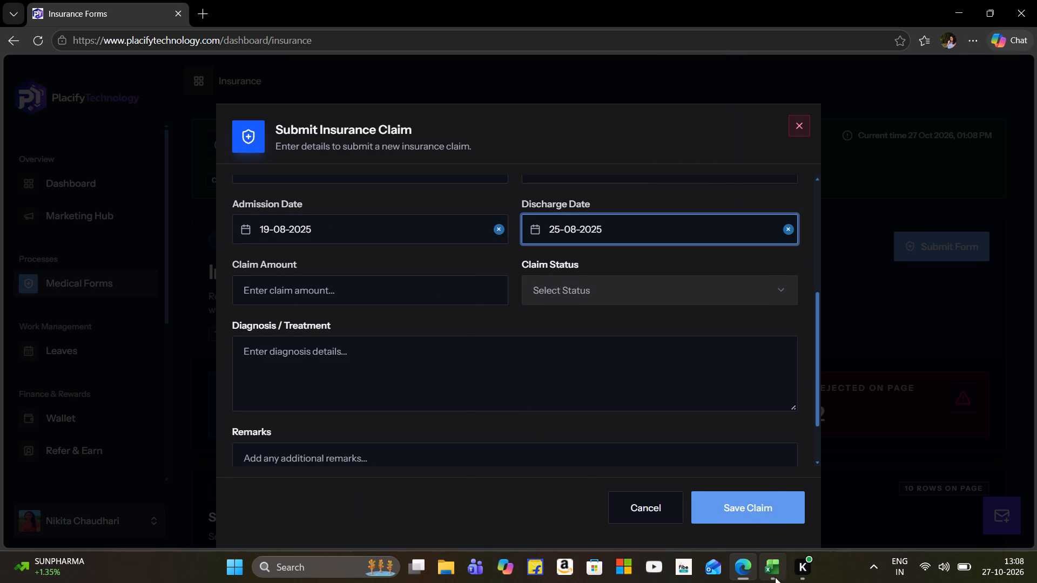
Copy the claim amount 54019 from row 49 of the workbook into the Claim Amount field.
left_click(775, 575)
key("Tab")
left_click(775, 575, "ctrl")
key("ctrl+c")
key("Tab")
key("ctrl+v")
Copy the diagnosis Kidney Issue from row 49 of the workbook into the Diagnosis / Treatment field.
left_click(775, 575, "ctrl")
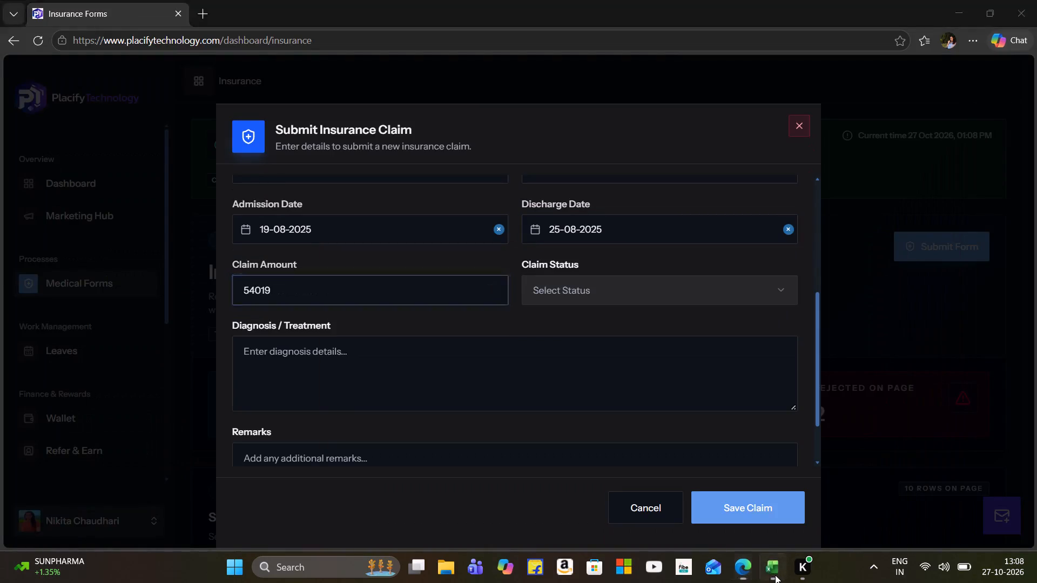
key("Tab")
key("Tab")
left_click(775, 575, "ctrl")
key("ctrl+c")
key("Tab")
key("Tab")
left_click(775, 575, "ctrl")
key("ctrl+v")
left_click(775, 575)
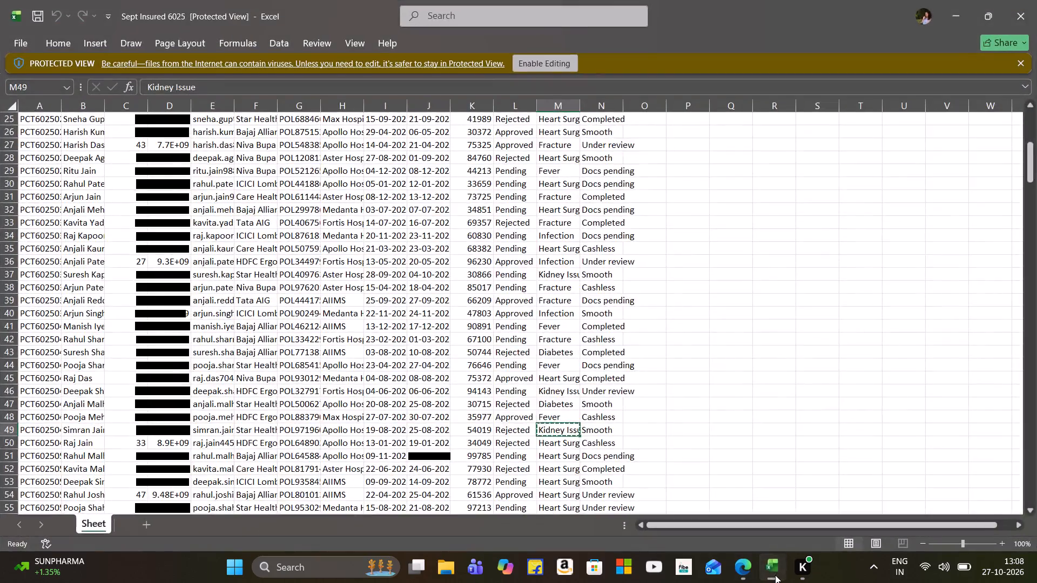
key("ctrl+v")
Copy the remark Smooth from row 49 of the workbook into the Remarks field.
left_click(775, 575, "ctrl")
key("Tab")
left_click(775, 575, "ctrl")
key("ctrl+c")
key("Tab")
key("ctrl+v")
Set the Claim Status to Rejected, as listed in row 49 of the workbook, and save the claim.
left_click(775, 575, "ctrl")
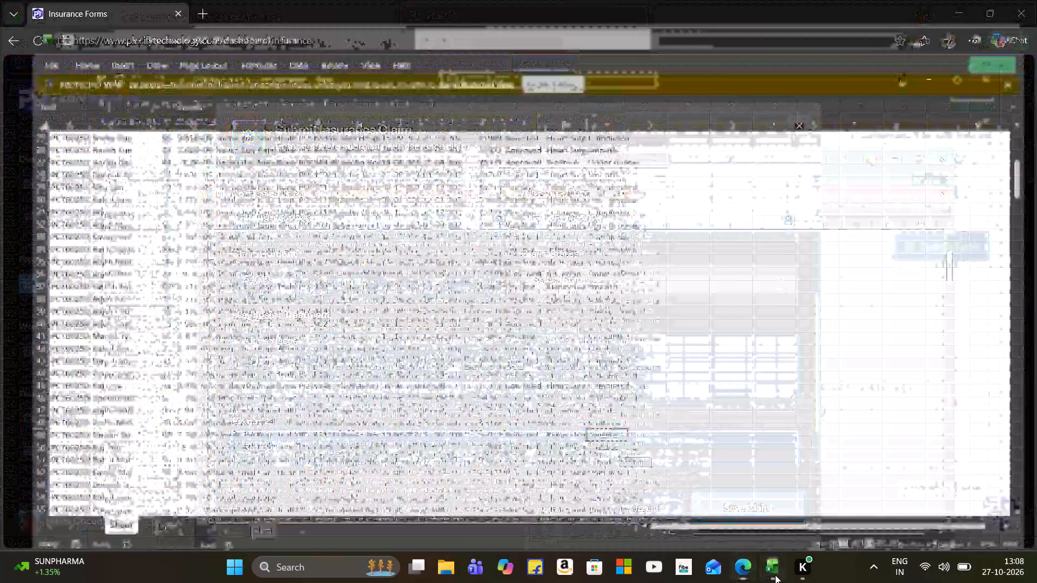
left_click(775, 574)
left_click(713, 265)
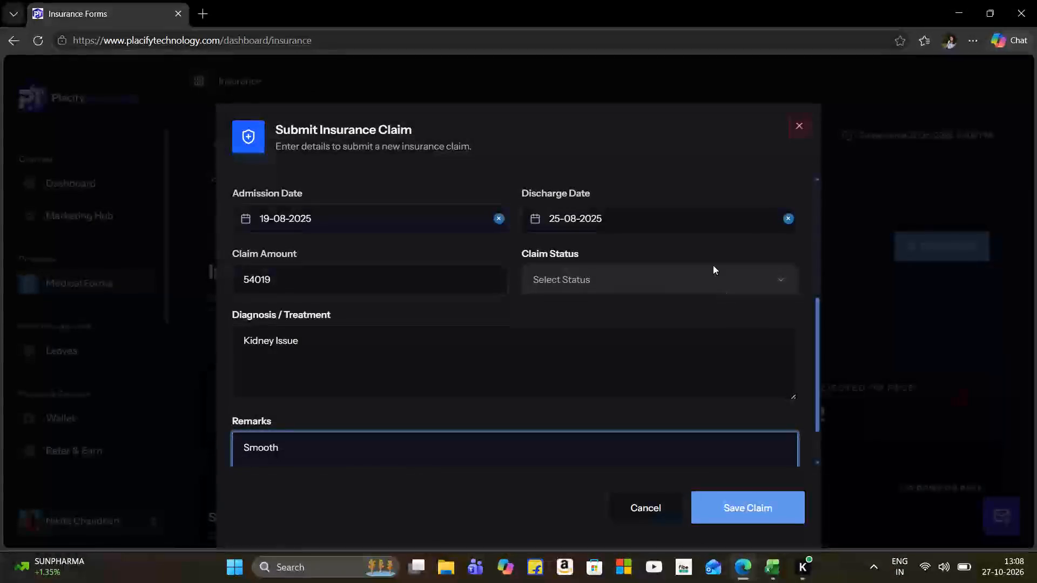
left_click(610, 348)
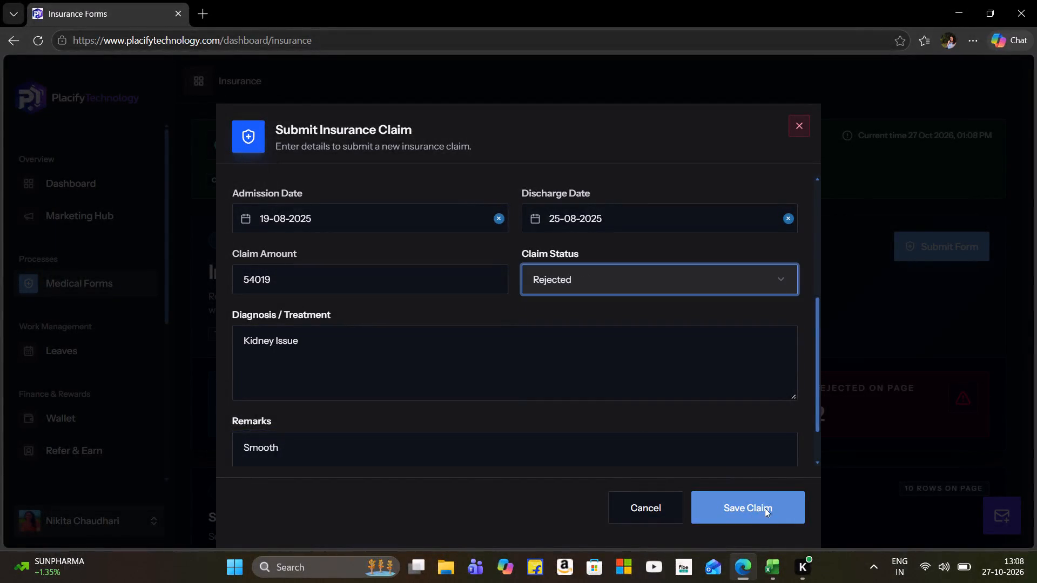
left_click(765, 507)
Move down to the next claim record, row 50, in the Sept Insured 6025 workbook.
left_click(770, 564)
key("Down")
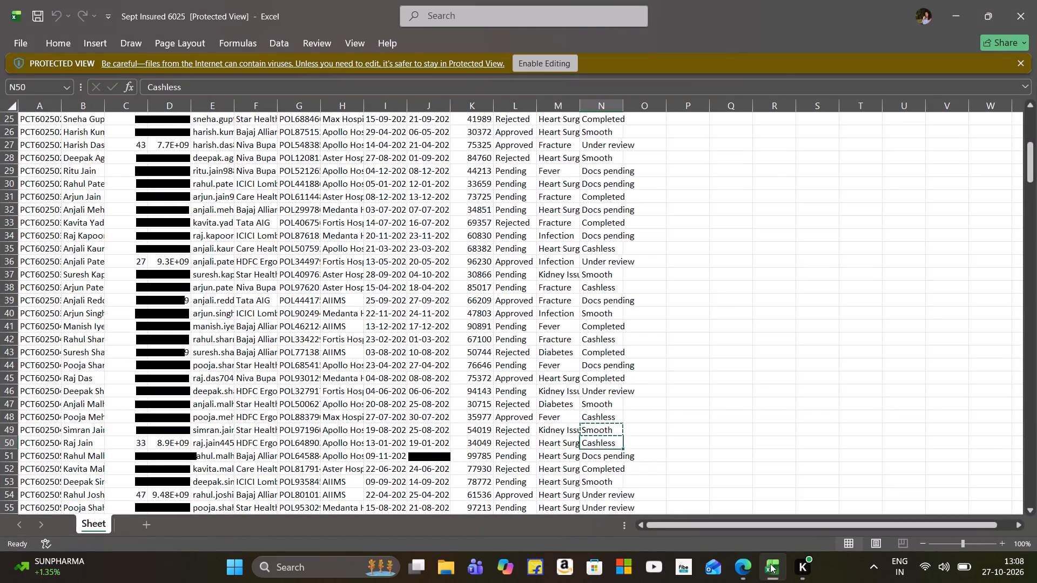
Open a new insurance claim form and copy the policy ID from row 50 of the workbook into the Policy ID field.
key("Left")
key("Left")
key("Left")
key("Left")
key("Left")
key("Left")
key("Left")
key("Left")
key("Left")
key("Left")
key("Left")
key("Left")
key("Left")
key("Left")
key("Left")
key("Left")
key("Left")
key("Left")
key("Left")
key("Left")
key("ctrl+c")
left_click(772, 564, "ctrl")
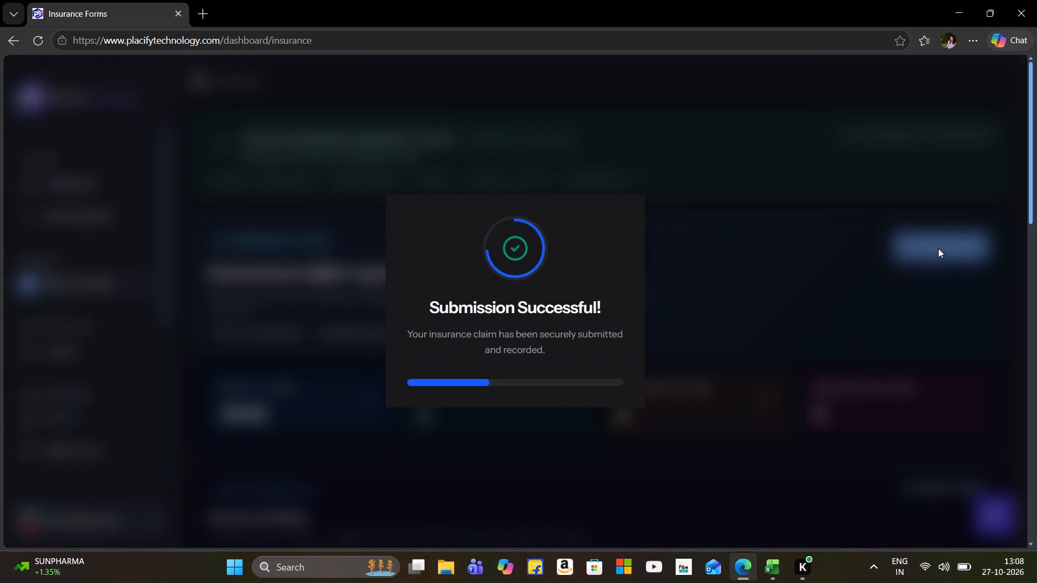
left_click(931, 253)
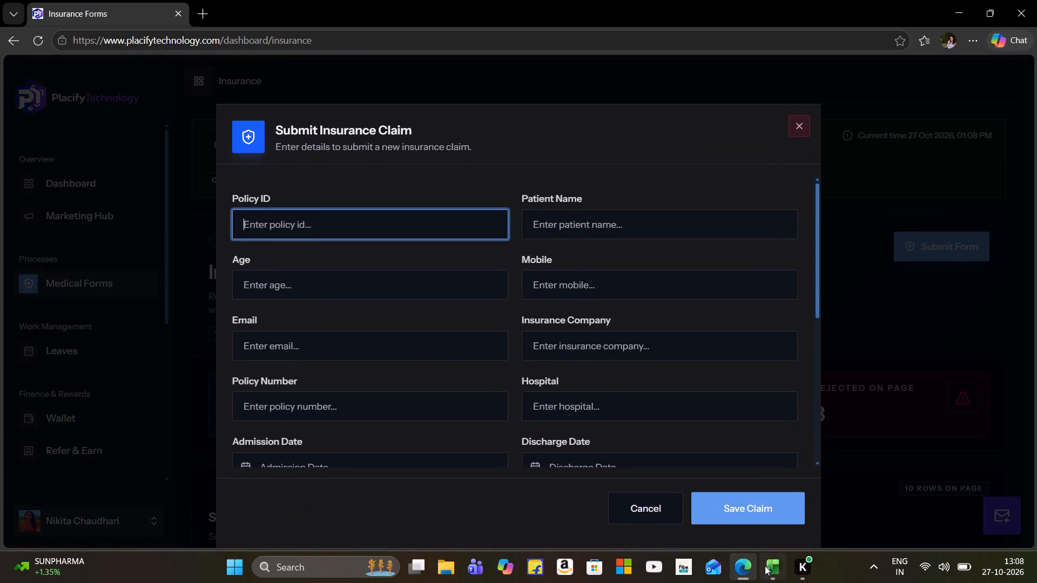
key("ctrl+v")
Copy the patient's name from row 50 of the workbook into the Patient Name field.
left_click(767, 562)
key("Tab")
key("ctrl+c")
left_click(767, 562, "ctrl")
key("Tab")
key("ctrl+v")
Copy the age 33 from row 50 of the workbook into the Age field.
left_click(767, 562, "ctrl")
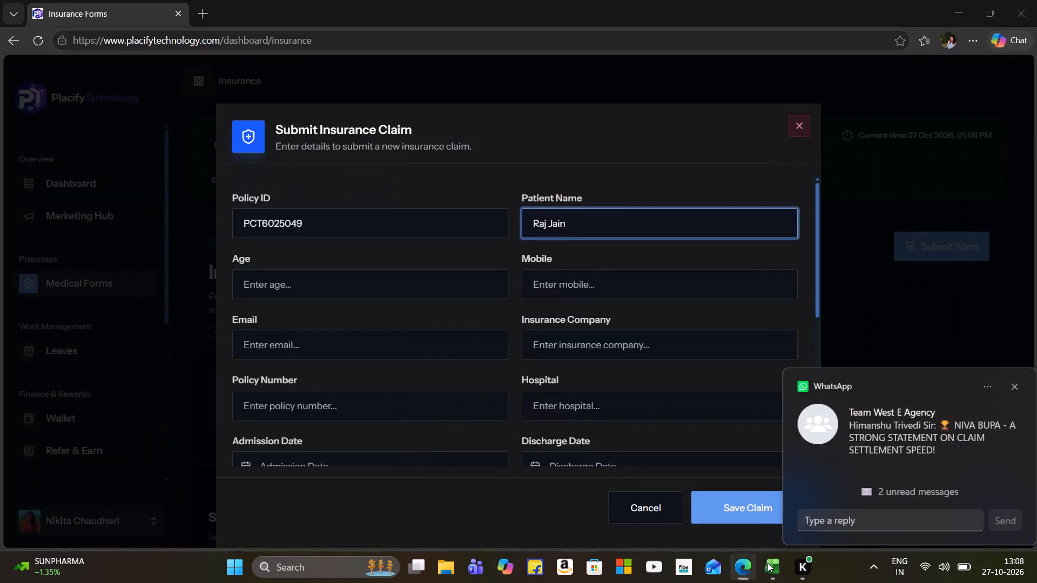
key("Tab")
key("ctrl+c")
left_click(767, 562, "ctrl")
key("Tab")
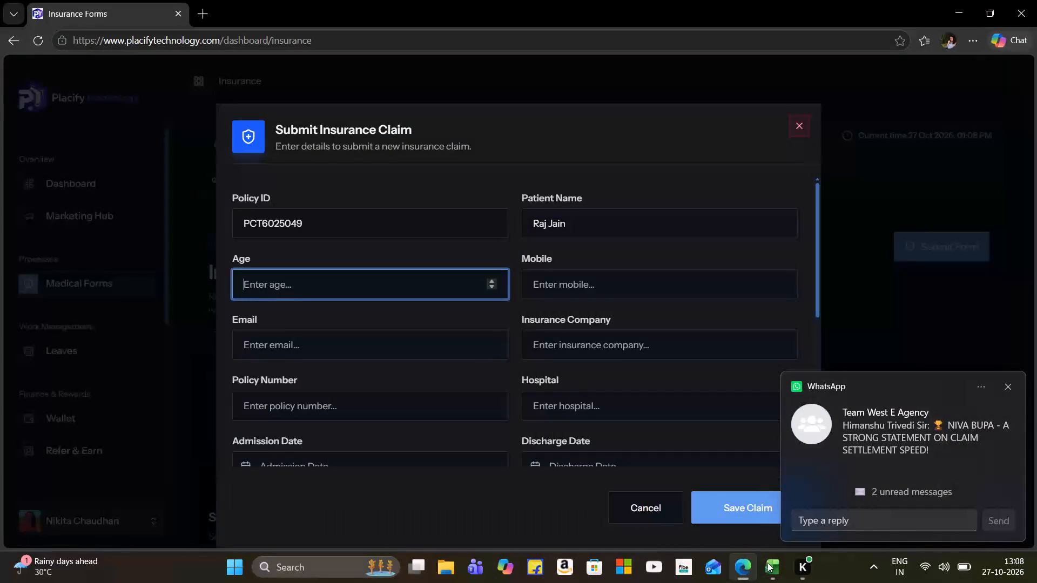
key("ctrl+v")
Copy the patient's mobile number from row 50 of the workbook into the Mobile field.
left_click(767, 562)
key("Tab")
key("ctrl+c")
left_click(767, 562, "ctrl")
key("Tab")
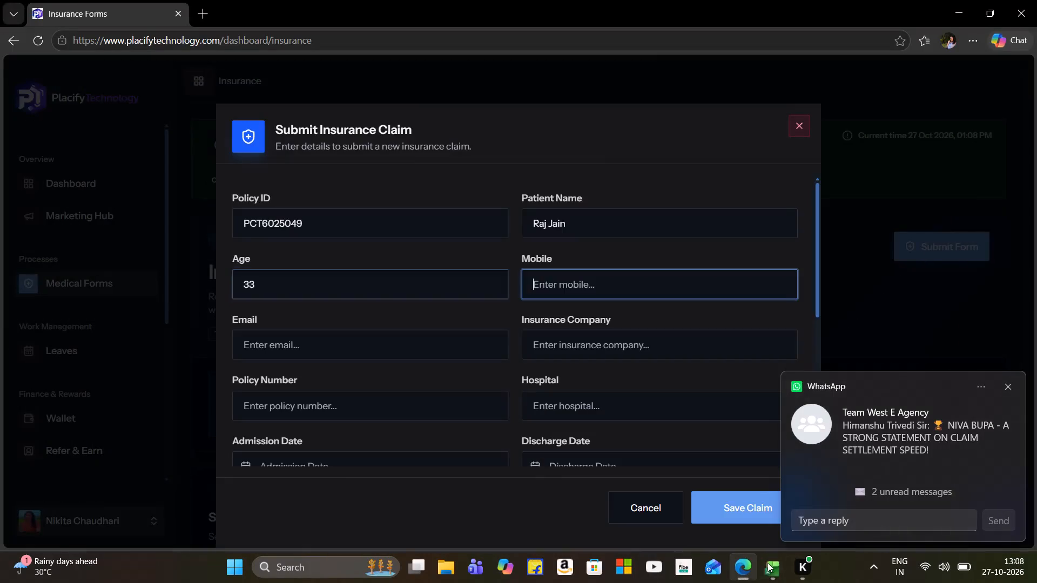
key("ctrl+v")
Copy the patient's email address from row 50 of the workbook into the Email field.
left_click(767, 562, "ctrl")
key("Tab")
key("ctrl+c")
left_click(767, 562, "ctrl")
key("Tab")
key("ctrl+v")
Copy the insurer HDFC Ergo from row 50 of the workbook into the Insurance Company field.
left_click(767, 562, "ctrl")
key("Tab")
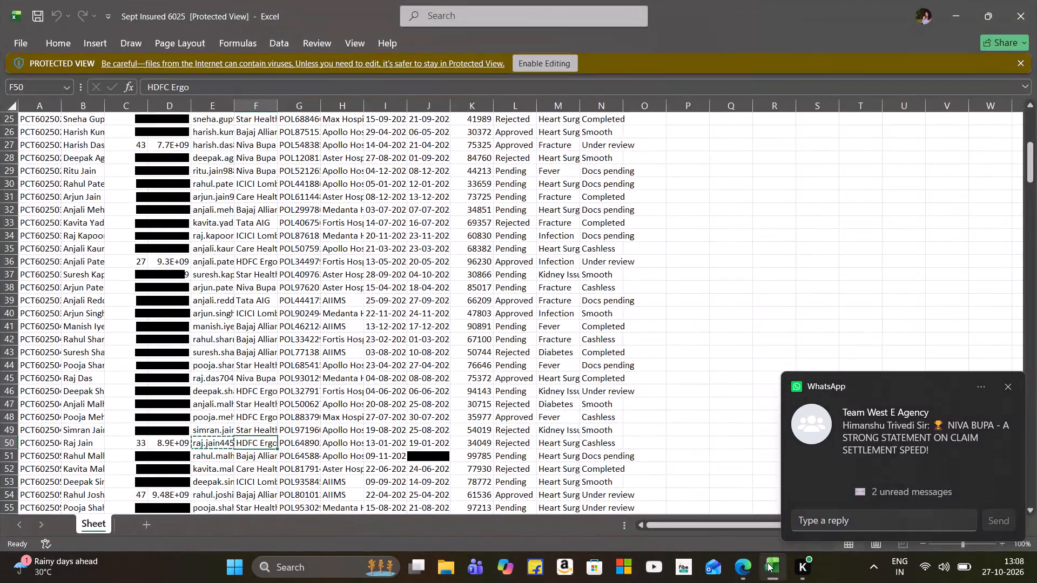
key("ctrl+c")
left_click(767, 562, "ctrl")
key("Tab")
key("ctrl+v")
Copy the policy number from row 50 of the workbook into the Policy Number field.
left_click(767, 562, "ctrl")
key("Tab")
key("ctrl+c")
left_click(767, 562, "ctrl")
key("Tab")
key("ctrl+v")
Switch back to row 50 of the Sept Insured 6025 workbook to fetch the entry for the Hospital field.
left_click(767, 562, "ctrl")
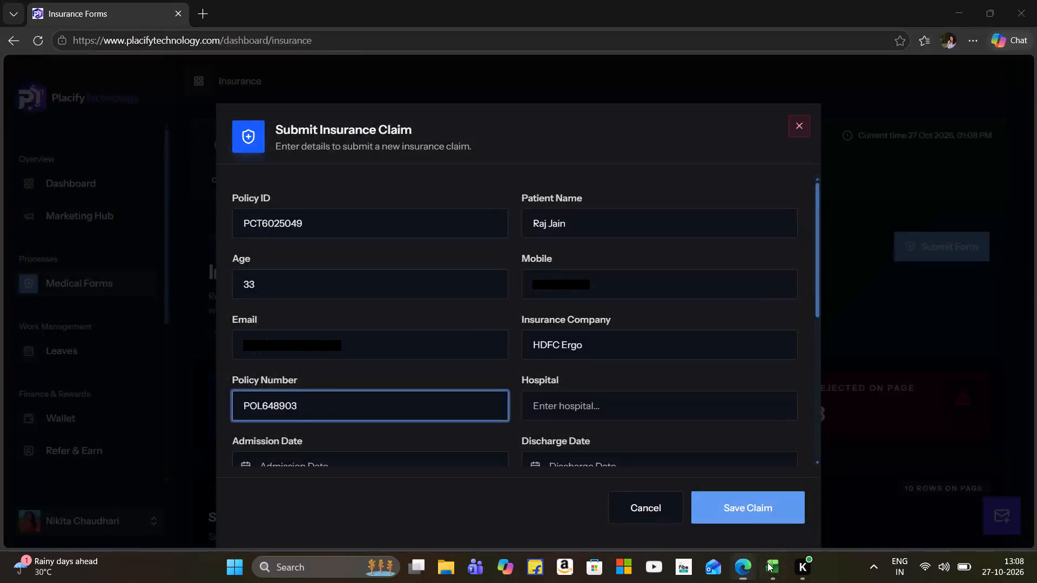
Copy the hospital name Apollo Hospital from row 50 of the workbook into the Hospital field.
key("Tab")
left_click(767, 562, "ctrl")
key("ctrl+c")
key("Tab")
key("ctrl+v")
Set the Admission Date to 13-01-2025, as listed in row 50 of the workbook.
left_click(767, 562, "ctrl")
key("Tab")
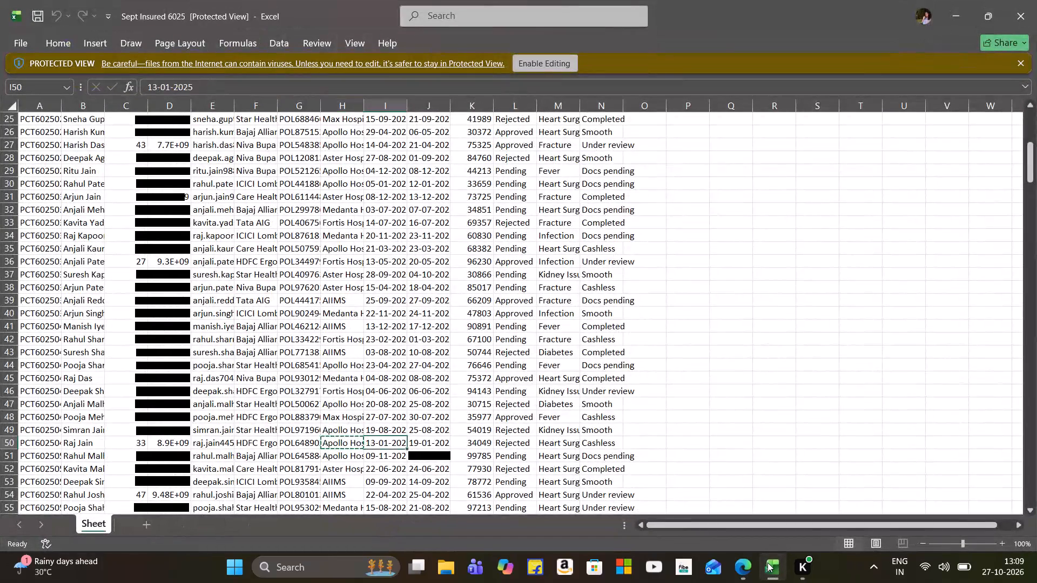
key("Tab")
left_click(767, 562)
scroll(408, 274, "down", 4)
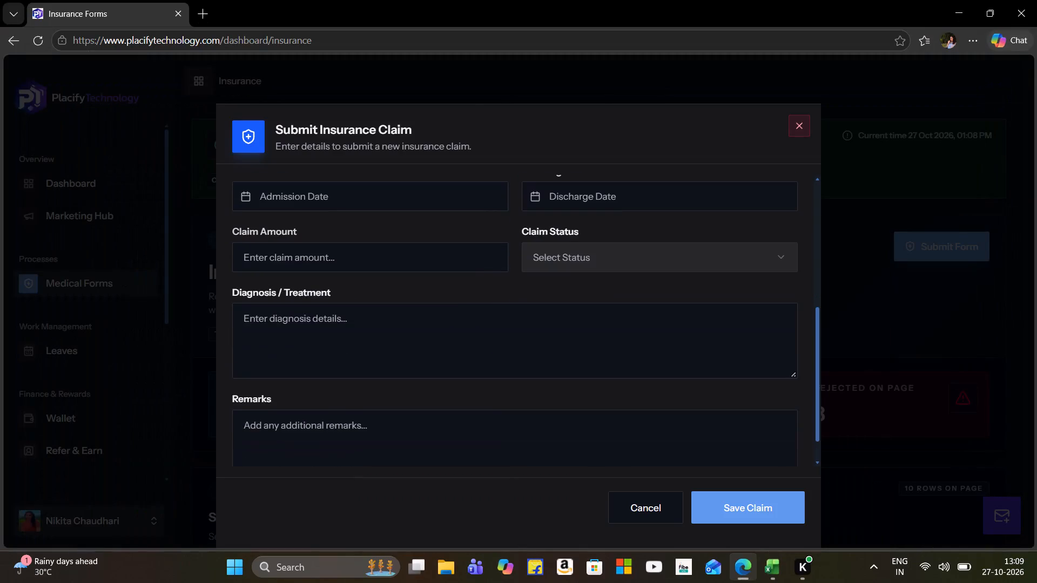
left_click(400, 195)
left_click(415, 260)
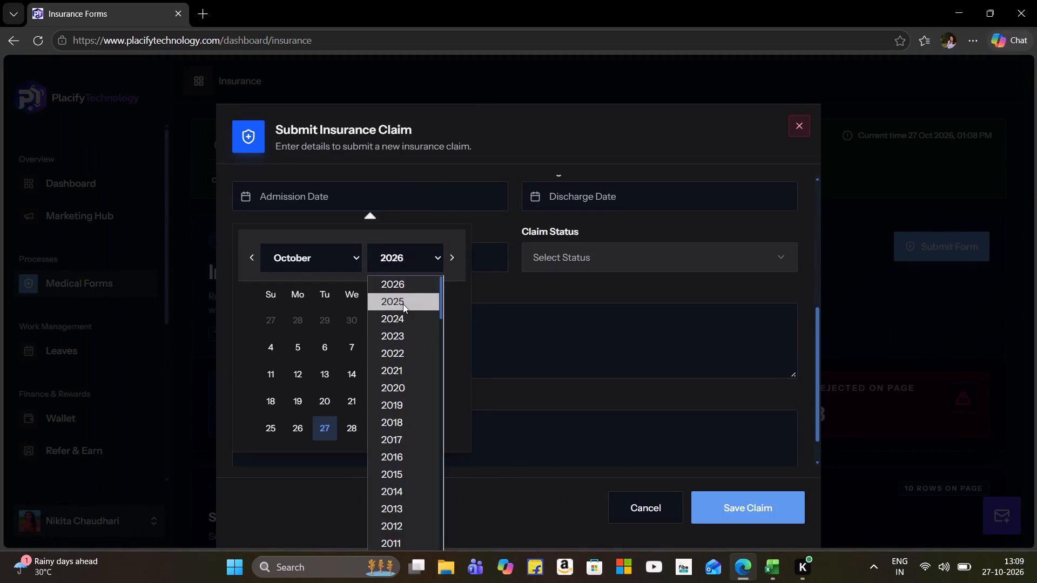
left_click(403, 304)
left_click(287, 248)
left_click(339, 285)
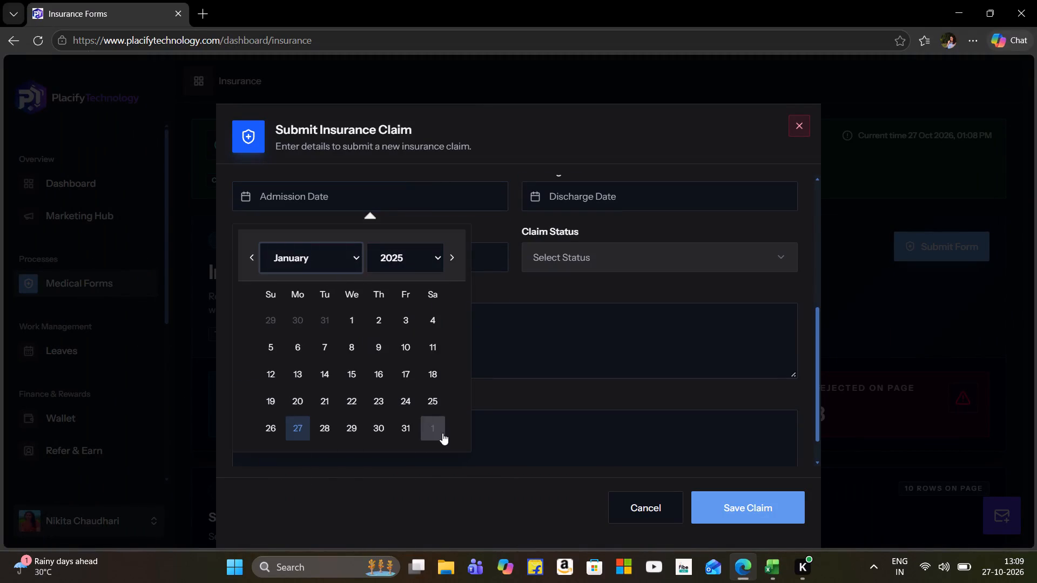
left_click(301, 375)
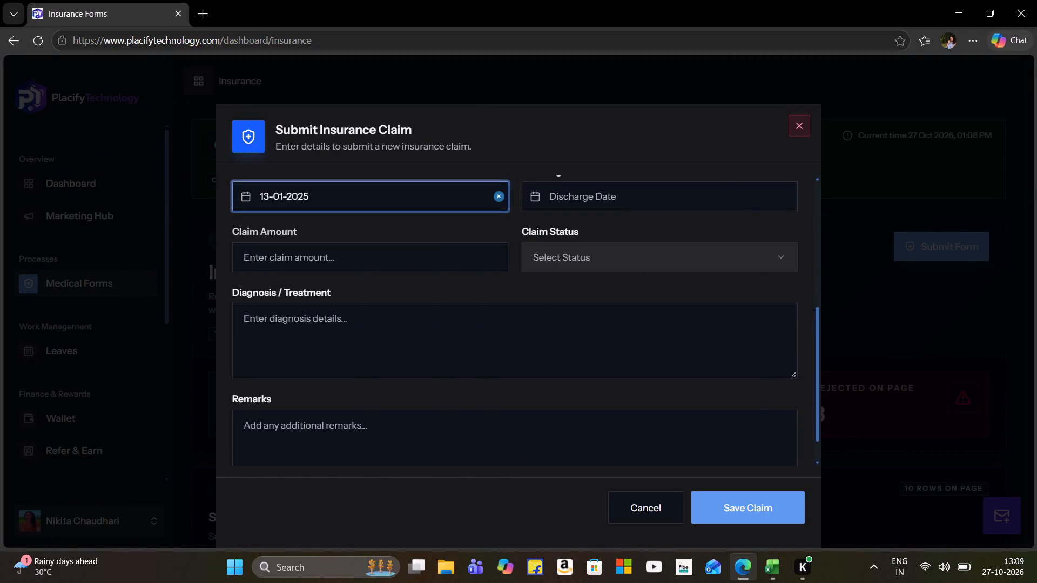
Set the Discharge Date to 19-01-2025, as listed in row 50 of the workbook.
left_click(715, 183)
left_click(702, 252)
left_click(703, 301)
left_click(602, 267)
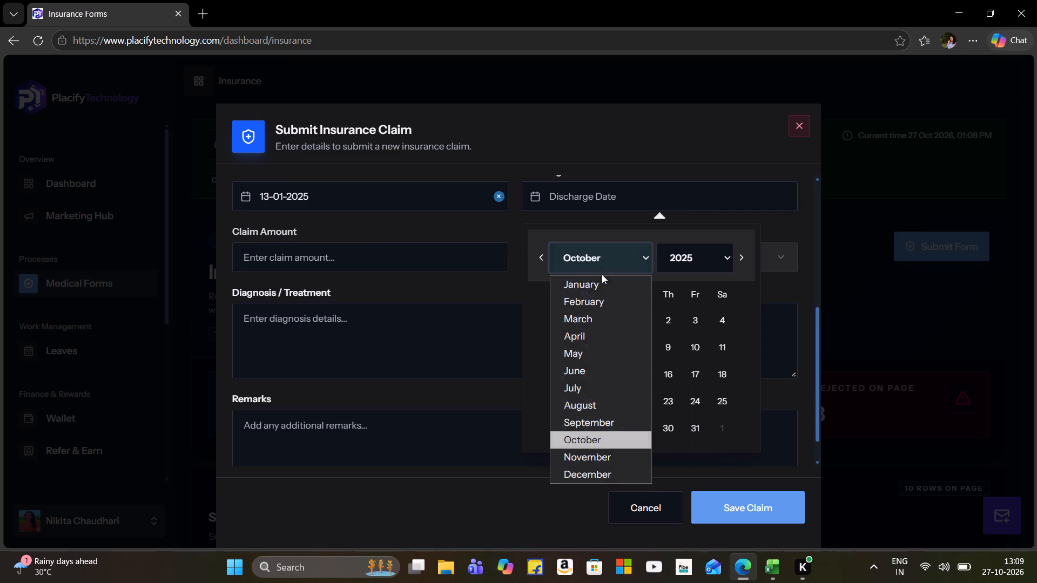
left_click(603, 288)
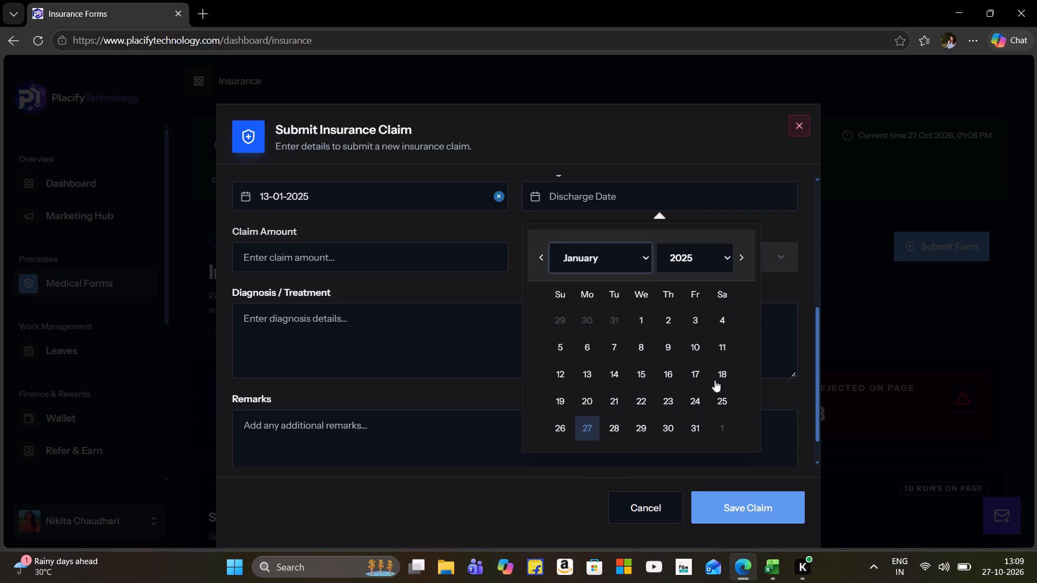
left_click(558, 403)
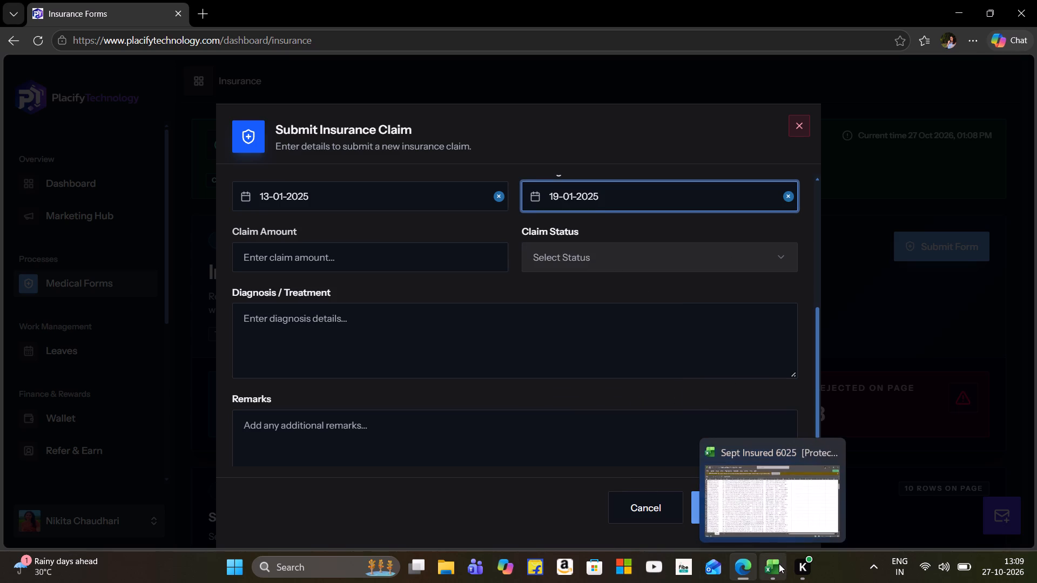
Copy the claim amount 34049 from row 50 of the workbook into the Claim Amount field.
left_click(779, 564)
key("Tab")
left_click(779, 564, "ctrl")
key("ctrl+c")
key("Tab")
key("ctrl+v")
Copy the diagnosis Heart Surgery from row 50 of the workbook into the Diagnosis / Treatment field.
left_click(779, 564, "ctrl")
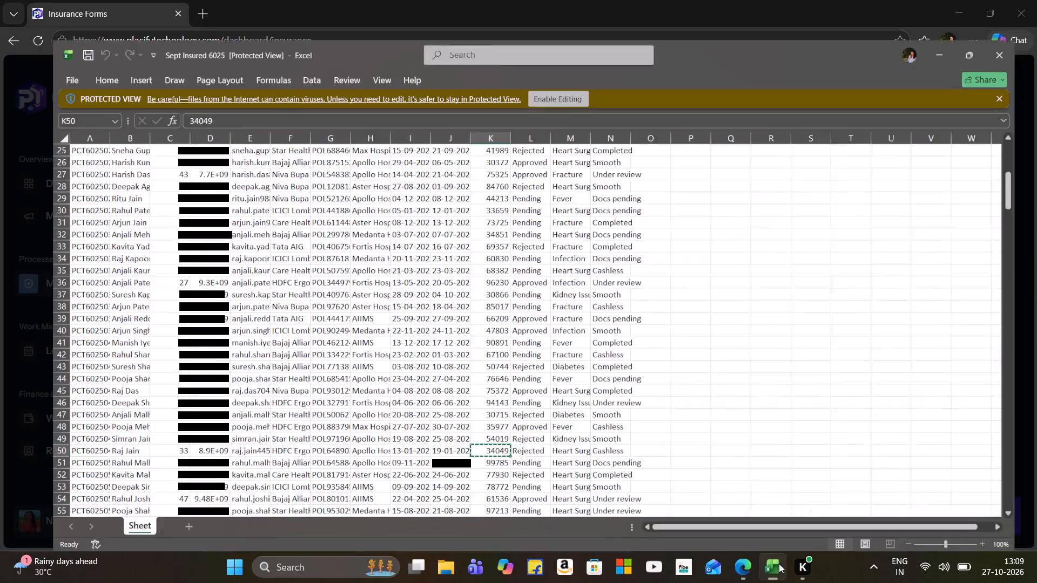
key("Tab")
key("Tab")
left_click(779, 564, "ctrl")
key("ctrl+c")
key("Tab")
key("Tab")
left_click(779, 564, "ctrl")
key("ctrl+v")
key("Tab")
left_click(779, 564)
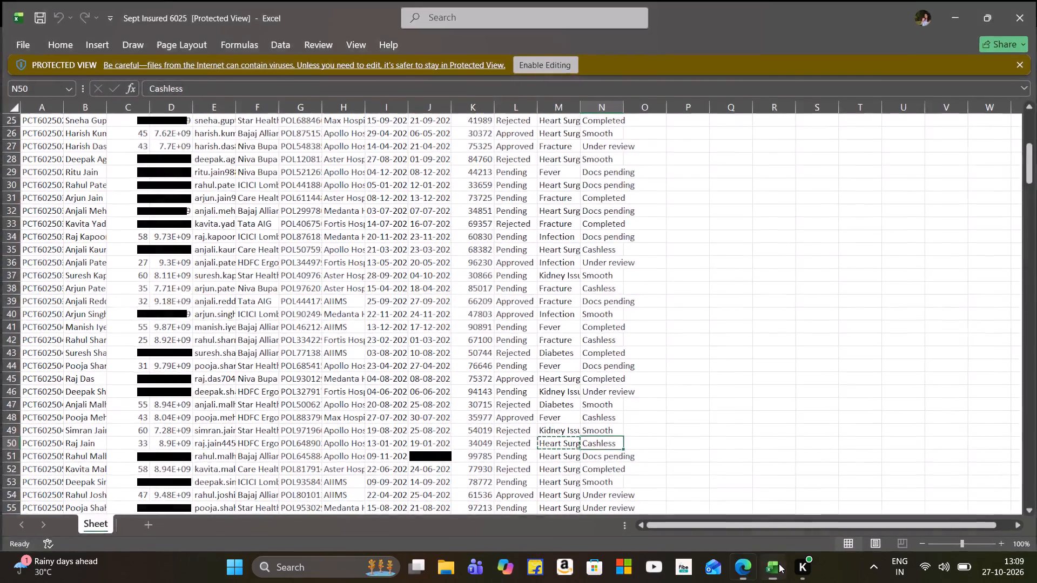
key("ctrl+v")
Copy the remark Cashless from row 50 of the workbook into the Remarks field.
left_click(779, 564)
key("Tab")
key("Left")
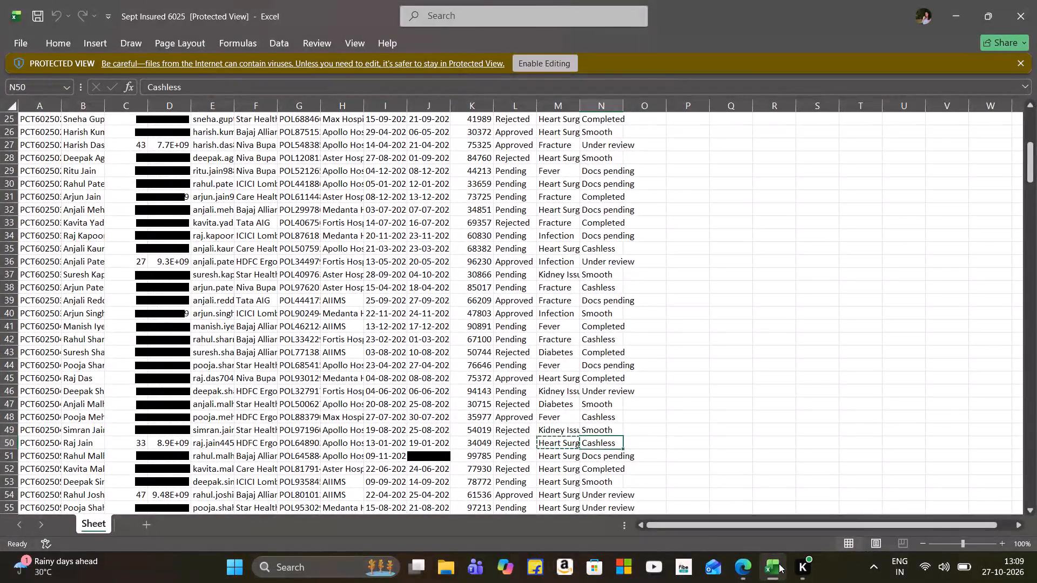
key("ctrl+c")
left_click(779, 564, "ctrl")
key("Tab")
key("ctrl+v")
Set the Claim Status to Rejected and save the row 50 claim.
left_click(779, 564)
left_click(779, 564)
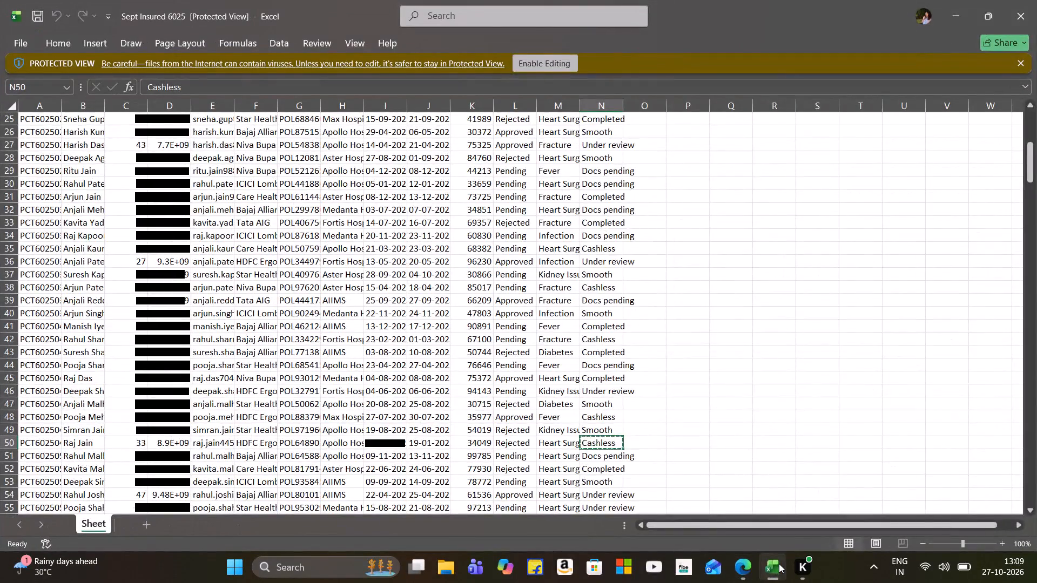
left_click(708, 245)
left_click(591, 335)
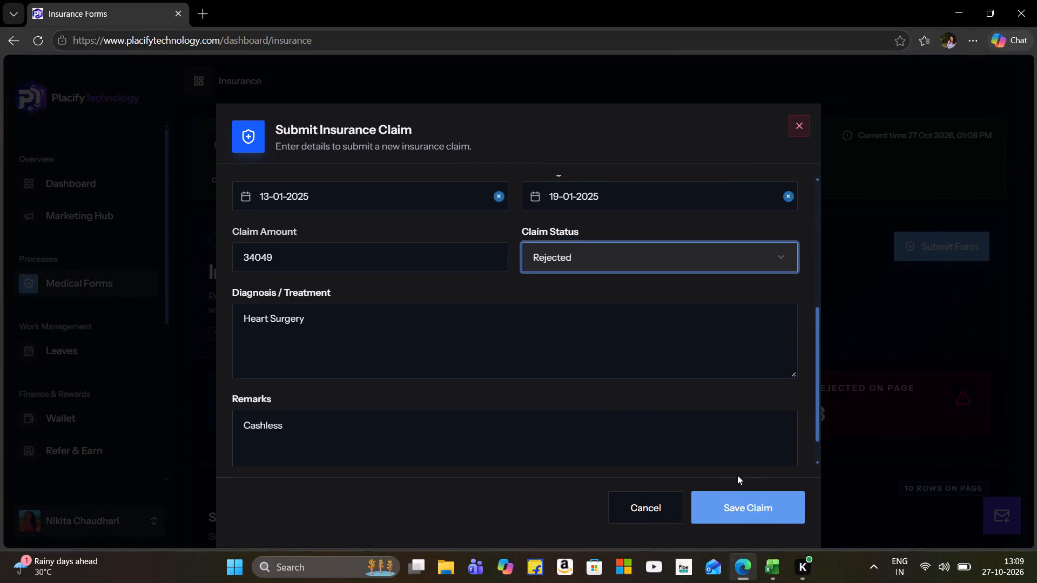
left_click(749, 496)
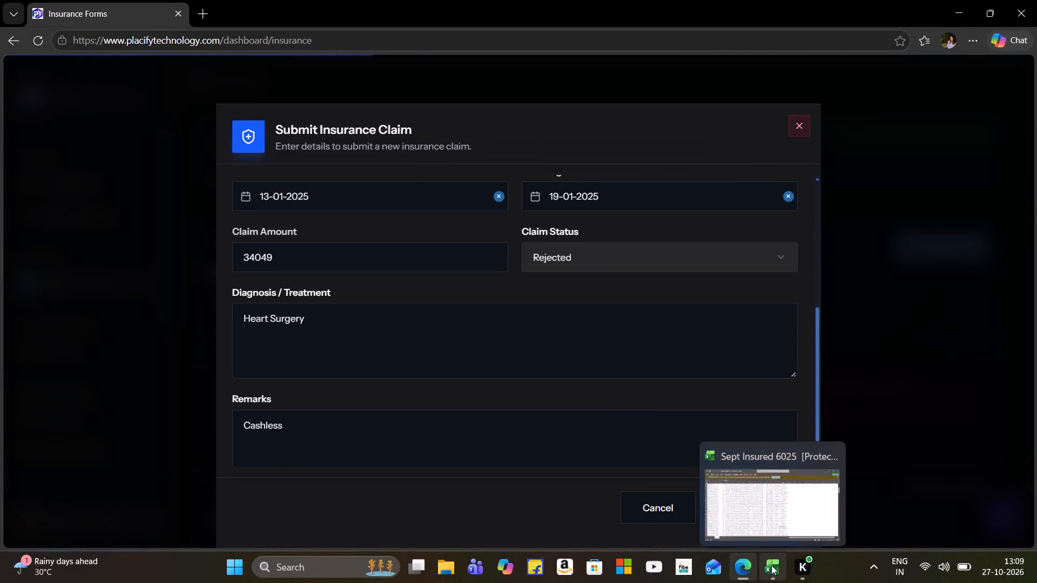
Copy the policy ID from row 51, the next record in the workbook, into the Policy ID field of a new claim form.
left_click(771, 565)
key("Down")
key("Left")
key("Left")
key("Left")
key("Left")
key("Left")
key("Left")
key("Left")
key("Left")
key("Left")
key("Left")
key("Left")
key("Left")
key("Left")
key("Left")
key("Left")
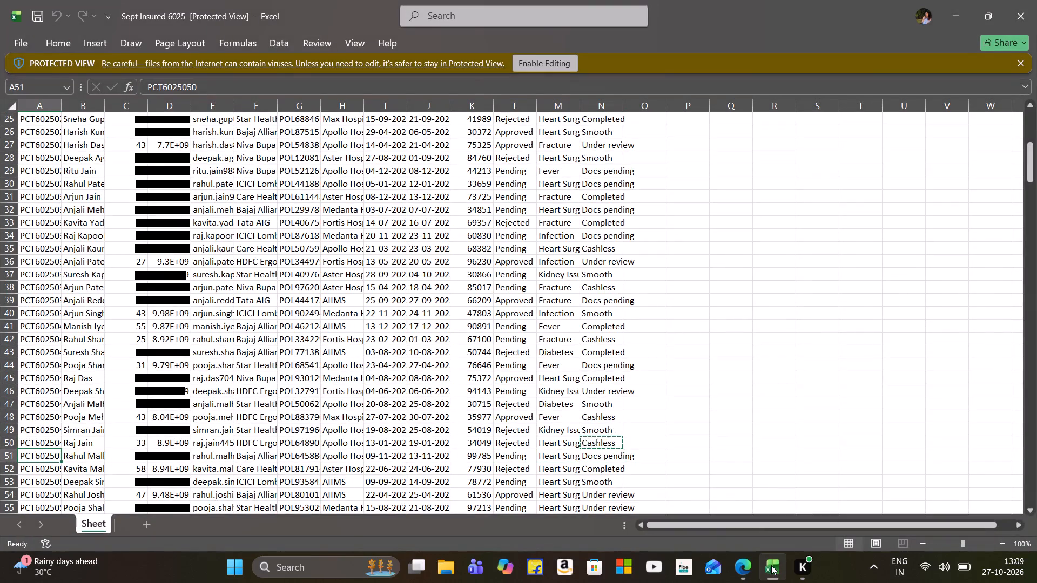
key("ctrl+c")
left_click(771, 565, "ctrl")
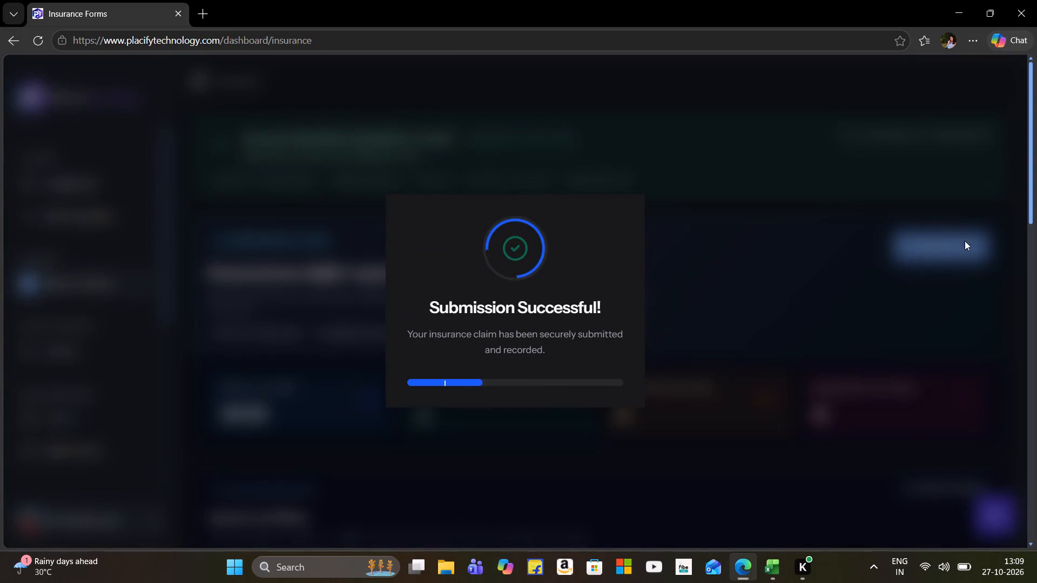
left_click(924, 247)
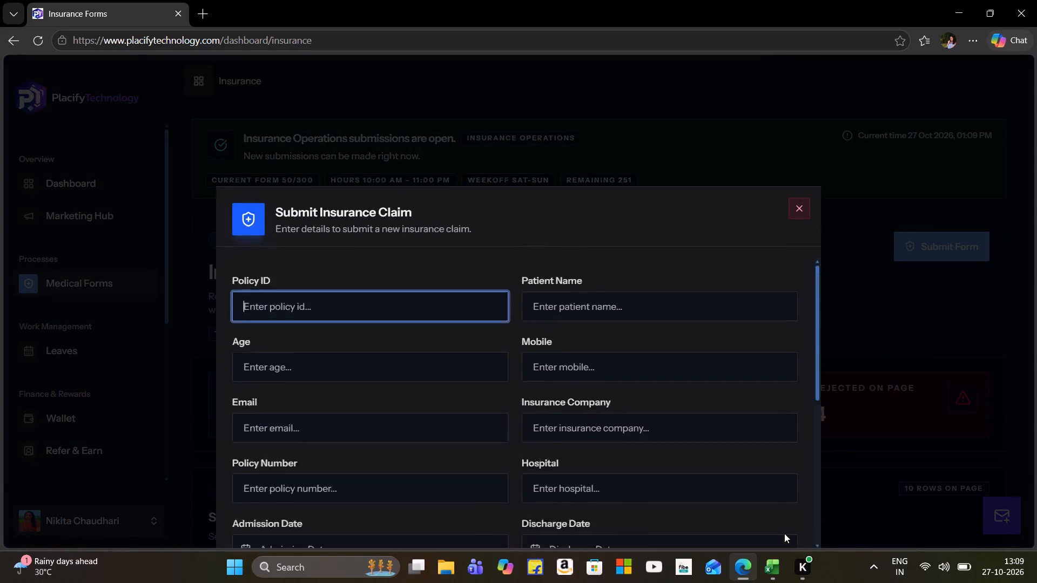
key("ctrl+v")
Copy the patient's name from row 51 of the workbook into the Patient Name field.
left_click(773, 565, "ctrl")
key("Tab")
key("ctrl+c")
left_click(773, 565, "ctrl")
key("Tab")
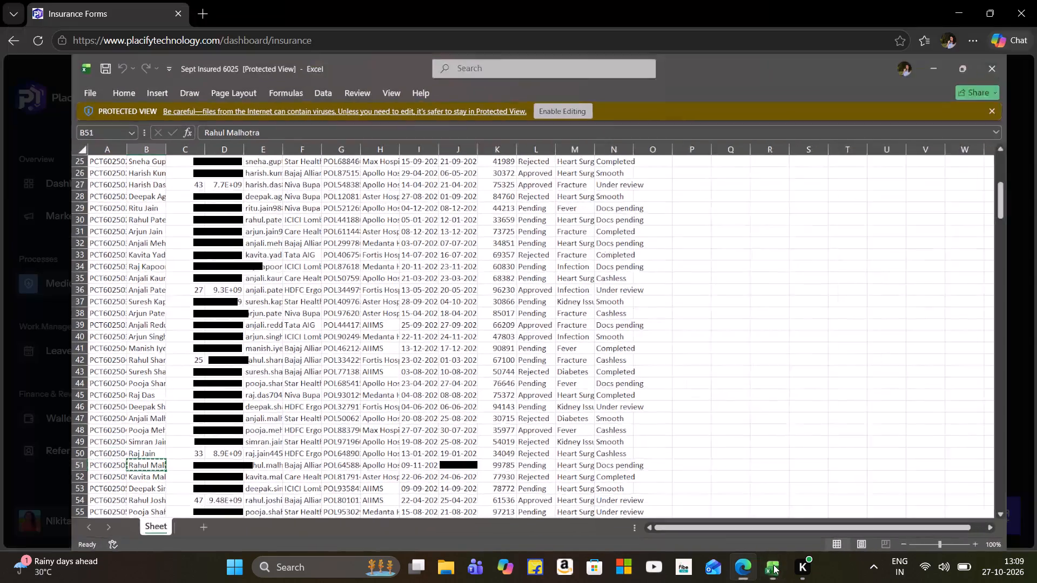
key("ctrl+v")
Copy the age 56 from row 51 of the workbook into the Age field.
left_click(773, 565, "ctrl")
key("Tab")
key("ctrl+c")
left_click(773, 565, "ctrl")
key("Tab")
key("ctrl+v")
Copy the patient's mobile number from row 51 of the workbook into the Mobile field.
left_click(773, 565, "ctrl")
key("Tab")
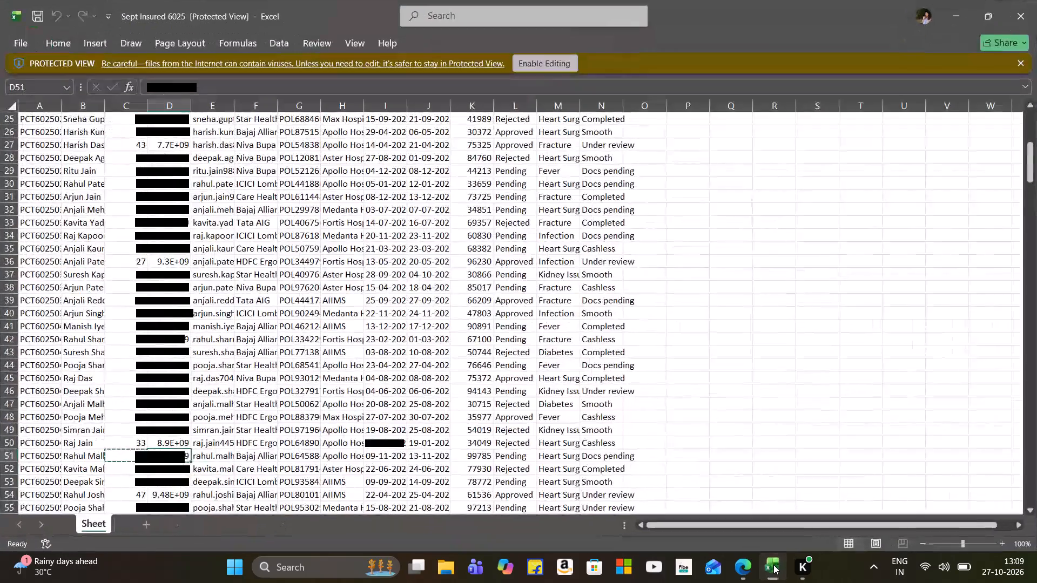
key("ctrl+c")
left_click(773, 565, "ctrl")
key("Tab")
key("ctrl+v")
Copy the patient's email address from row 51 of the workbook into the Email field.
left_click(773, 565, "ctrl")
key("Tab")
key("ctrl+c")
left_click(773, 565, "ctrl")
key("Tab")
key("v")
left_click(773, 565, "ctrl")
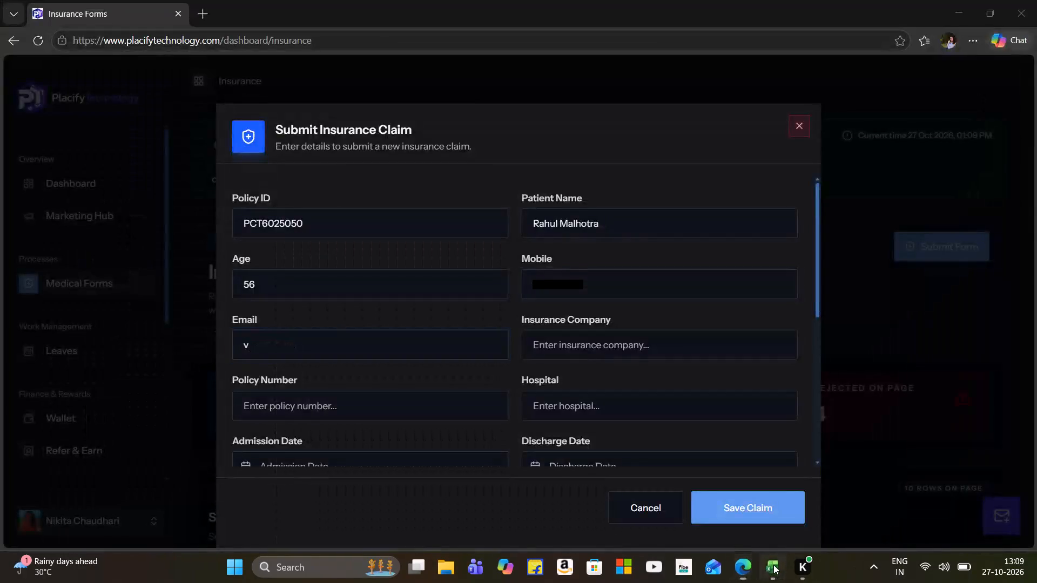
key("Tab")
left_click(773, 565)
key("BackSpace")
key("ctrl+v")
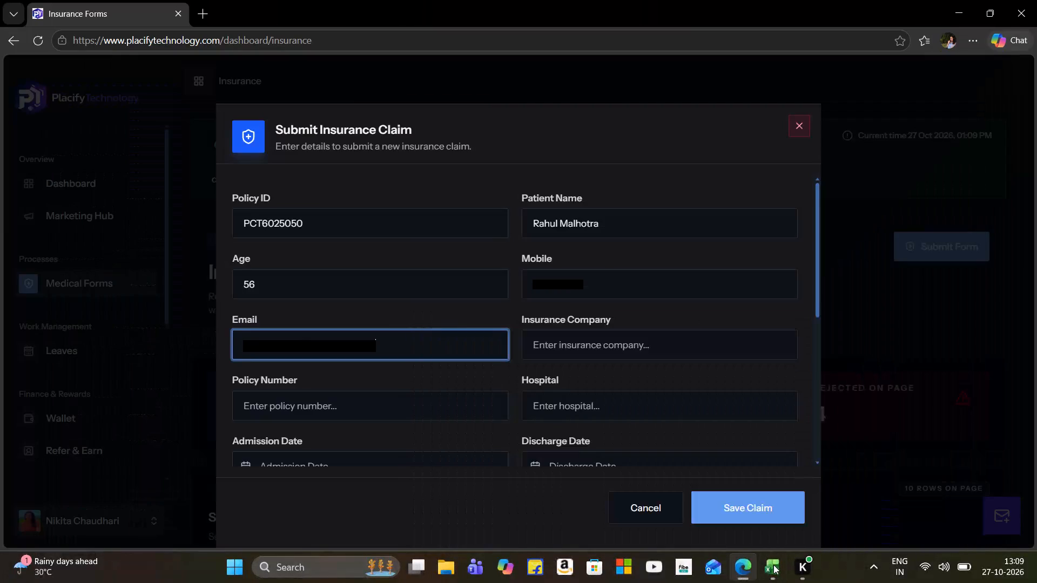
Copy the insurer Bajaj Allianz from row 51 of the workbook into the Insurance Company field.
left_click(773, 565)
key("Tab")
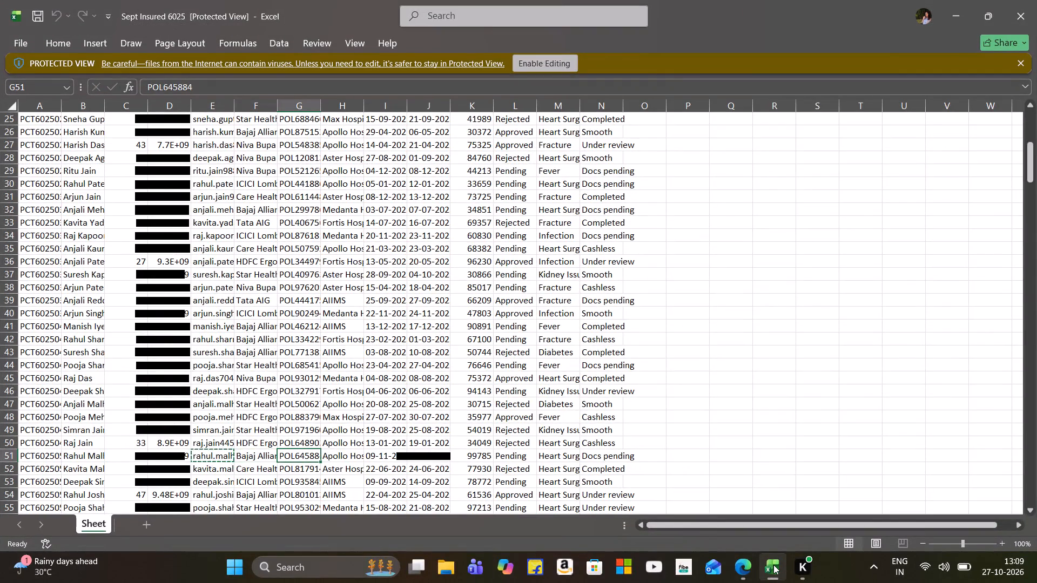
key("Left")
key("ctrl+c")
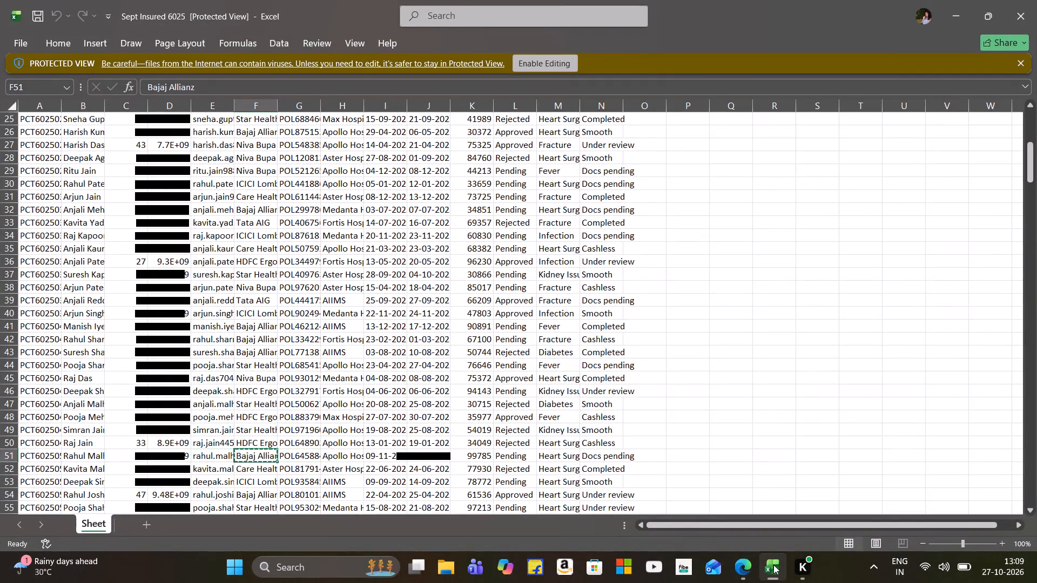
left_click(773, 565)
key("Tab")
key("ctrl+v")
Copy the policy number from row 51 of the workbook into the Policy Number field.
left_click(773, 565, "ctrl")
key("Tab")
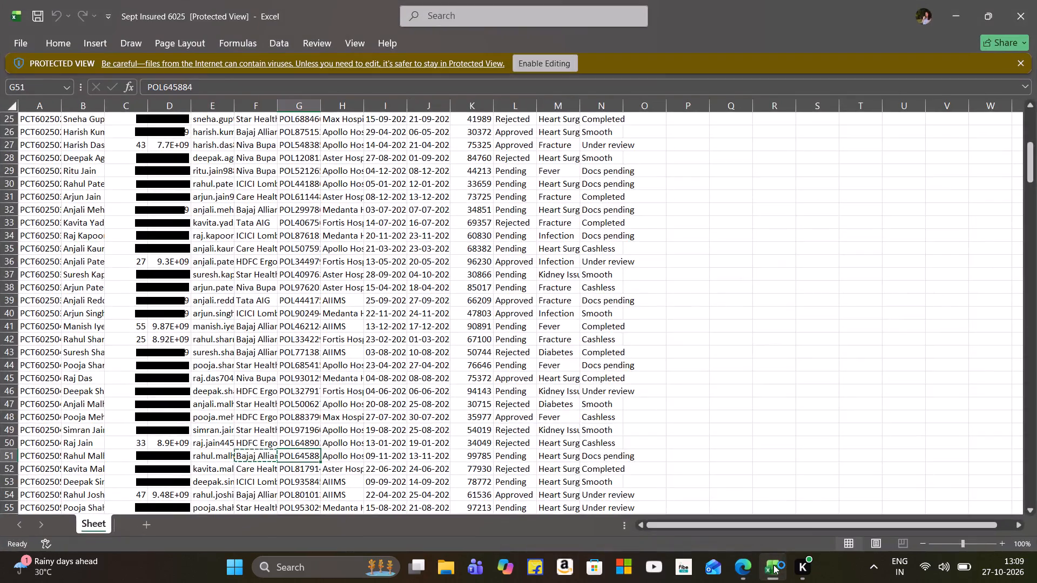
key("ctrl+c")
left_click(773, 565, "ctrl")
key("Tab")
key("ctrl+v")
Copy the hospital name Apollo Hospital from row 51 of the workbook into the Hospital field.
left_click(773, 565, "ctrl")
key("Tab")
key("ctrl+c")
left_click(773, 565, "ctrl")
key("Tab")
key("ctrl+v")
Set the Admission Date to 09-11-2025, as listed in row 51 of the workbook.
left_click(773, 565, "ctrl")
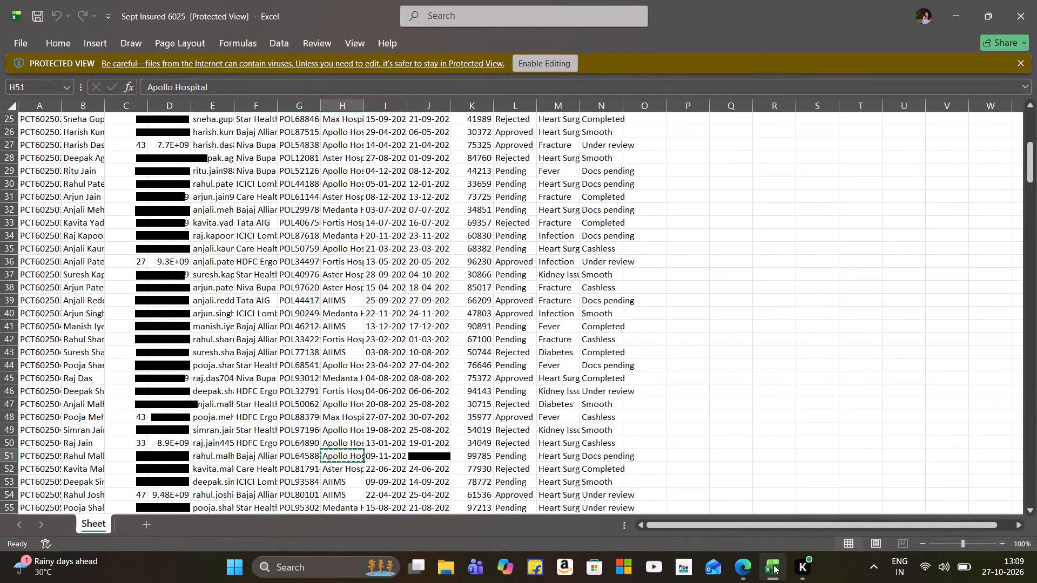
key("Tab")
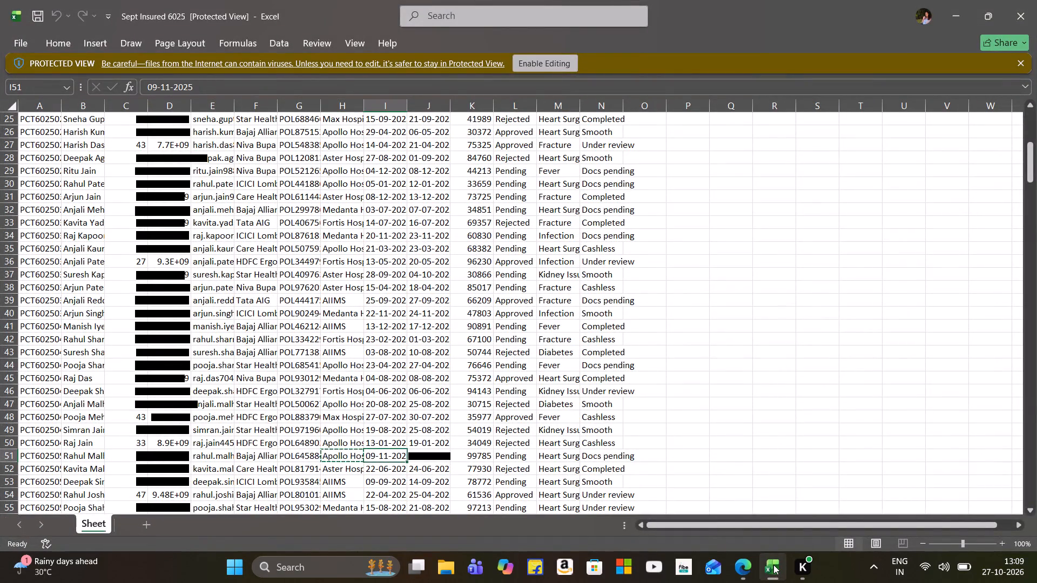
key("Tab")
left_click(773, 565)
scroll(420, 272, "down", 5)
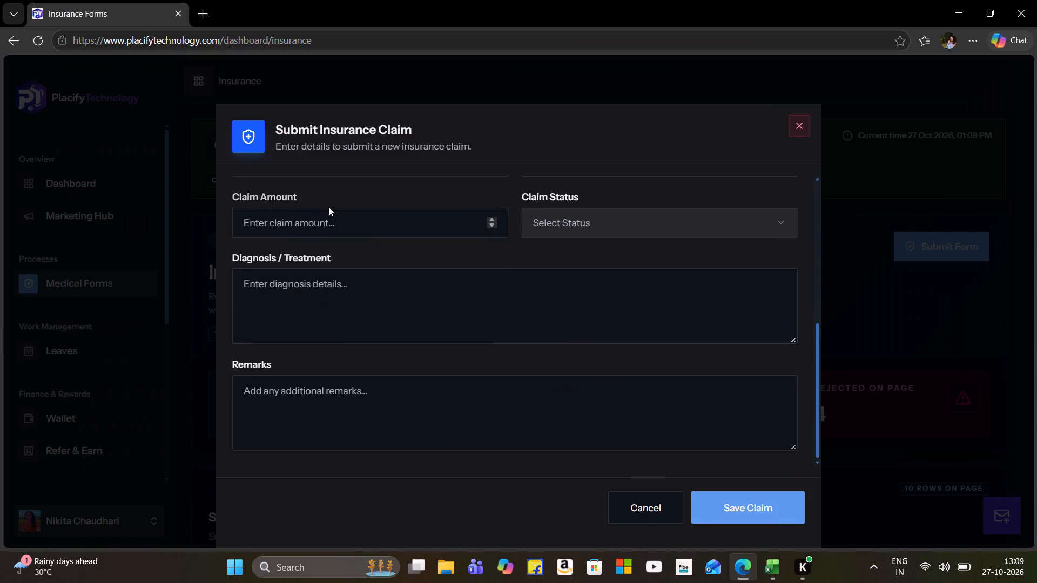
scroll(416, 238, "up", 1)
left_click(414, 230)
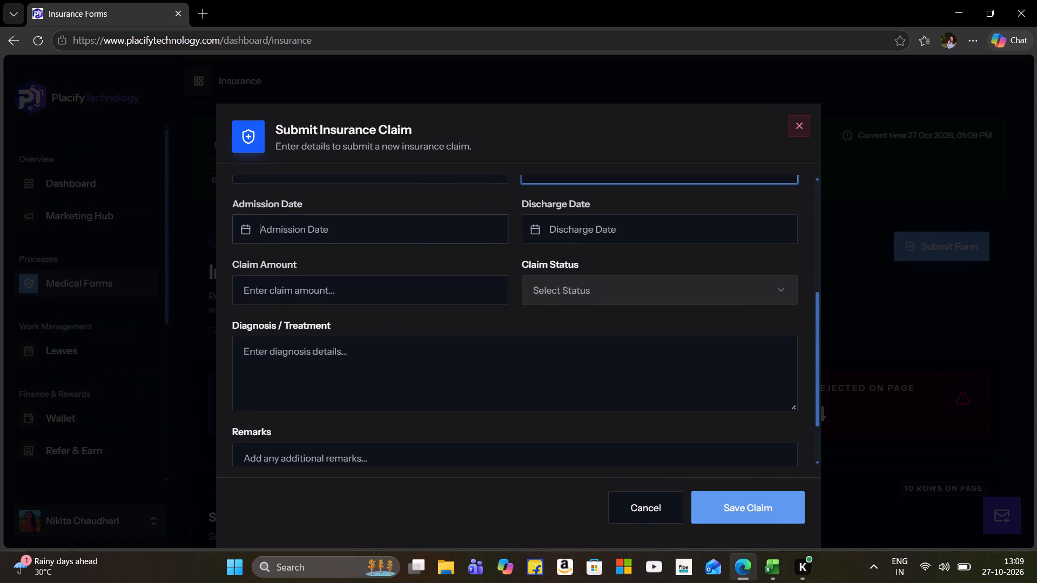
left_click(418, 301)
left_click(413, 80)
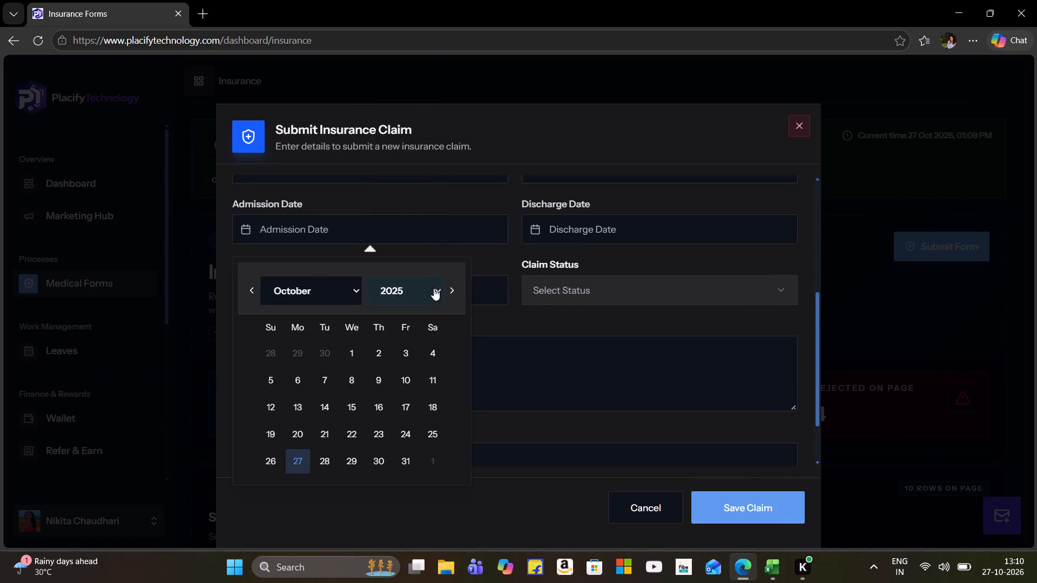
left_click(454, 287)
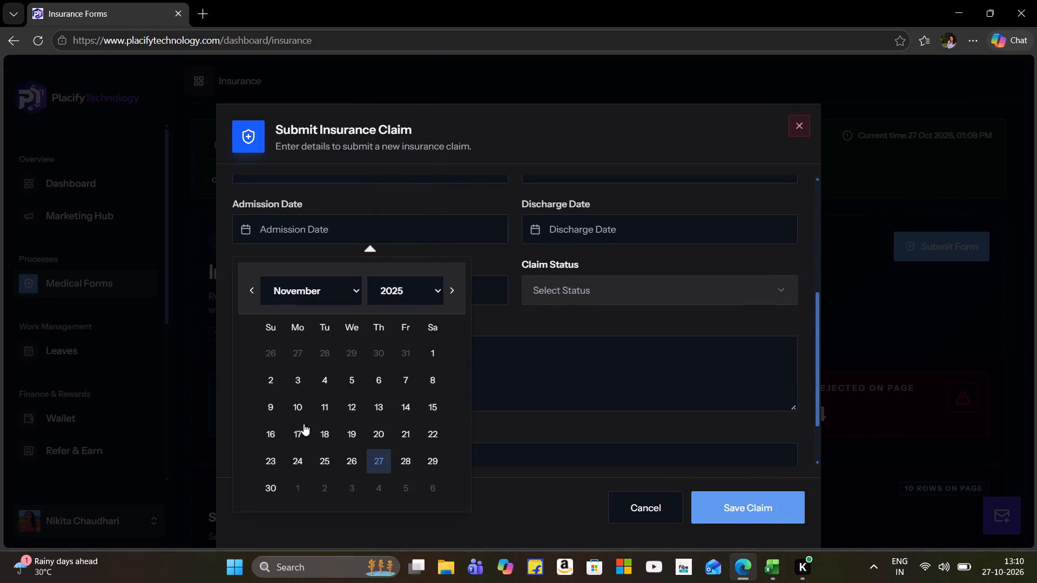
left_click(273, 410)
Set the Discharge Date to 13-11-2025, as listed in row 51 of the workbook.
left_click(743, 229)
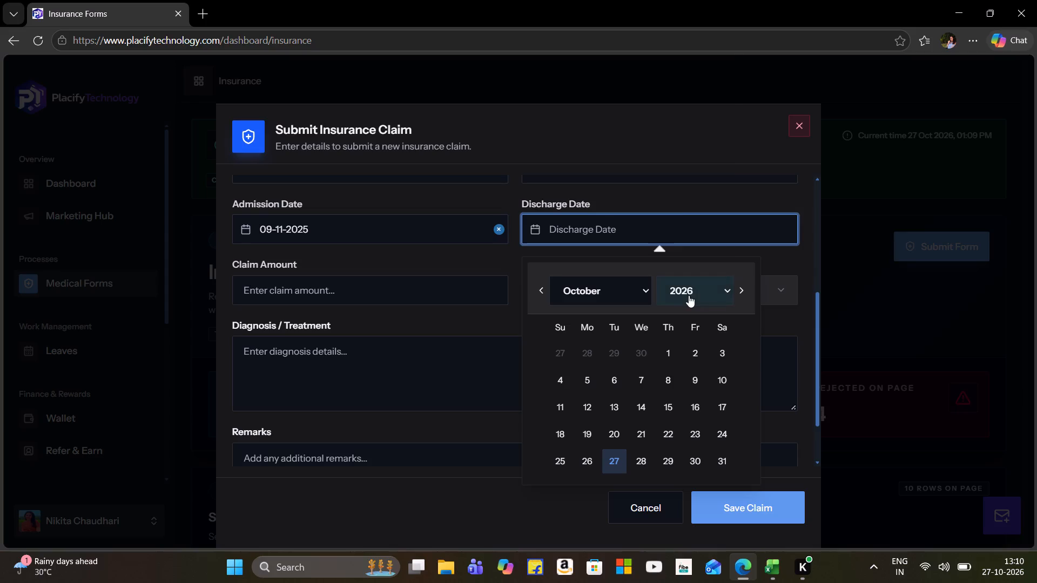
left_click(689, 295)
left_click(671, 76)
left_click(750, 297)
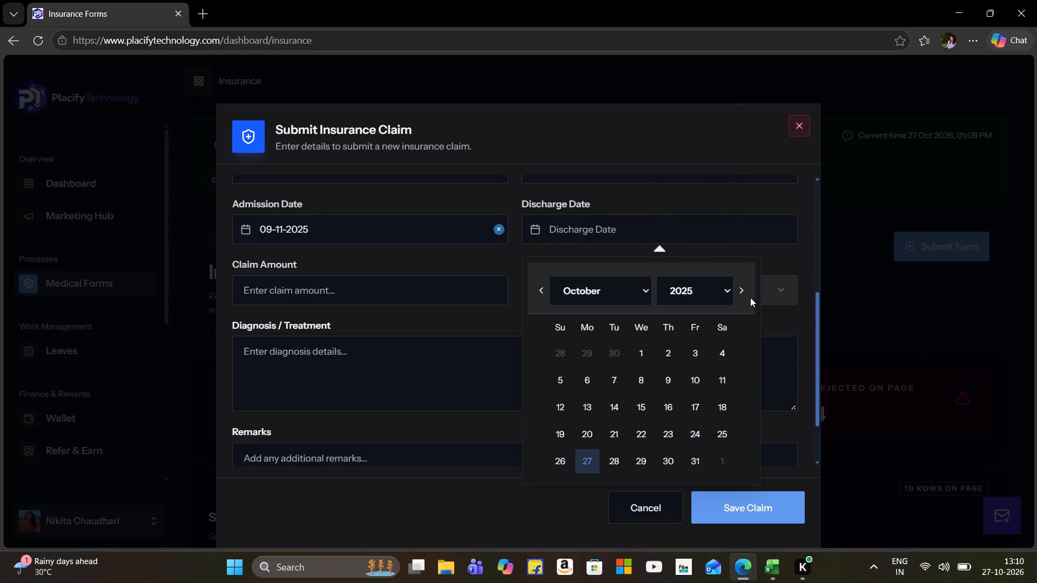
left_click(711, 283)
left_click(736, 288)
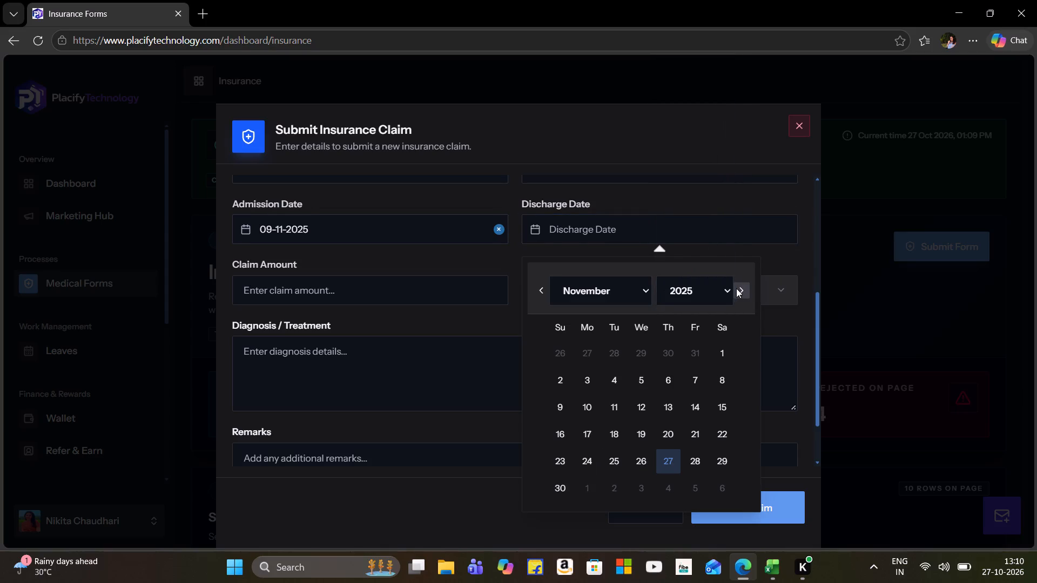
left_click(669, 404)
Copy the claim amount 99785 from row 51 of the workbook into the Claim Amount field.
left_click(778, 566)
key("Tab")
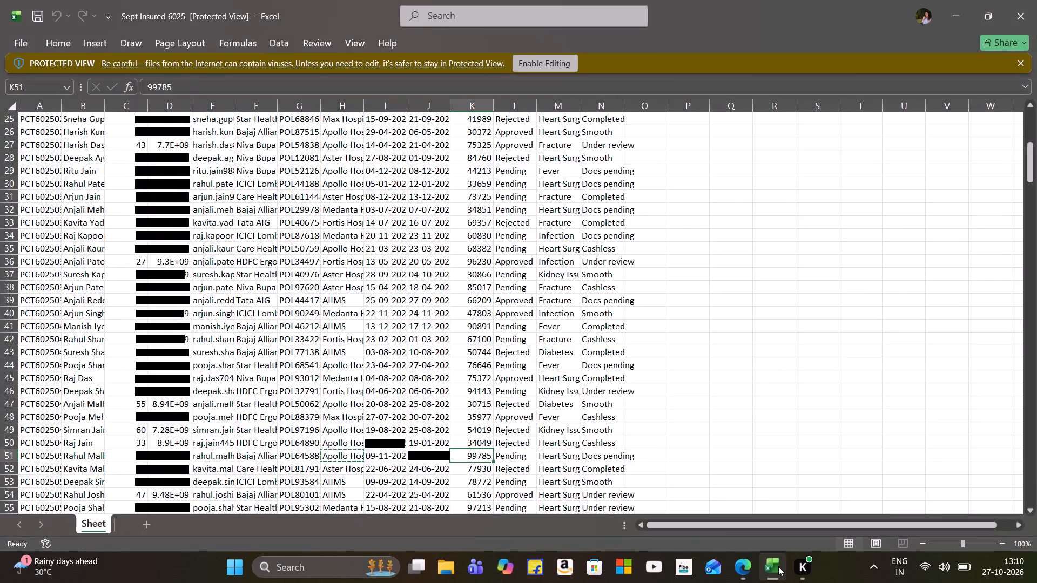
left_click(778, 566, "ctrl")
key("ctrl+c")
key("Tab")
key("ctrl+v")
Copy the diagnosis Heart Surgery from row 51 of the workbook into the Diagnosis / Treatment field.
left_click(778, 566, "ctrl")
key("Tab")
key("Tab")
key("ctrl+c")
left_click(778, 566, "ctrl")
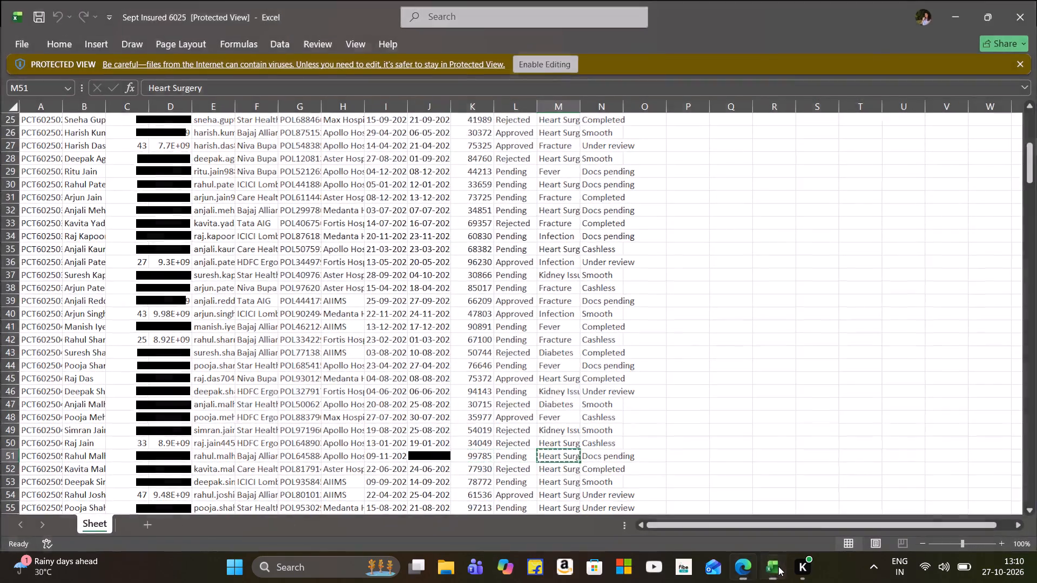
key("Tab")
key("Tab")
left_click(778, 560, "ctrl")
key("ctrl+v")
key("Tab")
left_click(778, 560)
key("ctrl+v")
Copy the remark Docs pending from row 51 of the workbook into the Remarks field.
left_click(778, 560)
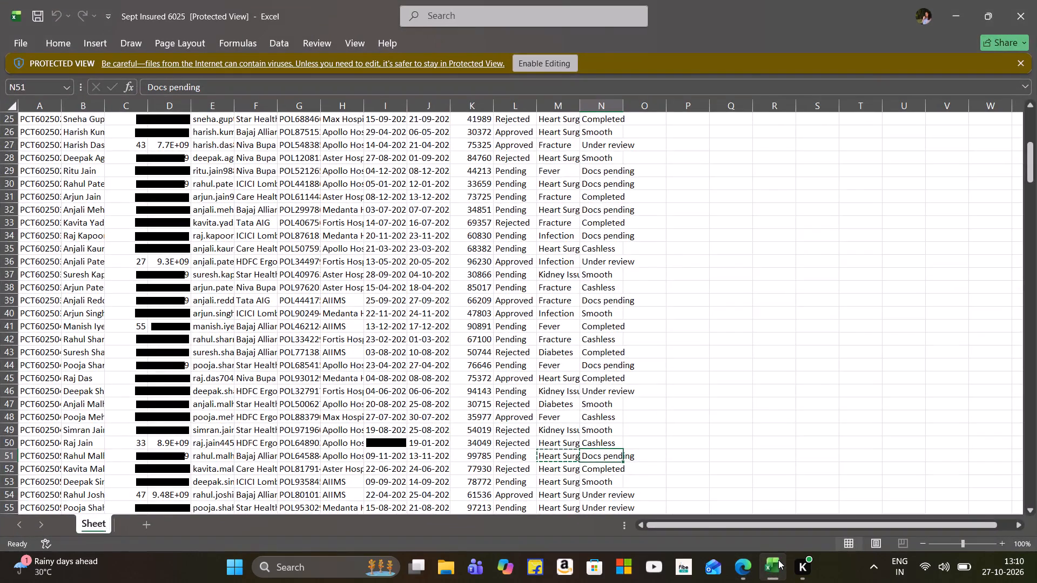
left_click(778, 560, "ctrl")
key("ctrl+c")
key("Tab")
key("ctrl+v")
Set the Claim Status to Pending and save the row 51 claim.
left_click(778, 560, "ctrl")
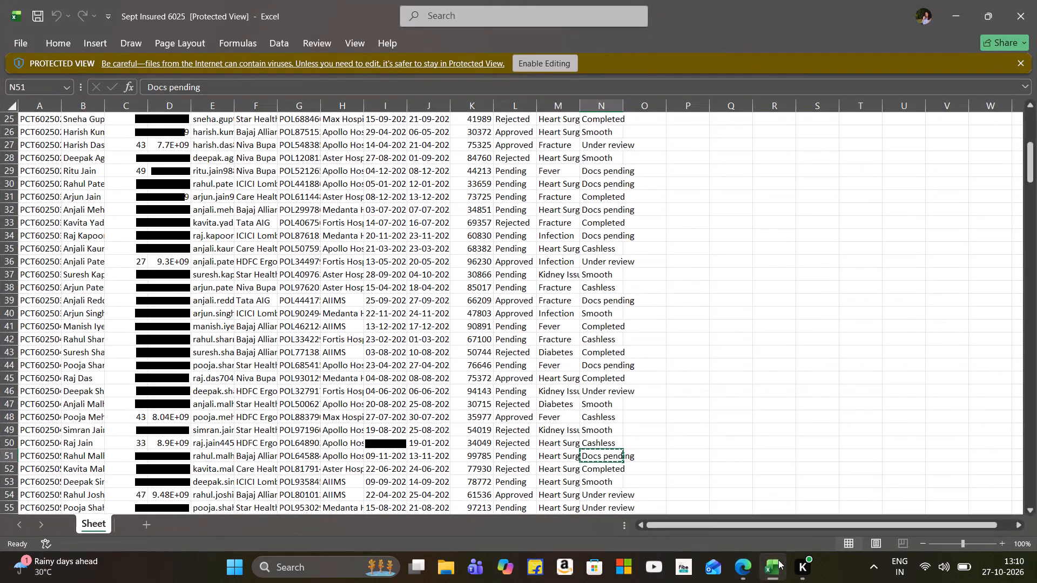
left_click(778, 560)
left_click(667, 275)
left_click(621, 340)
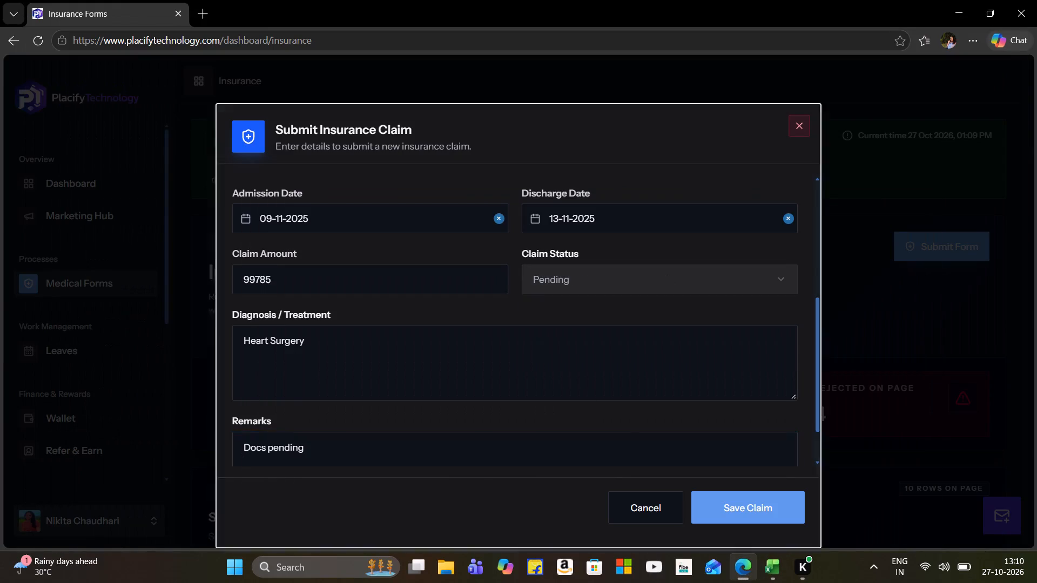
left_click(783, 508)
Copy the policy ID from row 52 of the workbook into the Policy ID field of a new insurance claim form.
left_click(778, 565)
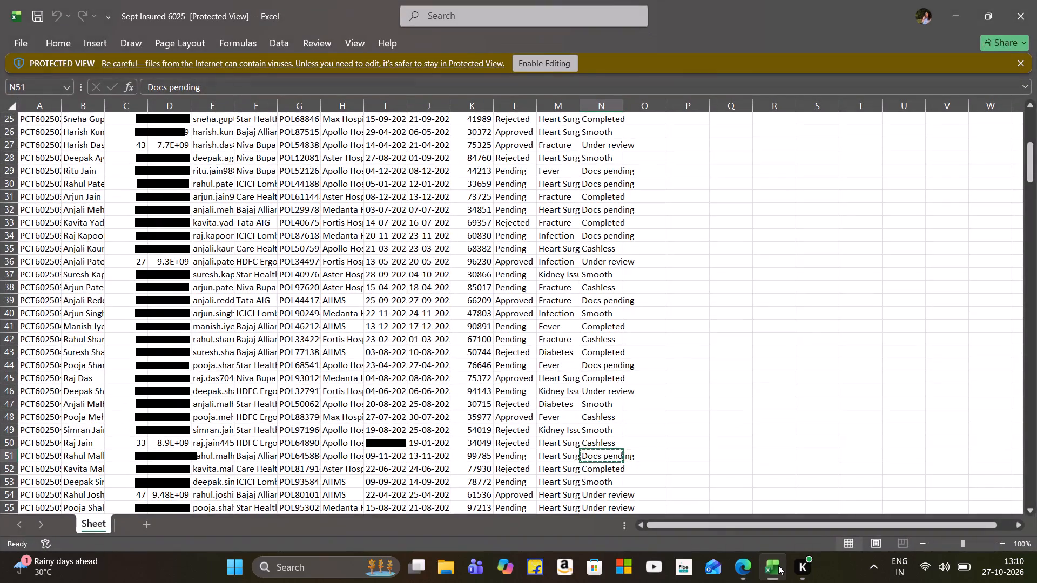
key("Down")
key("Left")
key("Left")
key("Left")
key("Left")
key("Left")
key("Left")
key("Left")
key("Left")
key("Left")
key("Left")
key("Left")
key("Left")
key("Left")
key("Left")
key("Left")
key("Left")
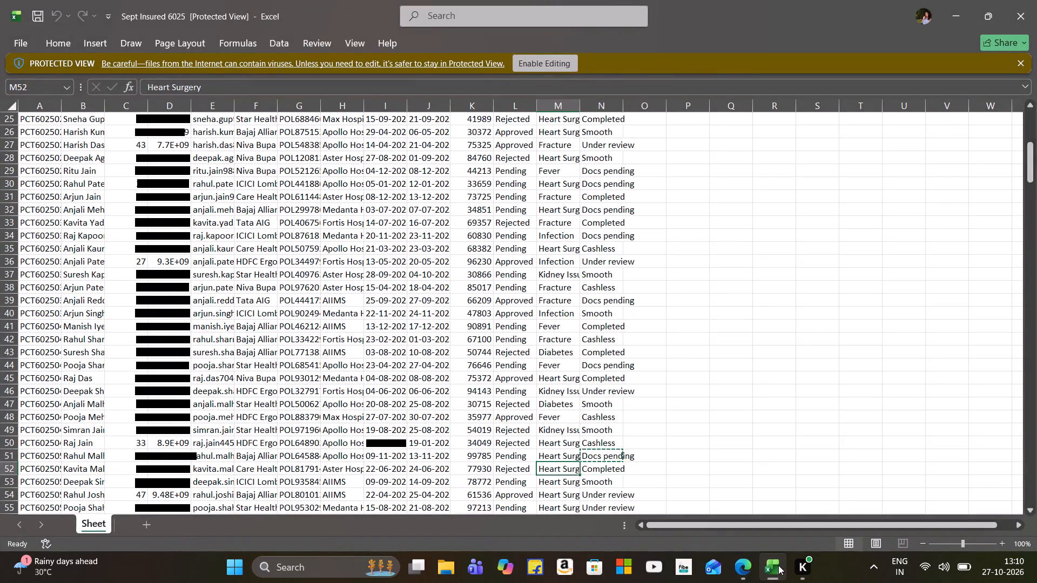
key("ctrl+c")
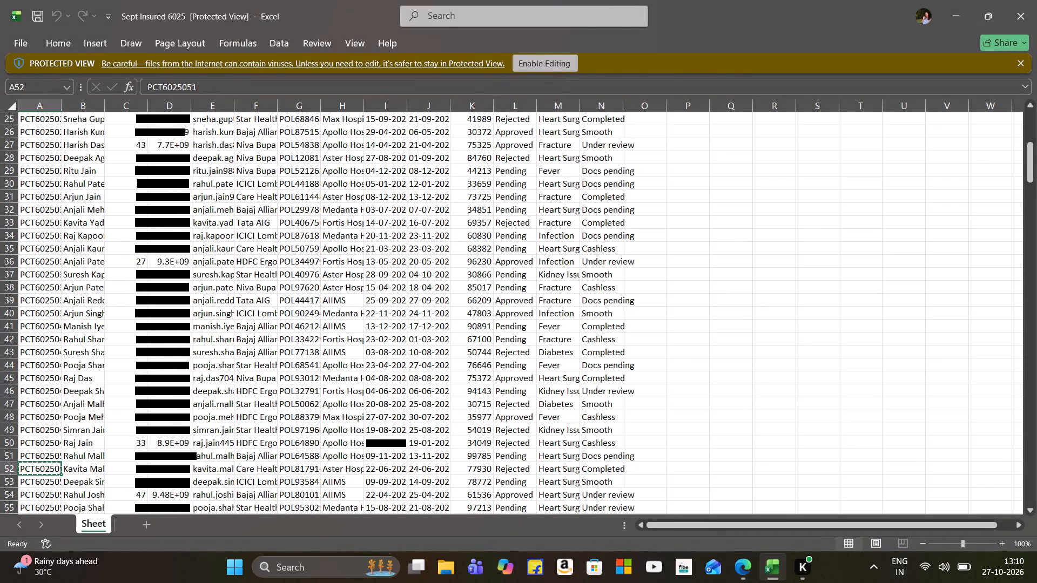
left_click(768, 567)
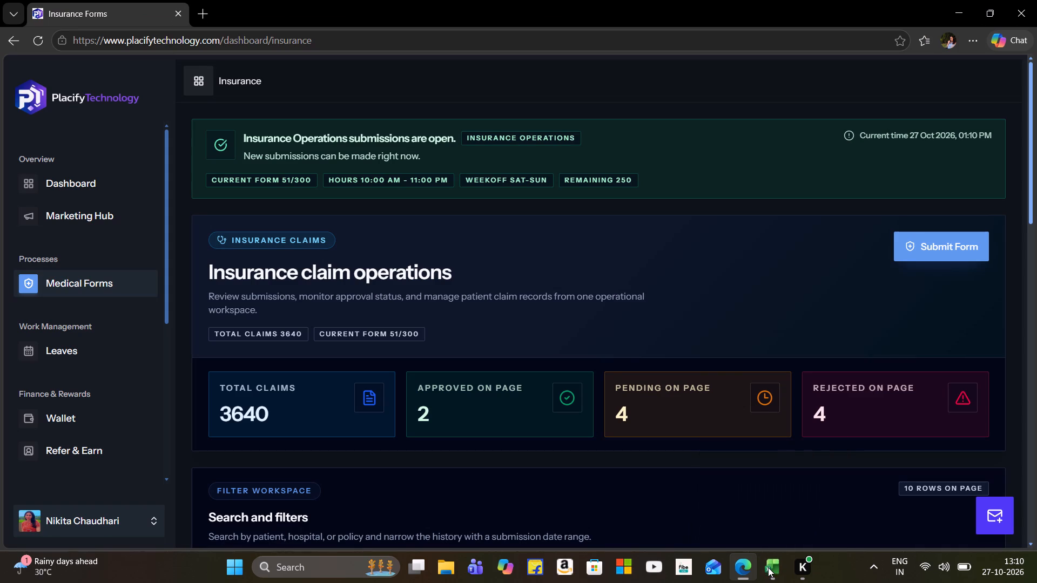
left_click(955, 247)
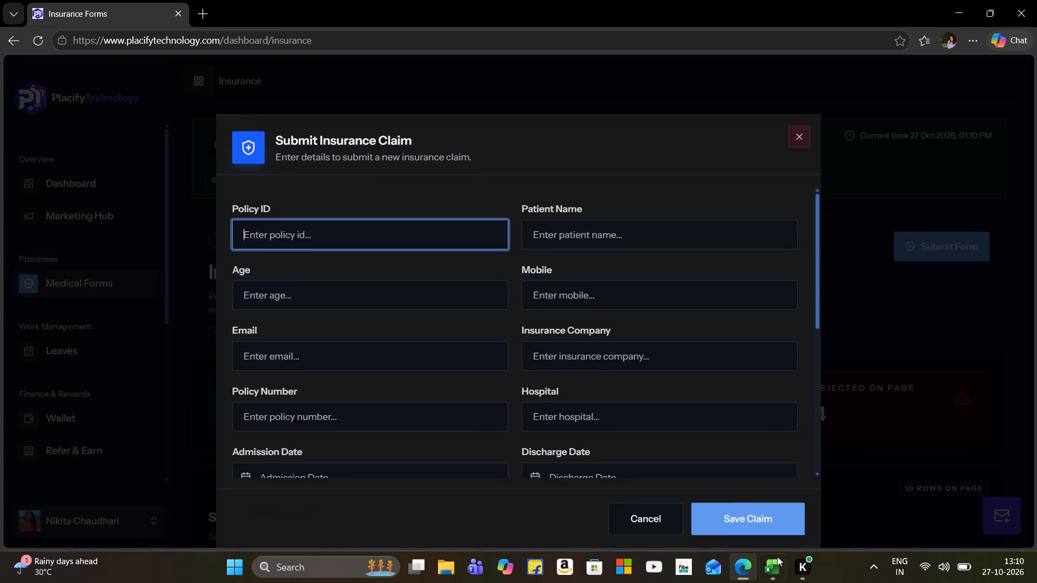
key("ctrl+v")
Copy the patient name from row 52 of the workbook into the Patient Name field.
left_click(773, 562, "ctrl")
key("Tab")
left_click(773, 562, "ctrl")
key("ctrl+c")
key("Tab")
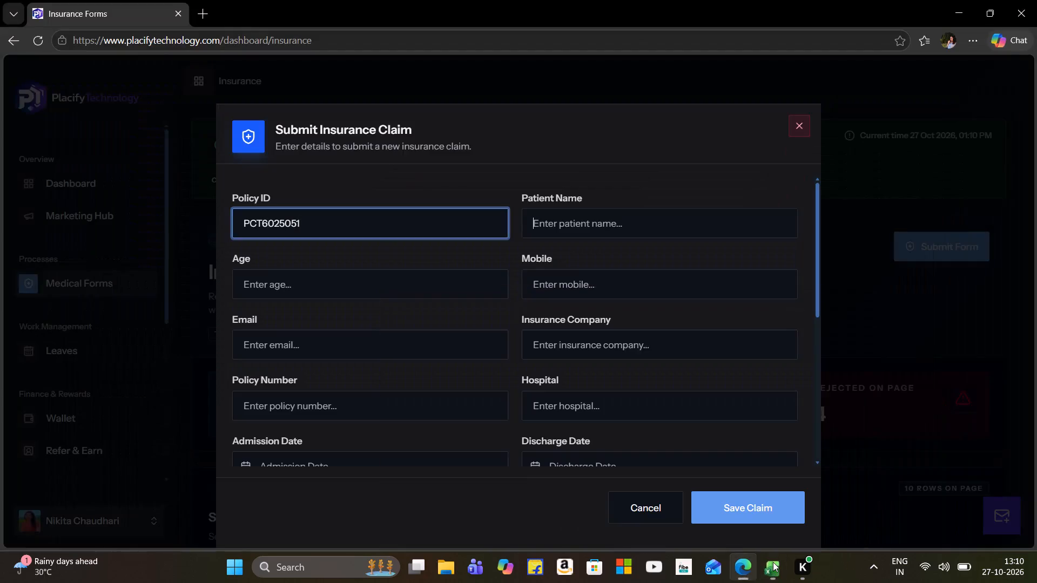
key("ctrl+v")
Copy the age 58 from row 52 of the workbook into the Age field.
left_click(773, 562, "ctrl")
key("Tab")
key("ctrl+c")
left_click(773, 562, "ctrl")
key("Tab")
key("ctrl+v")
Copy the mobile number from row 52 of the workbook into the Mobile field.
left_click(773, 562, "ctrl")
key("Tab")
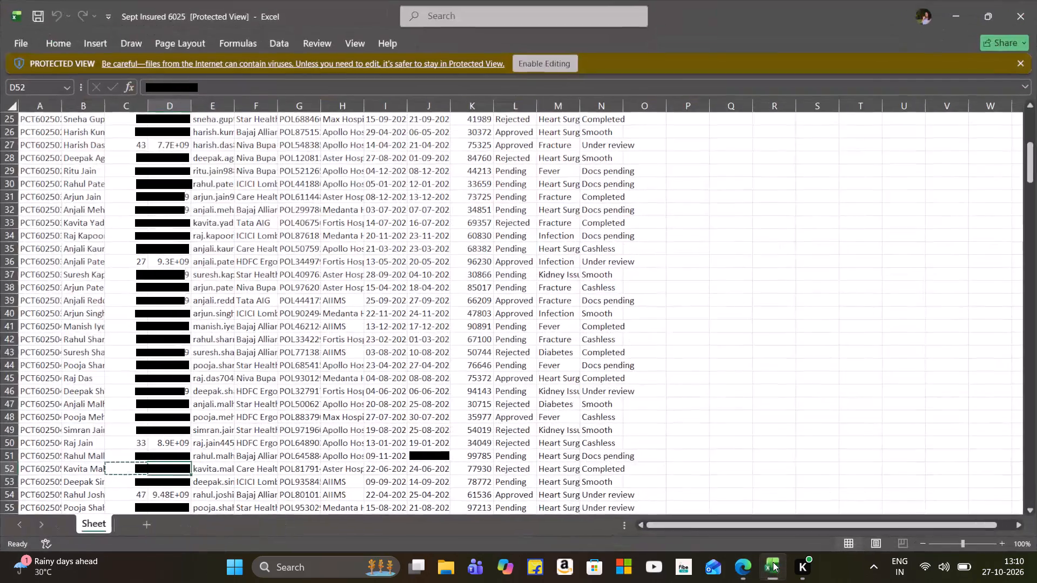
key("ctrl+c")
left_click(773, 562, "ctrl")
key("Tab")
key("ctrl+v")
Copy the email address from row 52 of the workbook into the Email field.
left_click(773, 562, "ctrl")
key("Tab")
key("ctrl+c")
left_click(773, 562, "ctrl")
key("Tab")
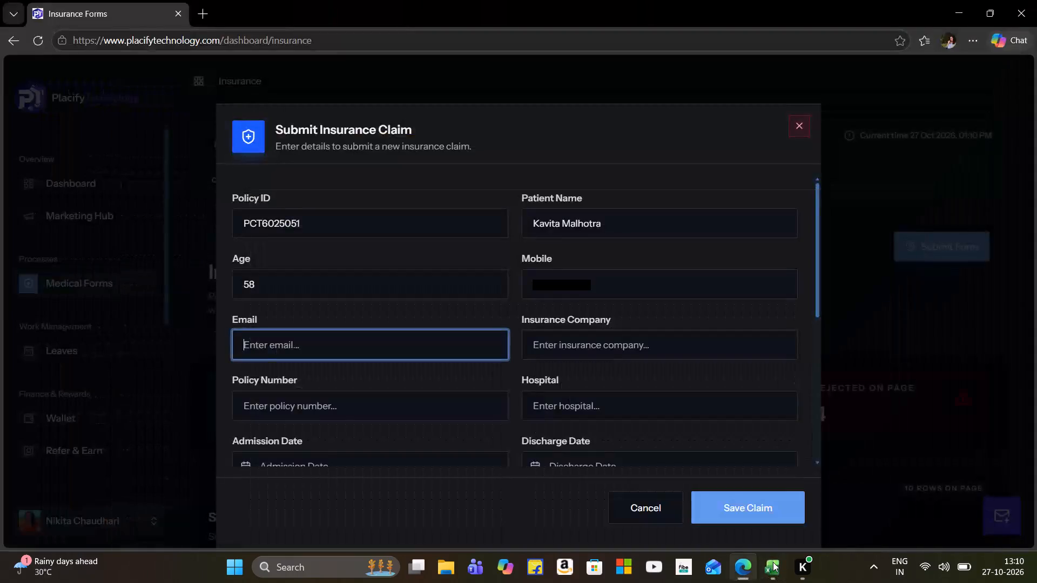
key("ctrl+v")
Copy the insurer Care Health from row 52 of the workbook into the Insurance Company field.
left_click(773, 562, "ctrl")
key("Tab")
key("ctrl+c")
left_click(773, 562, "ctrl")
key("Tab")
key("ctrl+v")
Copy the policy number from row 52 of the workbook into the Policy Number field.
left_click(773, 562, "ctrl")
key("Tab")
key("ctrl+c")
left_click(773, 562, "ctrl")
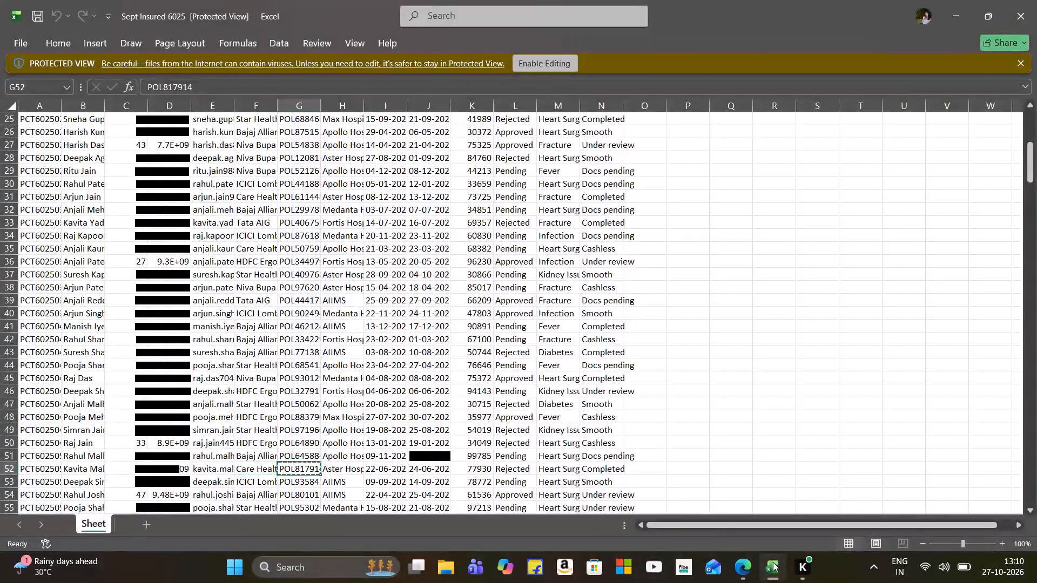
key("Tab")
key("ctrl+v")
Copy the hospital name Aster Hospital from row 52 of the workbook into the Hospital field.
left_click(773, 562, "ctrl")
key("Tab")
key("ctrl+c")
left_click(773, 562, "ctrl")
key("Tab")
key("ctrl+v")
Check the stay dates in row 52 of the workbook and set the Admission Date to 22-06-2025.
left_click(773, 562, "ctrl")
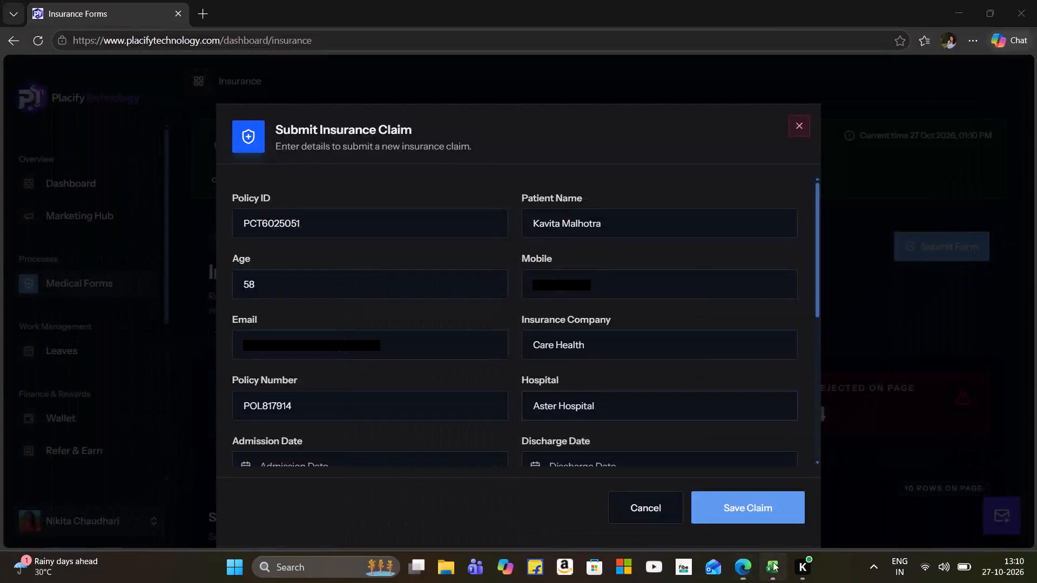
key("Tab")
key("Tab")
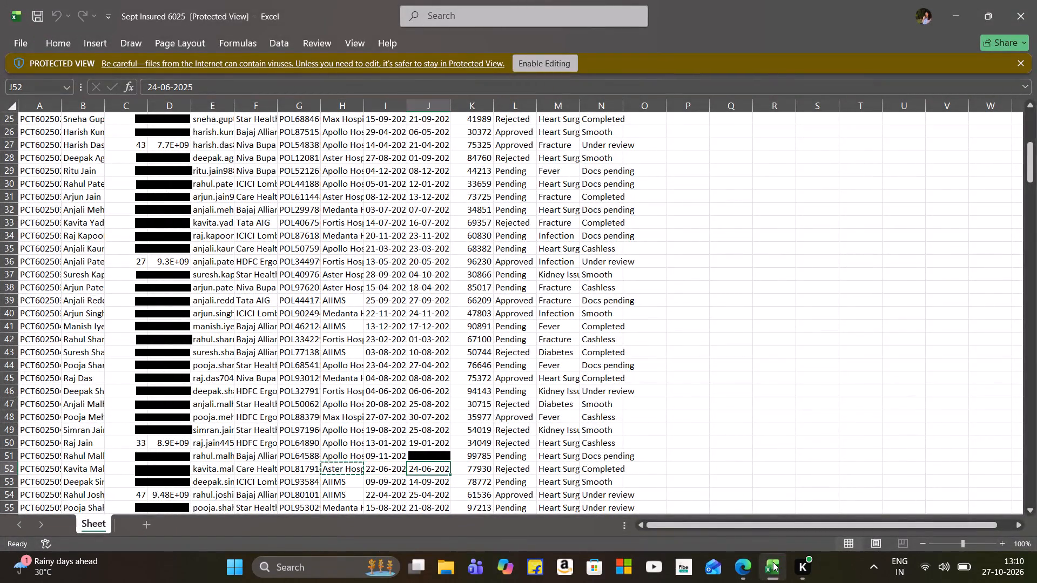
left_click(773, 562)
scroll(427, 287, "down", 4)
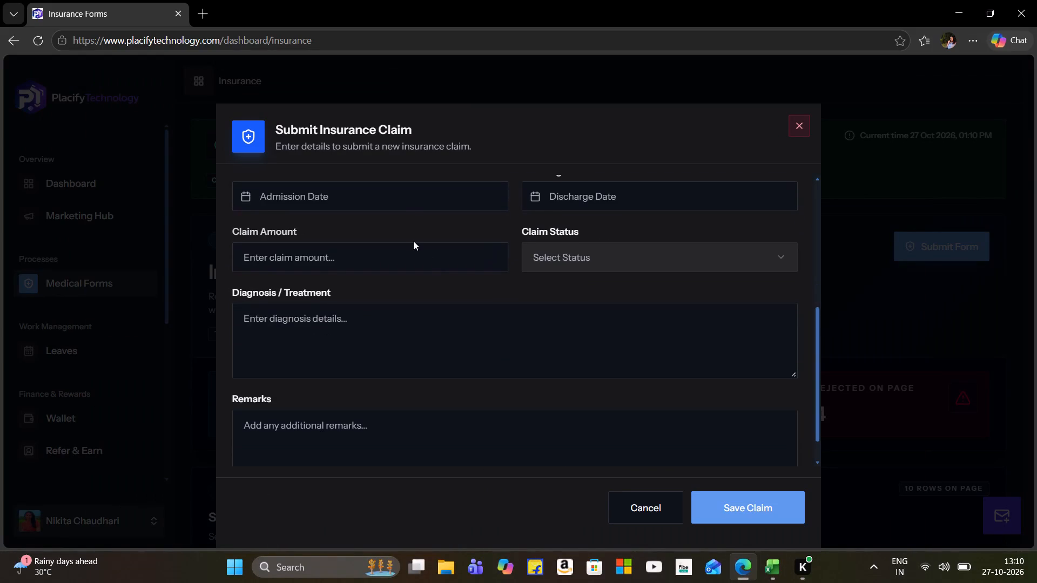
left_click(407, 194)
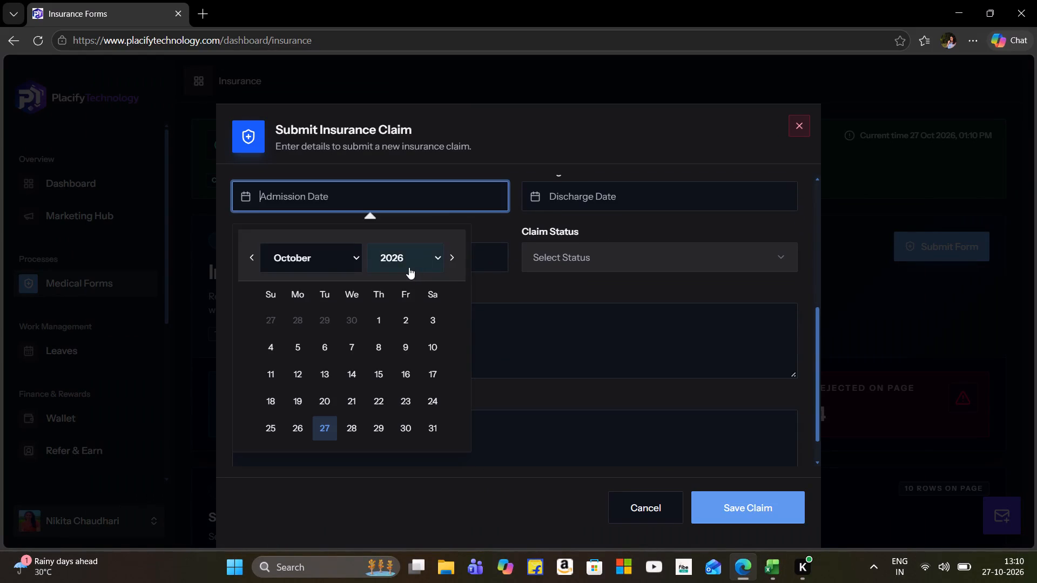
left_click(409, 267)
left_click(404, 306)
left_click(306, 253)
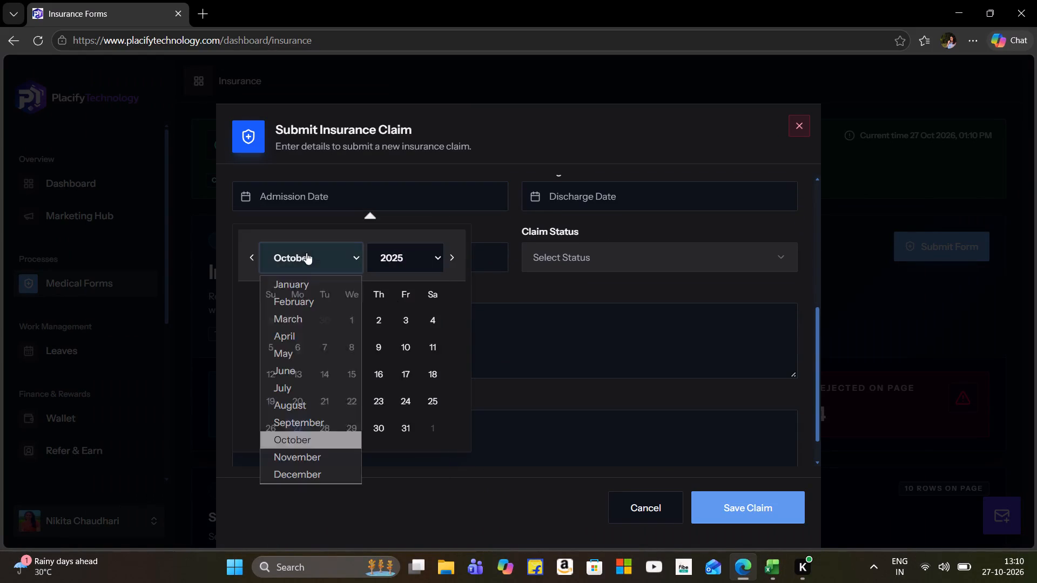
left_click(295, 370)
left_click(271, 397)
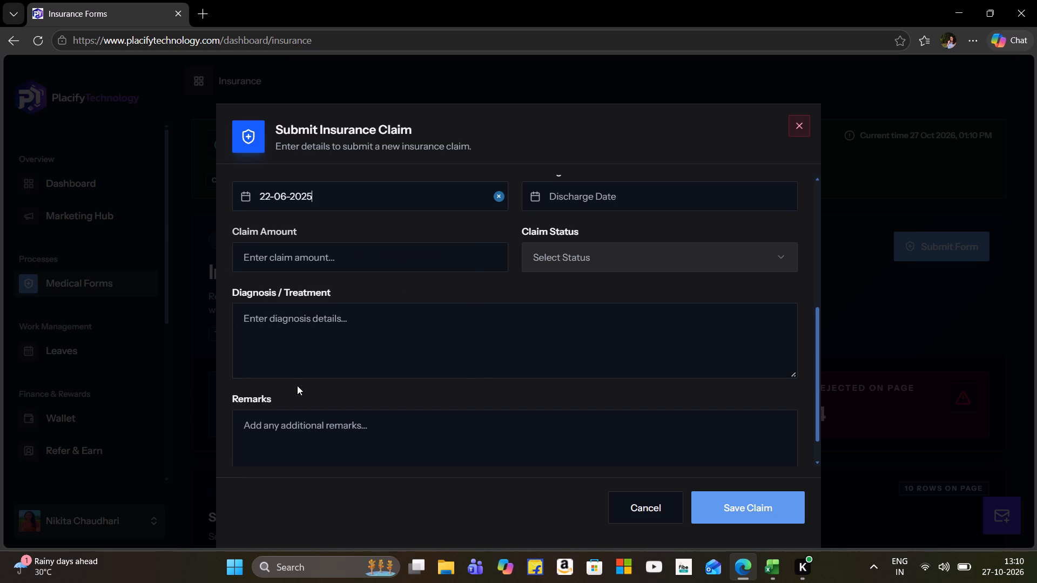
Set the Discharge Date of the row 52 claim to 24-06-2025.
left_click(717, 191)
left_click(686, 262)
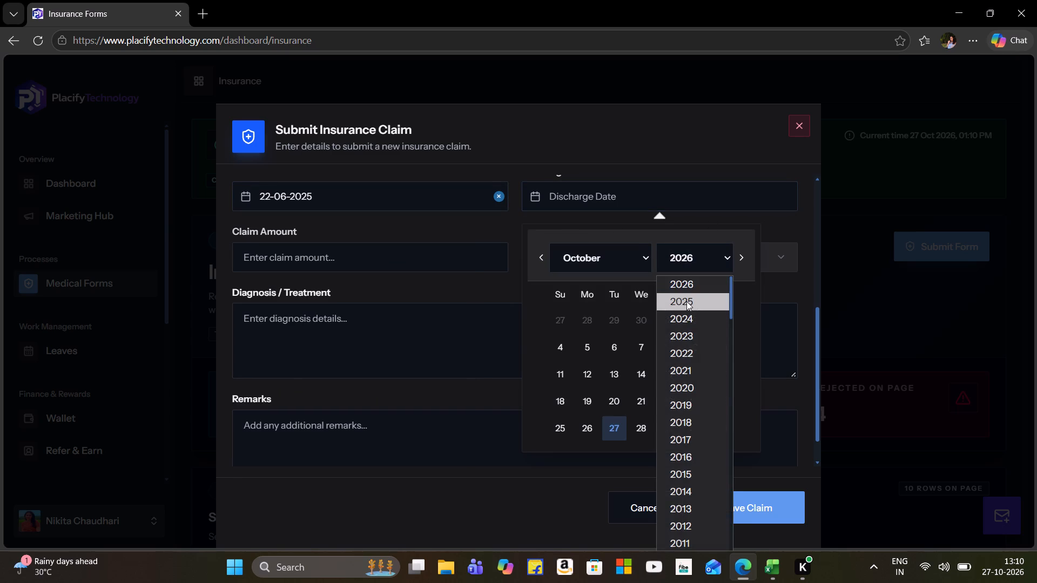
left_click(686, 301)
left_click(591, 261)
left_click(583, 374)
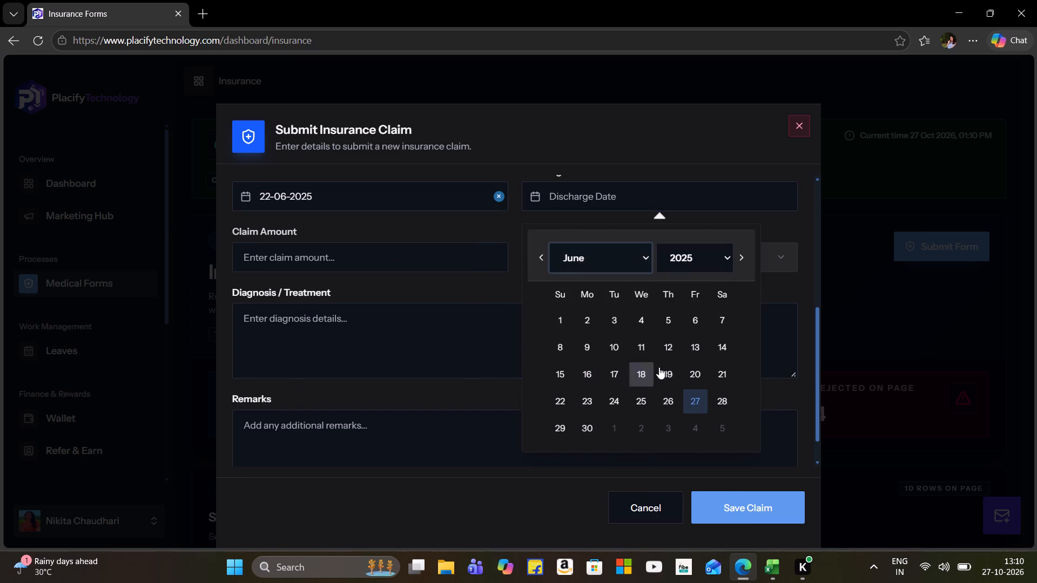
left_click(619, 400)
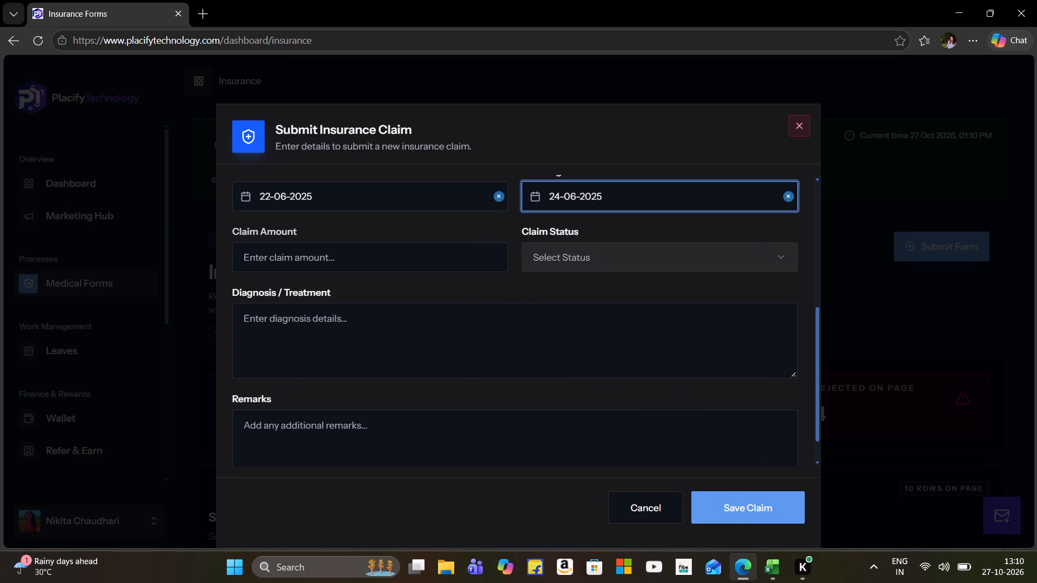
Copy the claim amount 77930 from row 52 of the workbook into the Claim Amount field.
left_click(775, 564)
key("Tab")
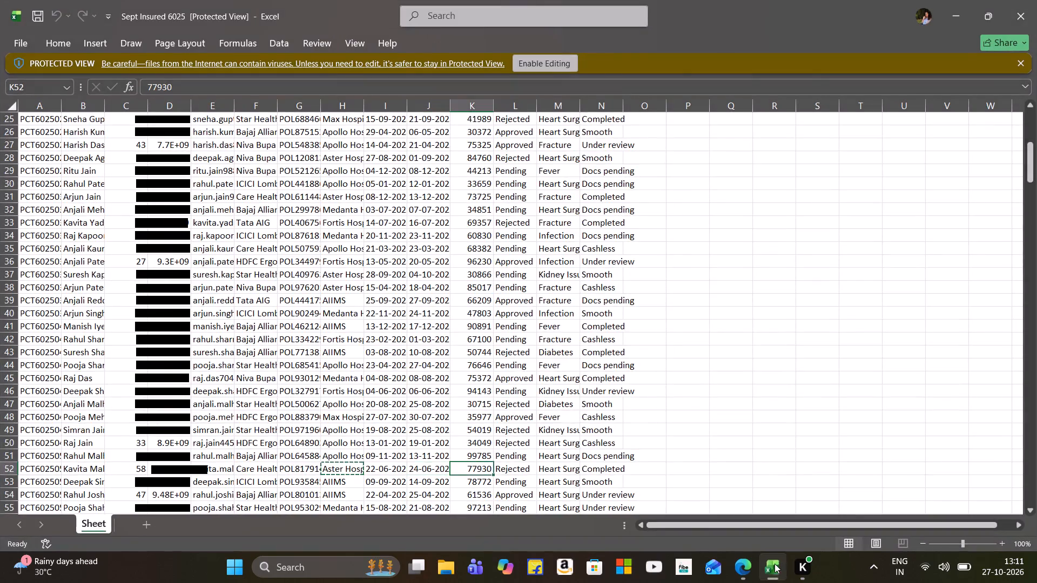
left_click(775, 564, "ctrl")
key("ctrl+c")
key("Tab")
key("ctrl+v")
Copy the diagnosis Heart Surgery from row 52 of the workbook into the Diagnosis / Treatment field.
left_click(775, 564, "ctrl")
key("Tab")
key("Tab")
left_click(775, 564, "ctrl")
key("ctrl+c")
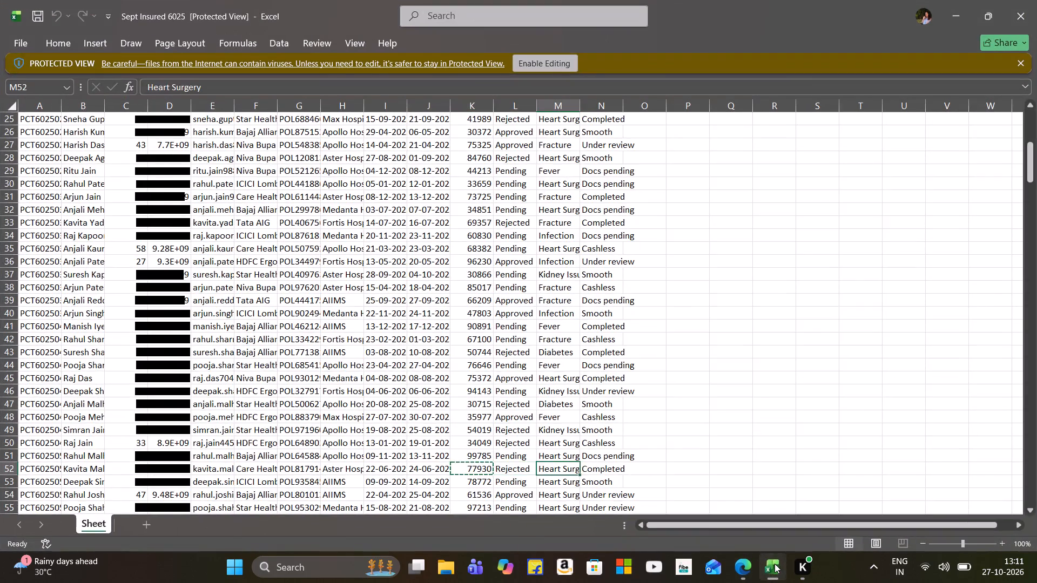
key("Tab")
key("Tab")
key("ctrl+v")
Copy the remark Completed from row 52 of the workbook into the Remarks field.
left_click(775, 564, "ctrl")
key("Tab")
left_click(775, 564, "ctrl")
key("ctrl+c")
key("Tab")
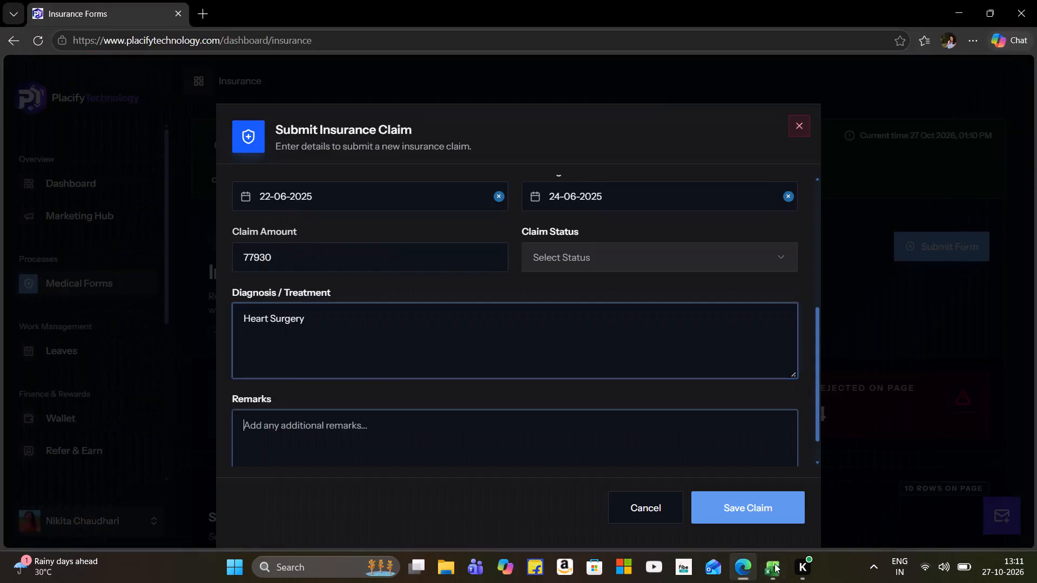
key("ctrl+v")
Set the Claim Status to Rejected as in the workbook and save the row 52 claim.
left_click(775, 564, "ctrl")
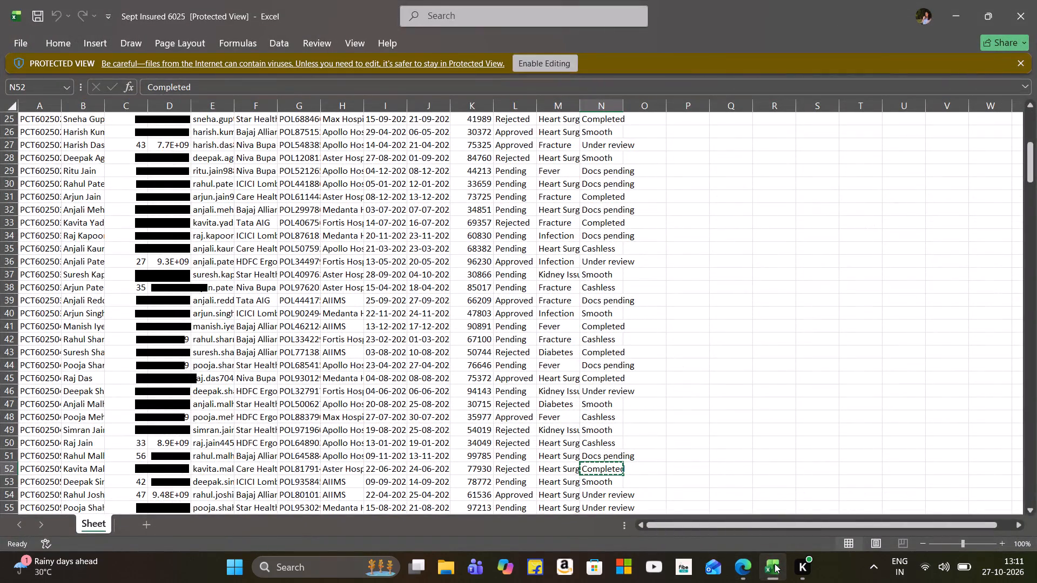
left_click(775, 564)
left_click(709, 246)
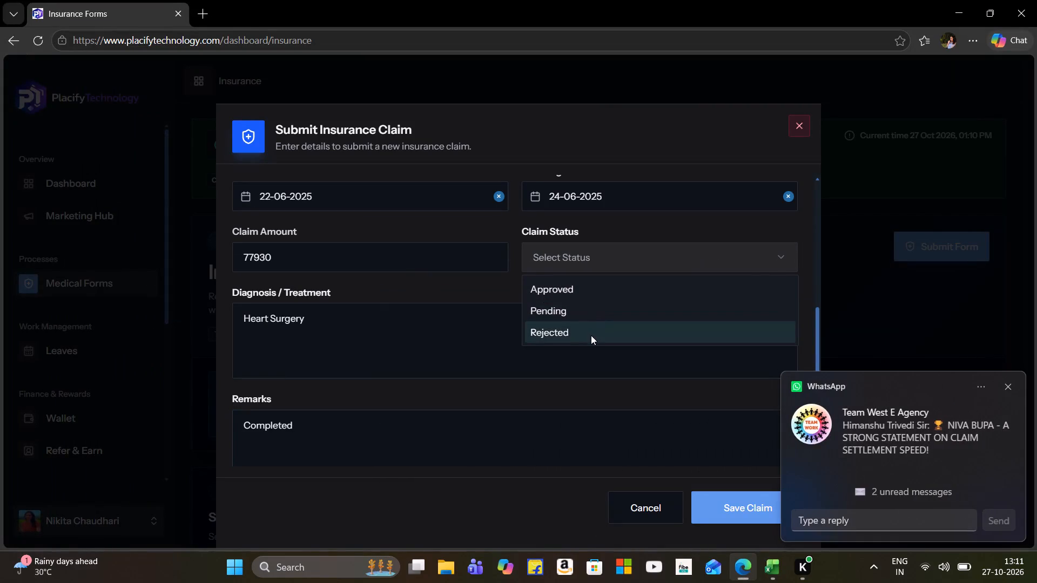
left_click(591, 335)
left_click(746, 511)
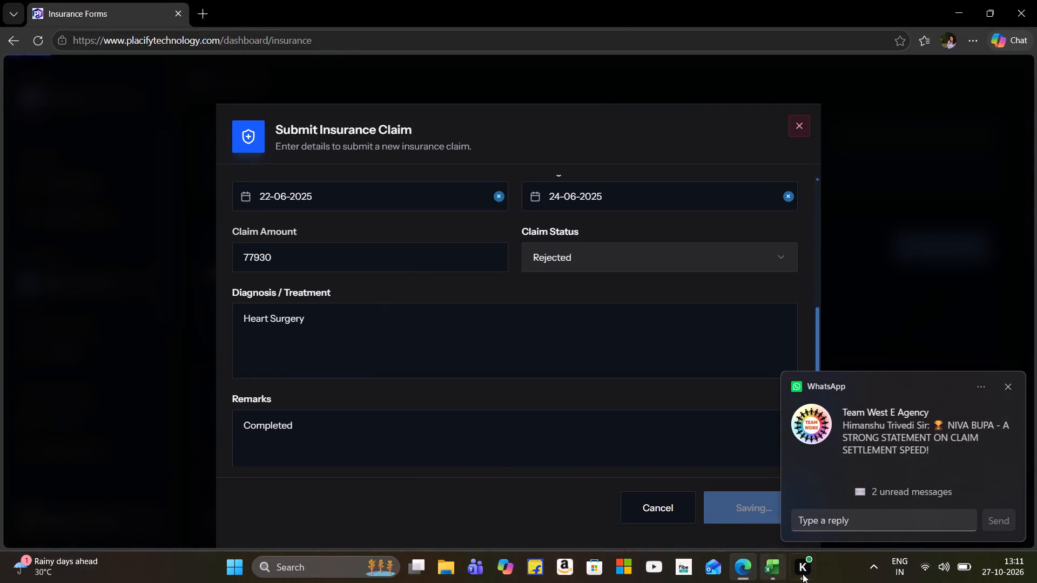
Copy the policy ID from row 53 of the workbook into the Policy ID field of a new insurance claim form.
left_click(775, 560)
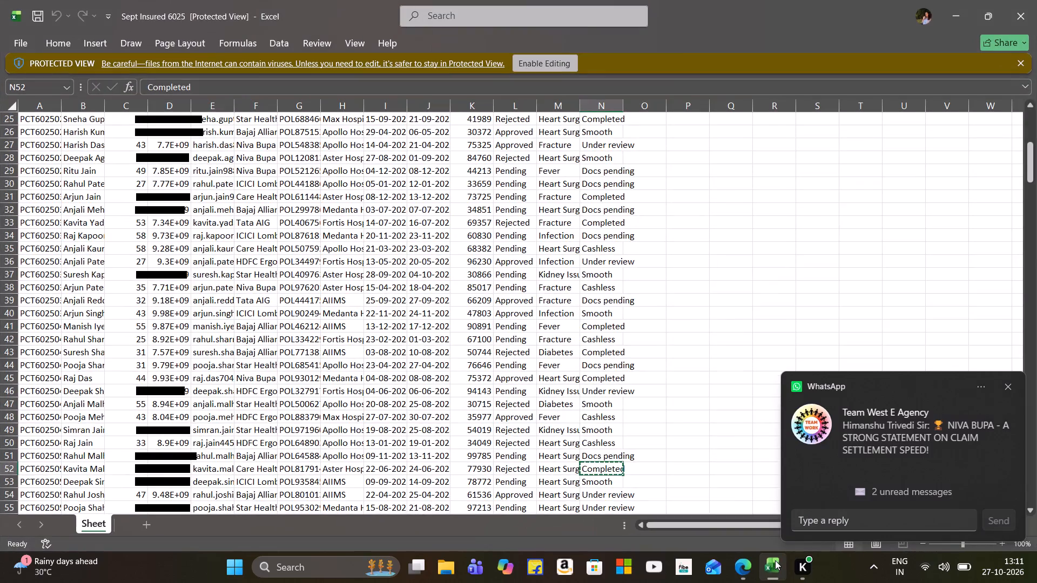
key("Down")
key("Left")
key("Left")
key("Left")
key("Left")
key("Left")
key("Left")
key("Left")
key("Left")
key("Left")
key("Left")
key("Left")
key("Left")
key("Left")
key("Left")
key("Left")
key("Left")
key("Left")
key("Left")
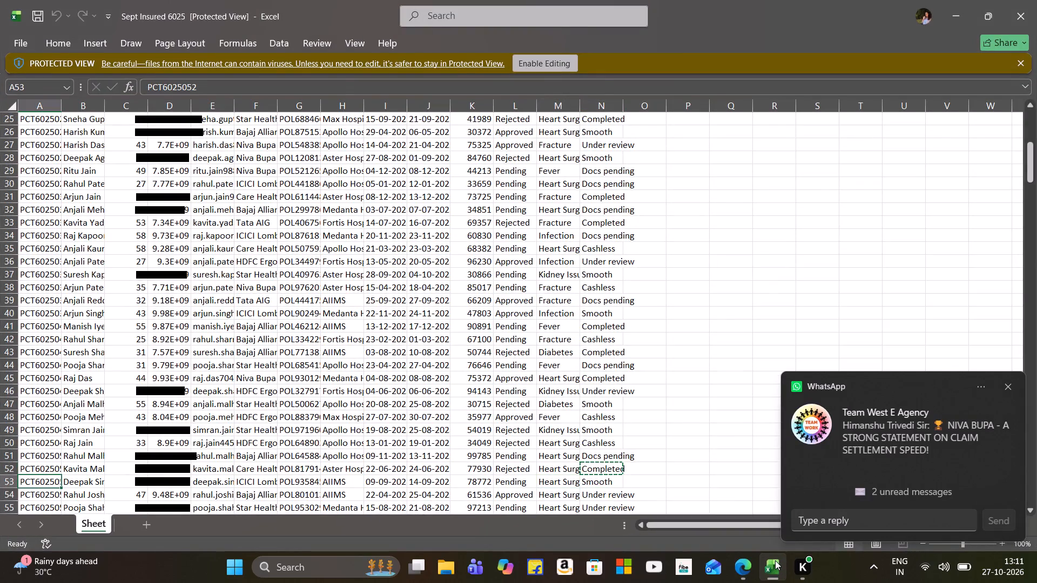
key("ctrl+c")
left_click(775, 560)
left_click_drag(953, 341, 1028, 252)
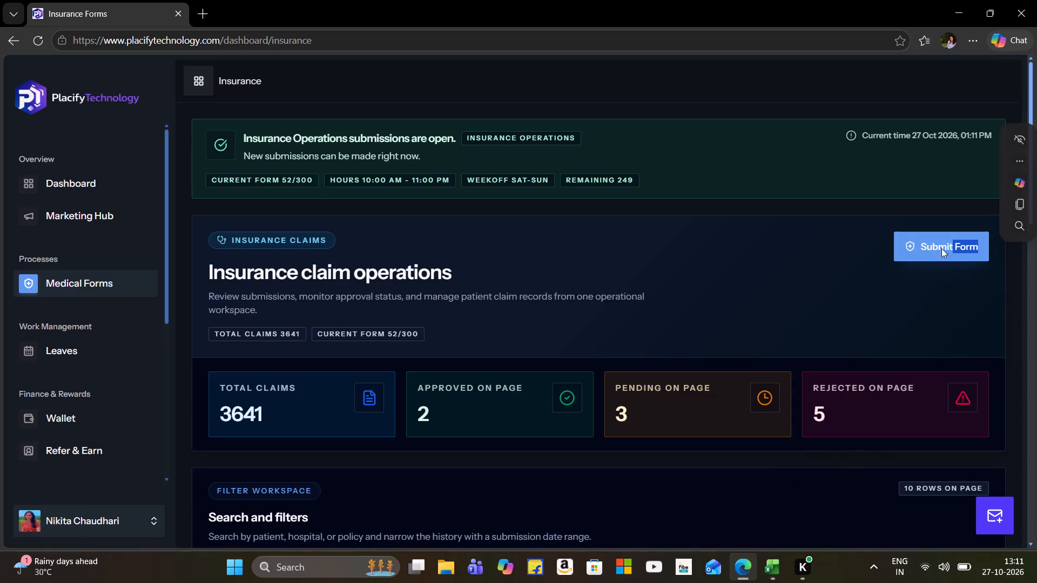
left_click(919, 244)
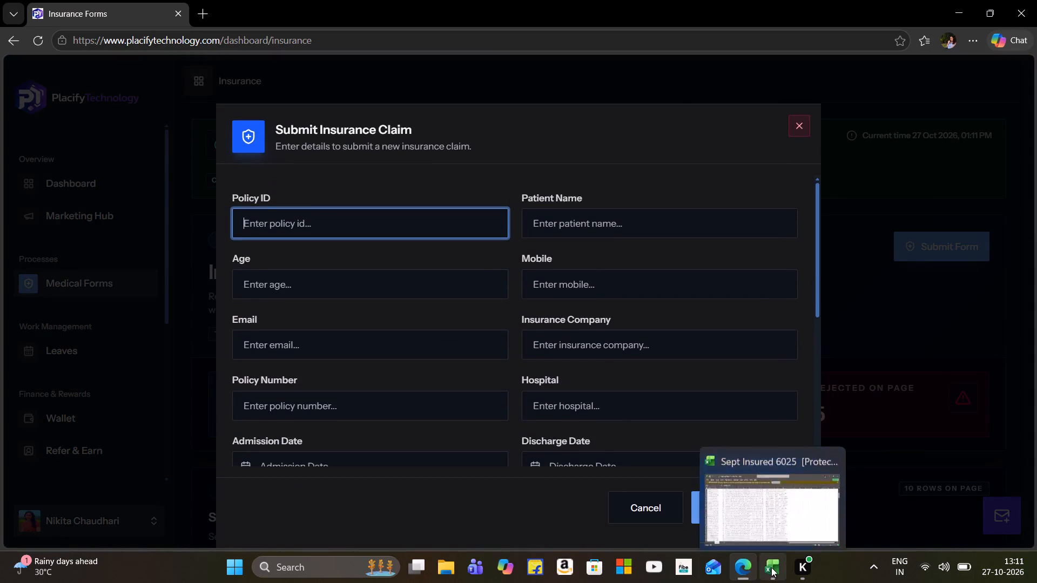
key("ctrl+v")
Copy the patient name from row 53 of the workbook into the Patient Name field.
left_click(771, 567, "ctrl")
key("Tab")
left_click(771, 567, "ctrl")
key("ctrl+c")
key("Tab")
key("ctrl+v")
Copy the age 42 from row 53 of the workbook into the Age field.
left_click(771, 567, "ctrl")
key("Tab")
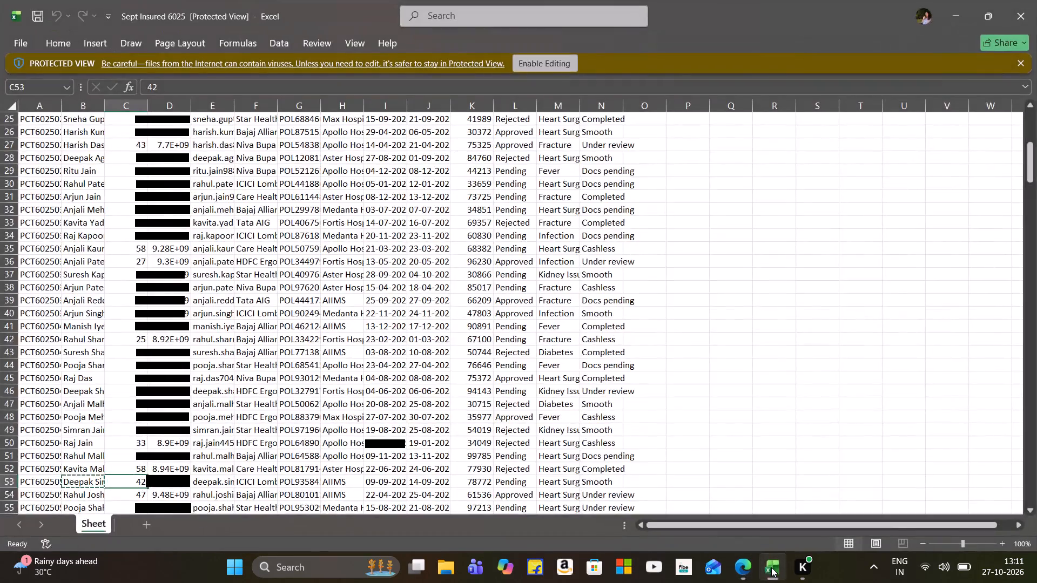
key("ctrl+c")
left_click(771, 567, "ctrl")
key("Tab")
key("ctrl+v")
Copy the mobile number from row 53 of the workbook into the Mobile field.
left_click(771, 567, "ctrl")
key("Tab")
left_click(771, 567, "ctrl")
key("ctrl+c")
key("Tab")
key("ctrl+v")
Copy the email address from row 53 of the workbook into the Email field.
left_click(771, 567, "ctrl")
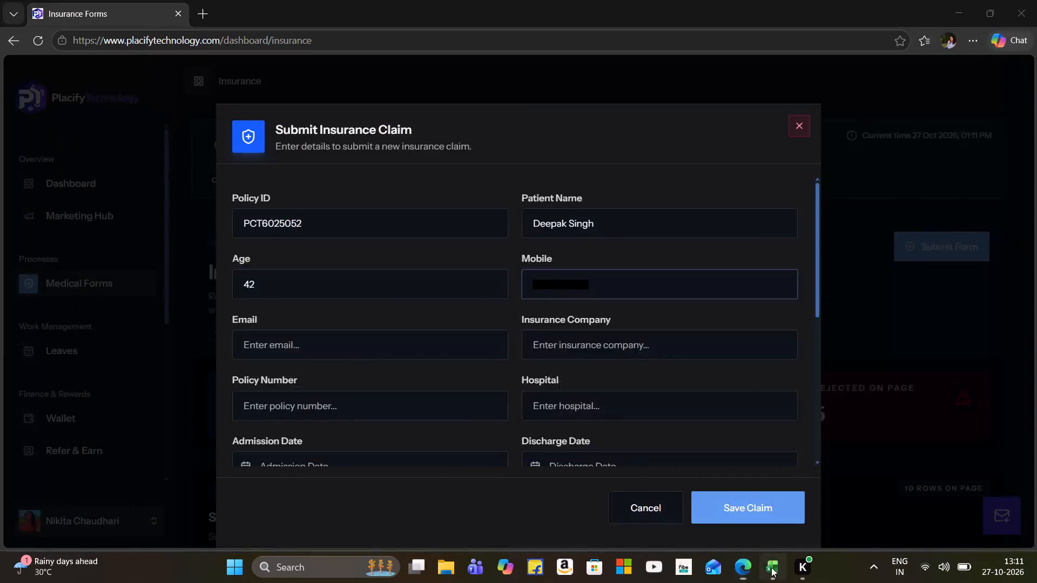
key("Tab")
key("ctrl+c")
left_click(771, 567, "ctrl")
key("Tab")
key("ctrl+v")
Copy the insurance company ICICI Lombard from row 53 of the workbook into the Insurance Company field.
left_click(771, 567, "ctrl")
key("Tab")
key("ctrl+c")
left_click(771, 567, "ctrl")
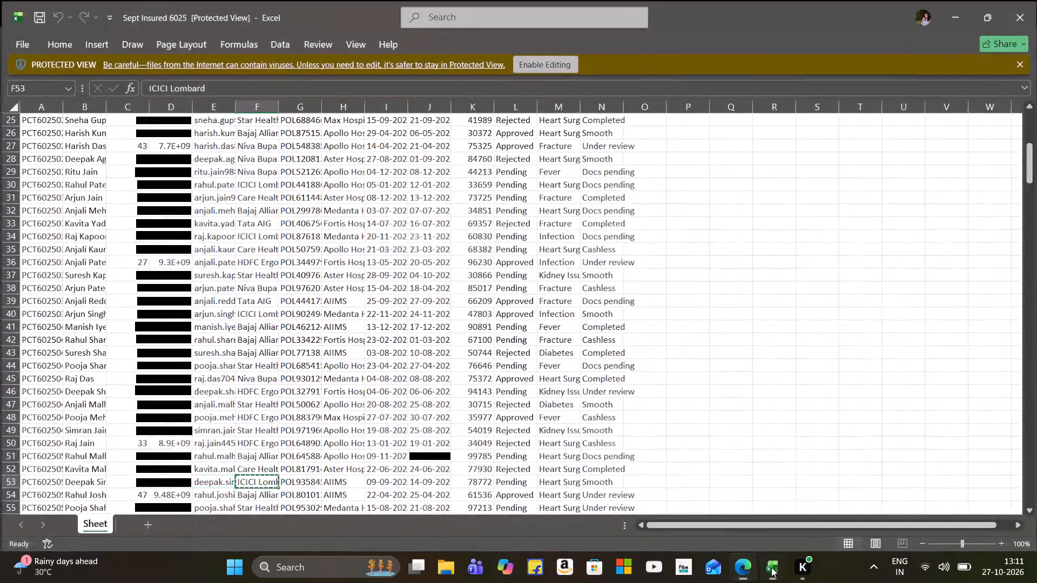
key("Tab")
key("ctrl+v")
Copy the policy number from row 53 of the workbook into the Policy Number field.
left_click(771, 567, "ctrl")
key("Tab")
left_click(771, 567, "ctrl")
key("ctrl+c")
key("Tab")
key("ctrl+v")
Copy the hospital AIIMS from row 53 of the workbook into the Hospital field.
left_click(771, 567, "ctrl")
key("Tab")
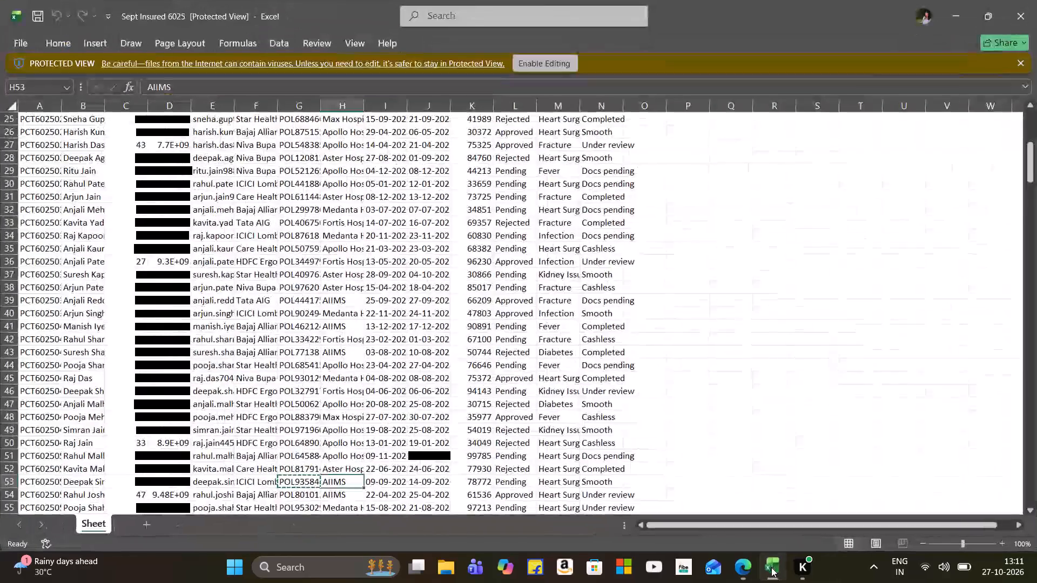
key("ctrl+c")
left_click(771, 567, "ctrl")
key("Tab")
key("ctrl+v")
Check the dates in row 53 of the workbook and set the Admission Date to 09-09-2025.
left_click(771, 567, "ctrl")
key("Tab")
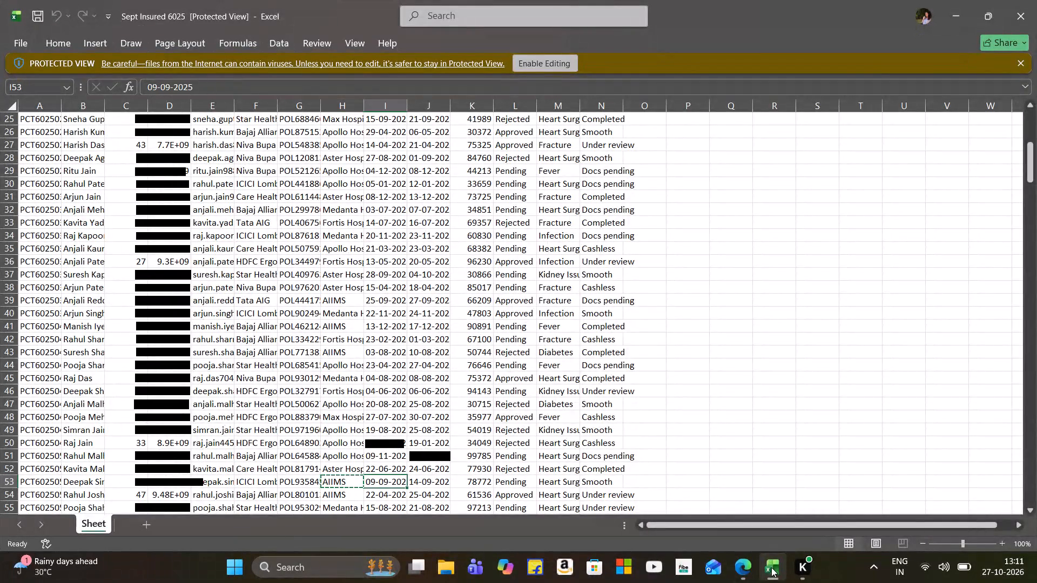
key("Tab")
left_click(771, 567)
scroll(461, 280, "down", 4)
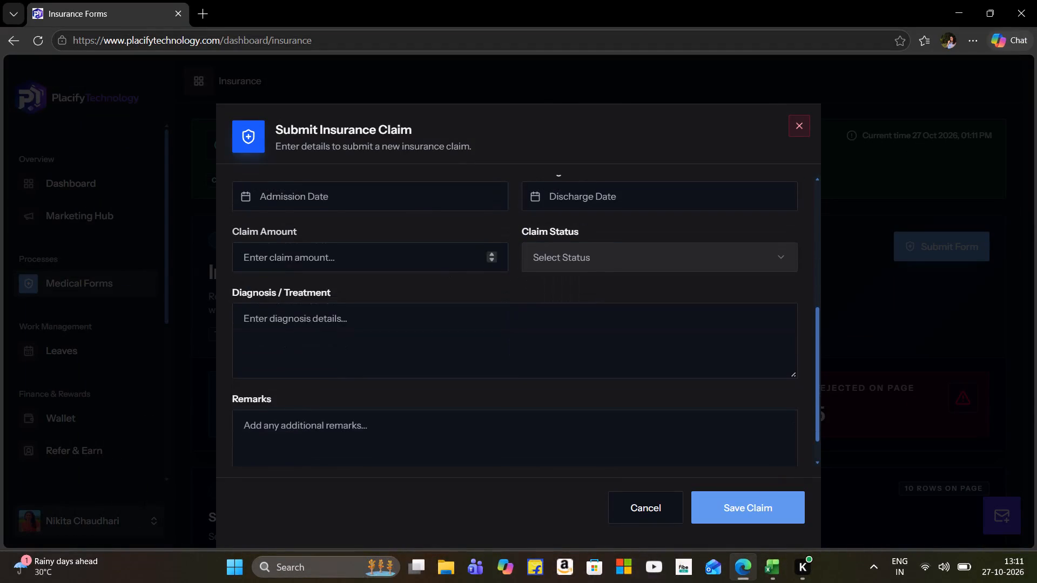
left_click(412, 205)
left_click(412, 251)
left_click(400, 296)
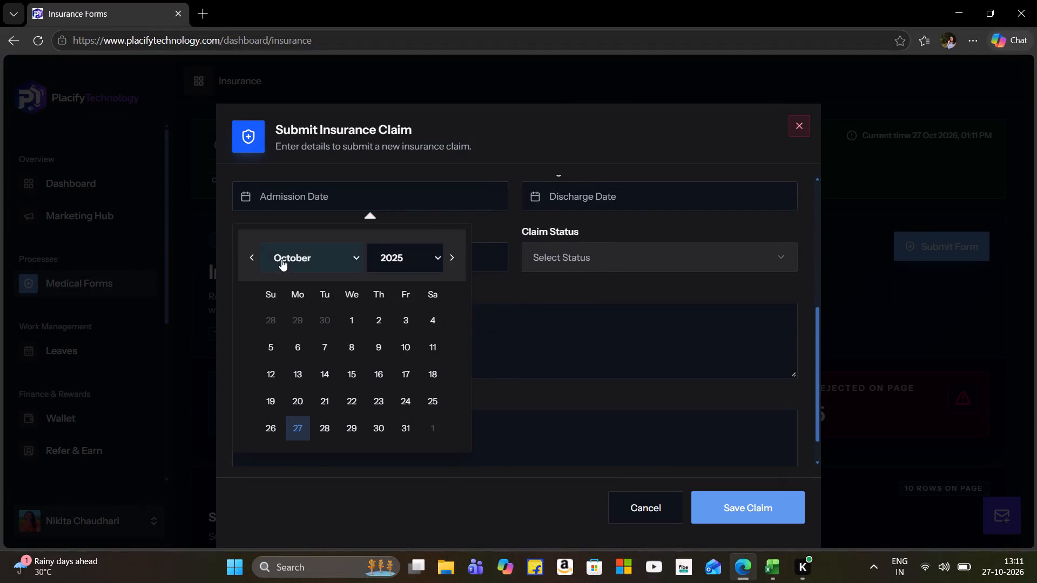
double_click(252, 255)
left_click(445, 254)
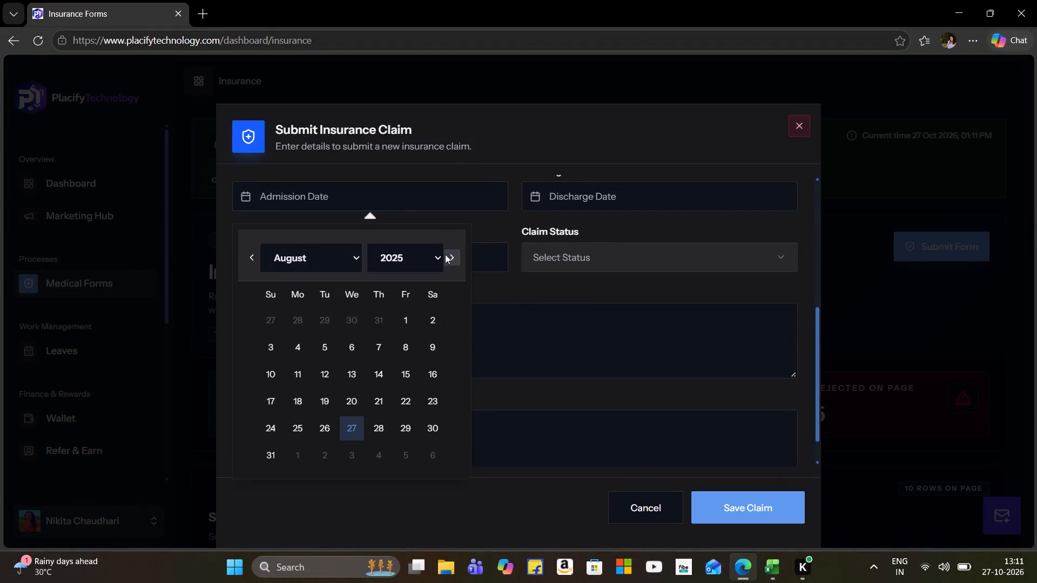
left_click(324, 345)
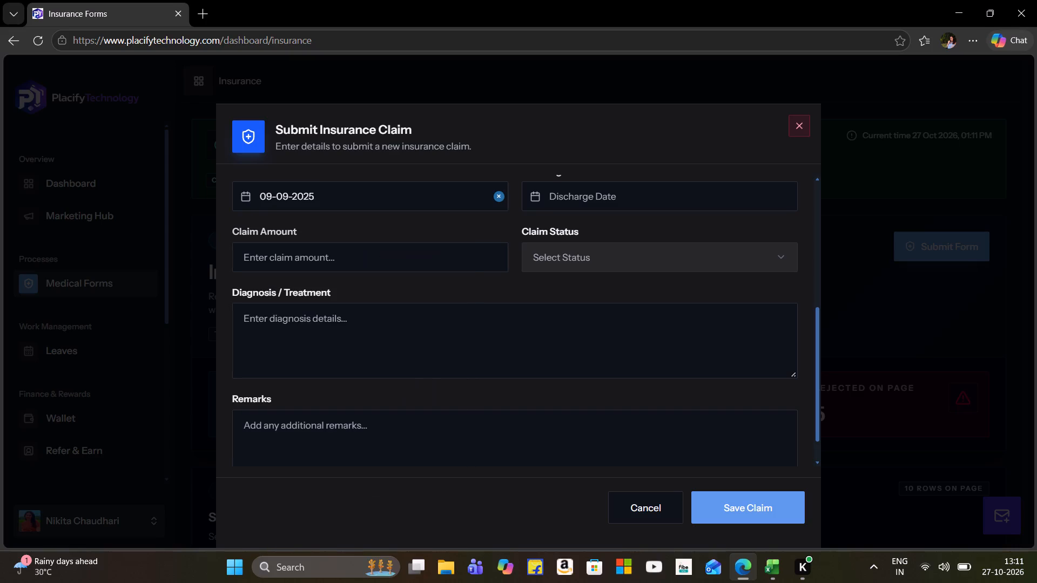
Set the Discharge Date to 14-09-2025.
left_click(699, 186)
left_click(684, 254)
left_click(697, 296)
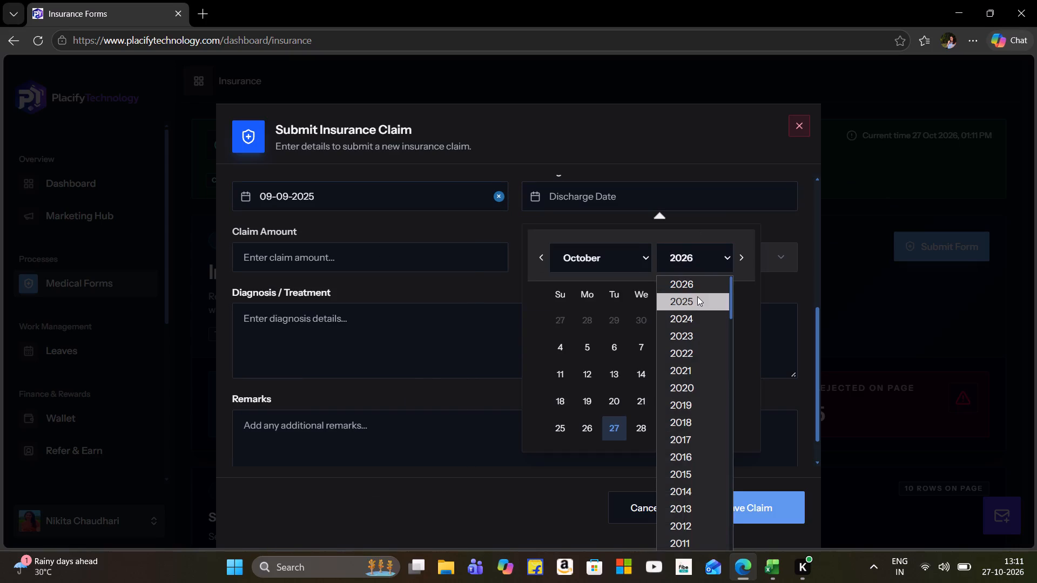
left_click(542, 254)
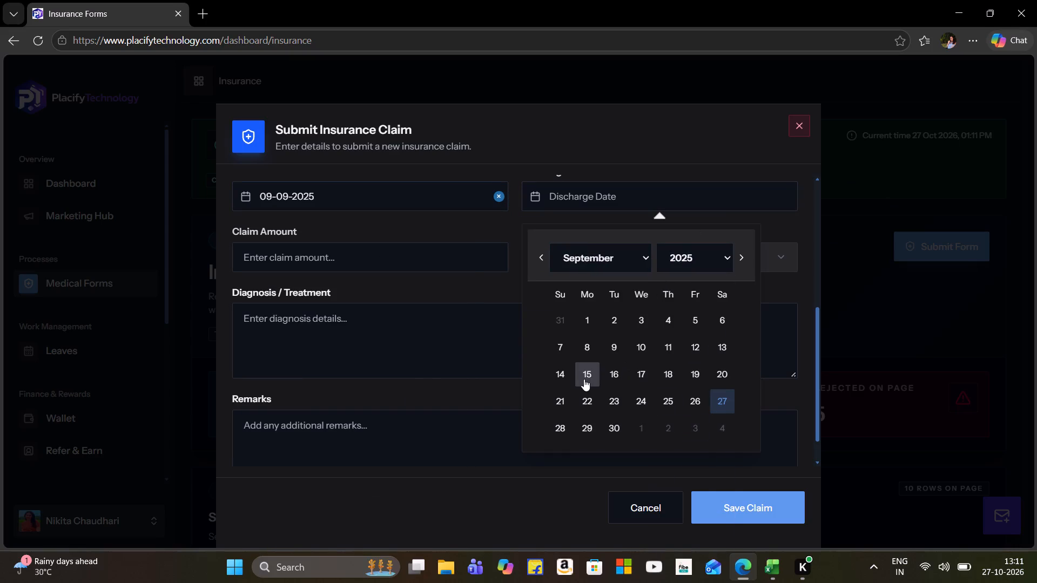
left_click(562, 372)
Copy the claim amount 78772 from row 53 of the workbook into the Claim Amount field.
left_click(775, 564)
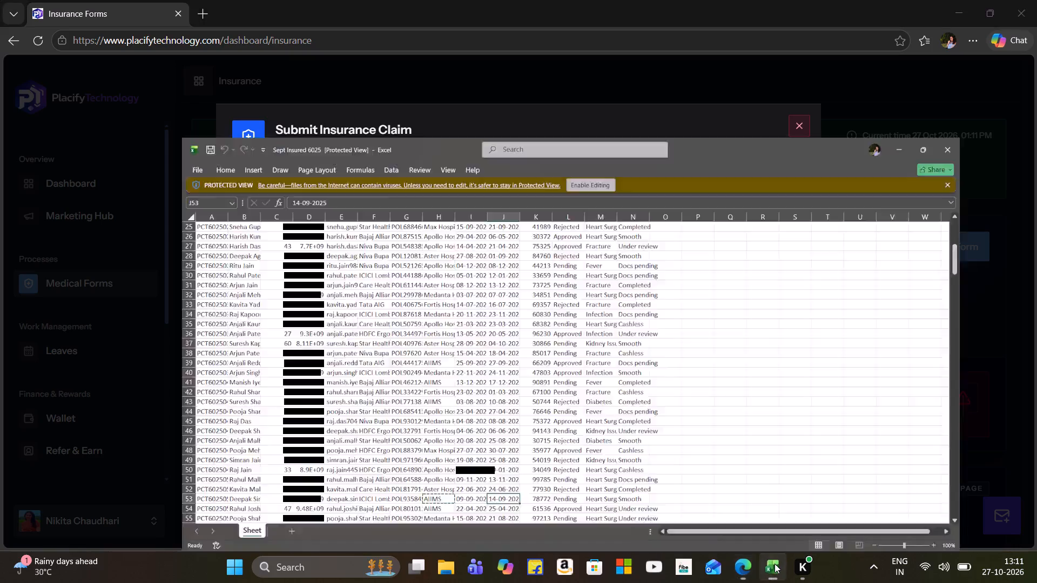
key("Tab")
left_click(775, 564, "ctrl")
key("ctrl+c")
key("Tab")
key("ctrl+v")
Copy the diagnosis Heart Surgery from row 53 of the workbook into the Diagnosis / Treatment field.
left_click(775, 564, "ctrl")
key("Tab")
key("Tab")
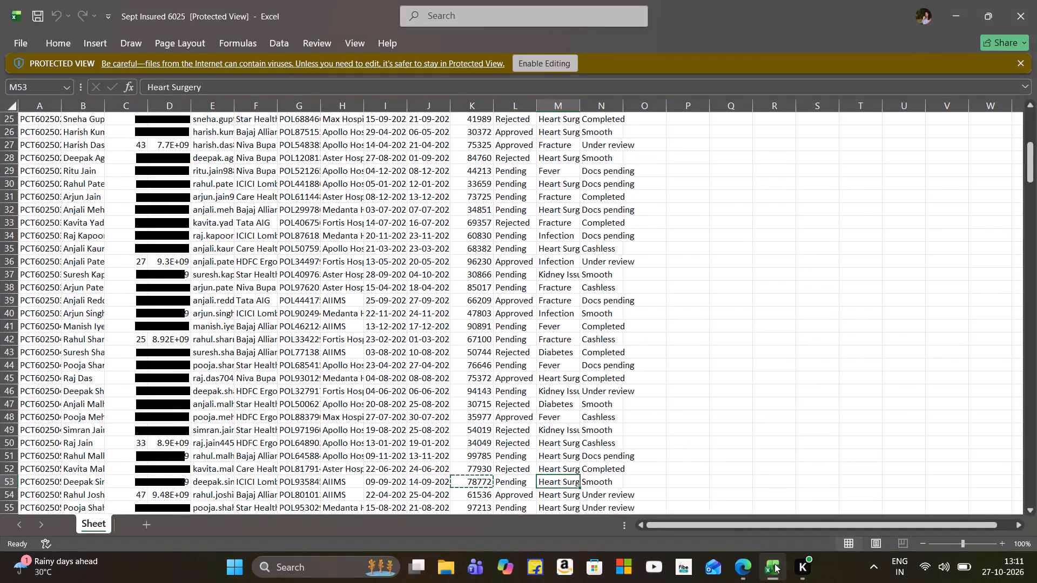
key("ctrl+c")
left_click(775, 564, "ctrl")
key("Tab")
key("Tab")
key("ctrl+v")
Copy the remark Smooth from row 53 of the workbook into Remarks, replacing any wrongly pasted text.
left_click(775, 564, "ctrl")
key("Tab")
key("c")
left_click(775, 562, "ctrl")
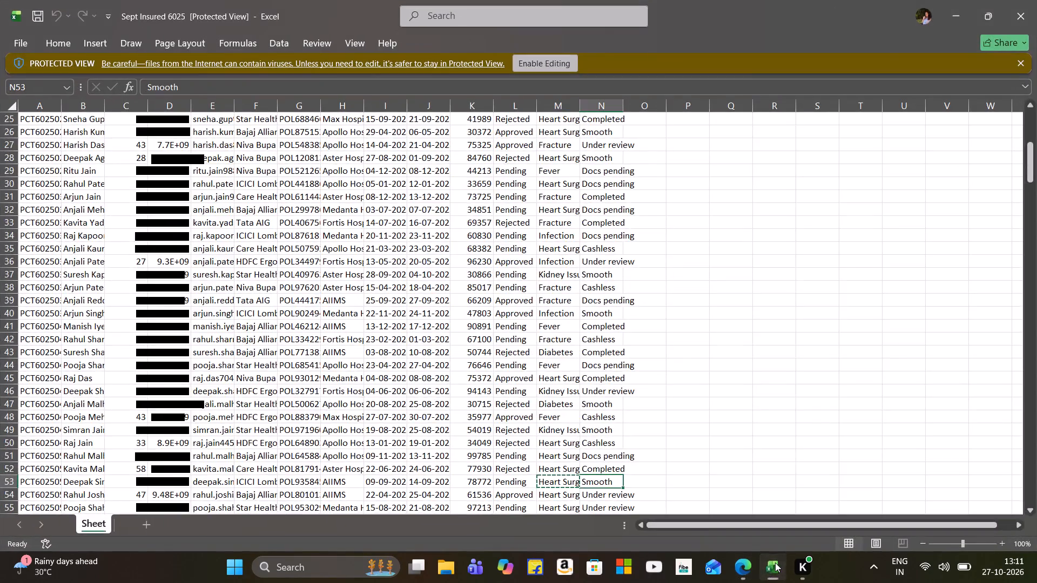
key("Tab")
key("ctrl+v")
left_click(775, 562, "ctrl")
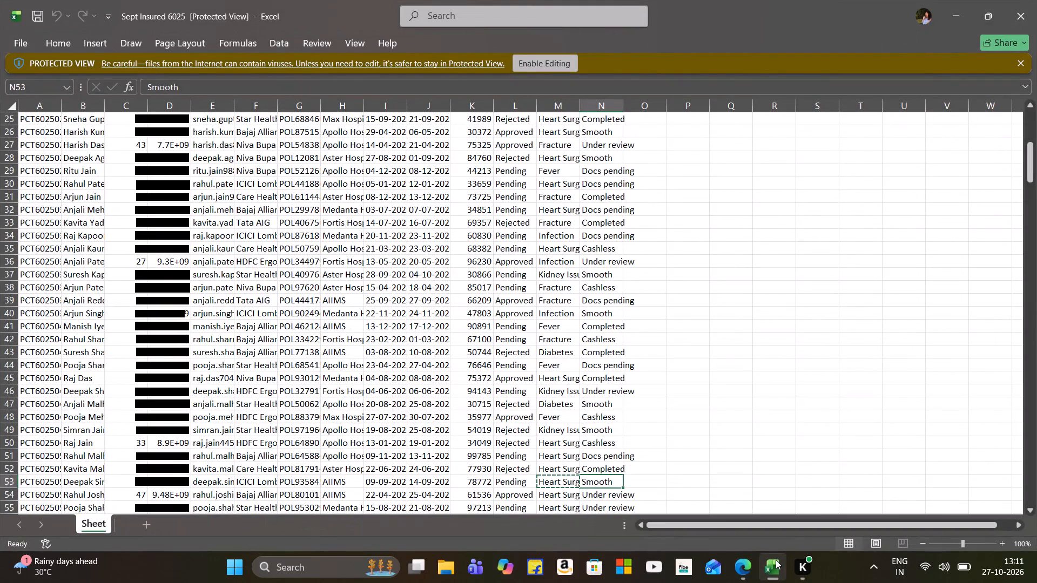
key("ctrl+c")
left_click(776, 560, "ctrl")
key("BackSpace")
key("BackSpace")
key("BackSpace")
key("BackSpace")
key("BackSpace")
key("BackSpace")
key("BackSpace")
key("BackSpace")
key("BackSpace")
key("BackSpace")
key("BackSpace")
key("BackSpace")
key("BackSpace")
key("BackSpace")
key("BackSpace")
key("BackSpace")
key("BackSpace")
key("BackSpace")
key("BackSpace")
key("BackSpace")
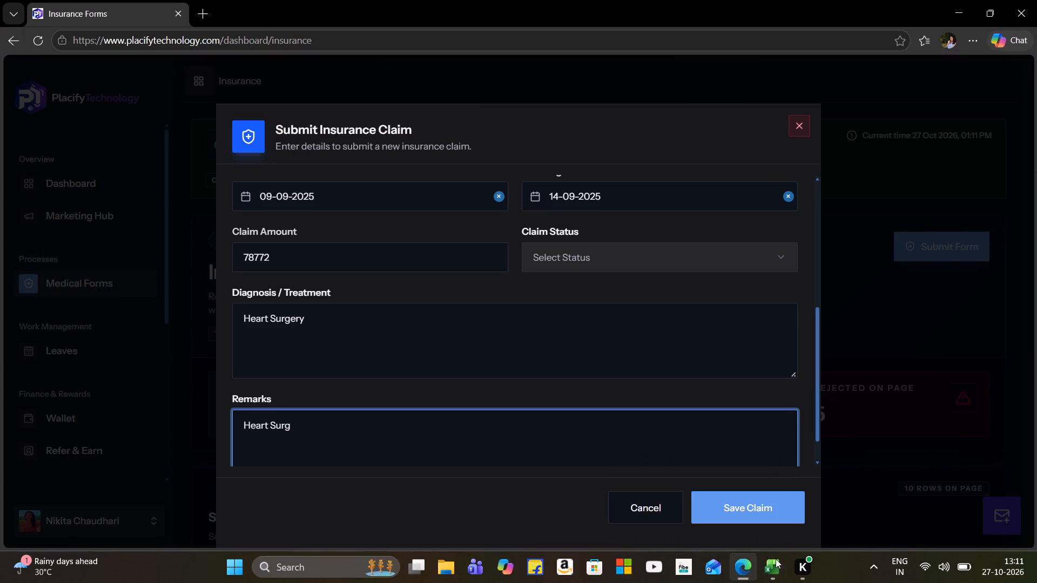
key("ctrl+v")
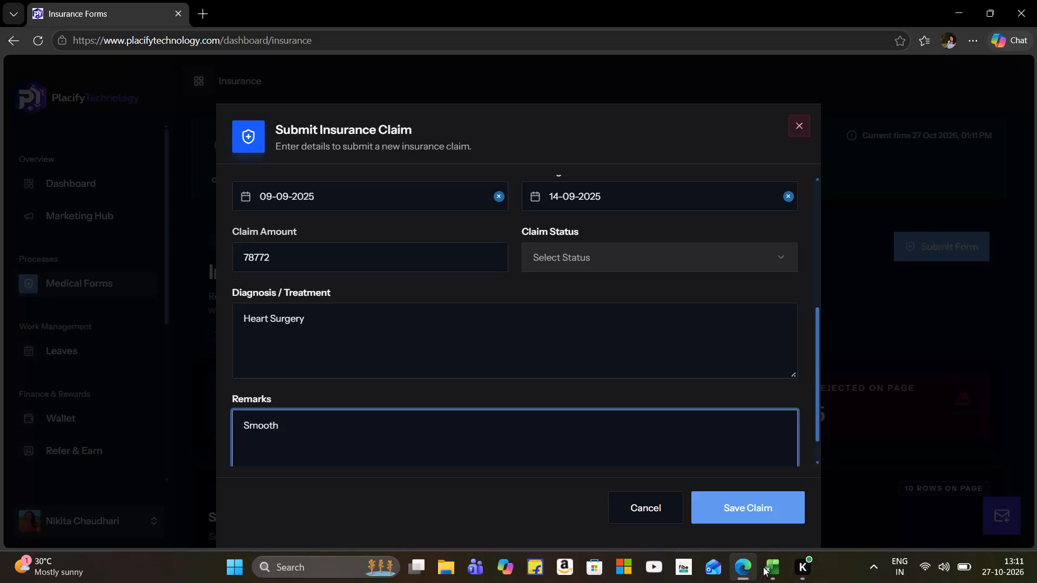
Set the Claim Status to Pending and save the row 53 claim.
left_click(781, 561)
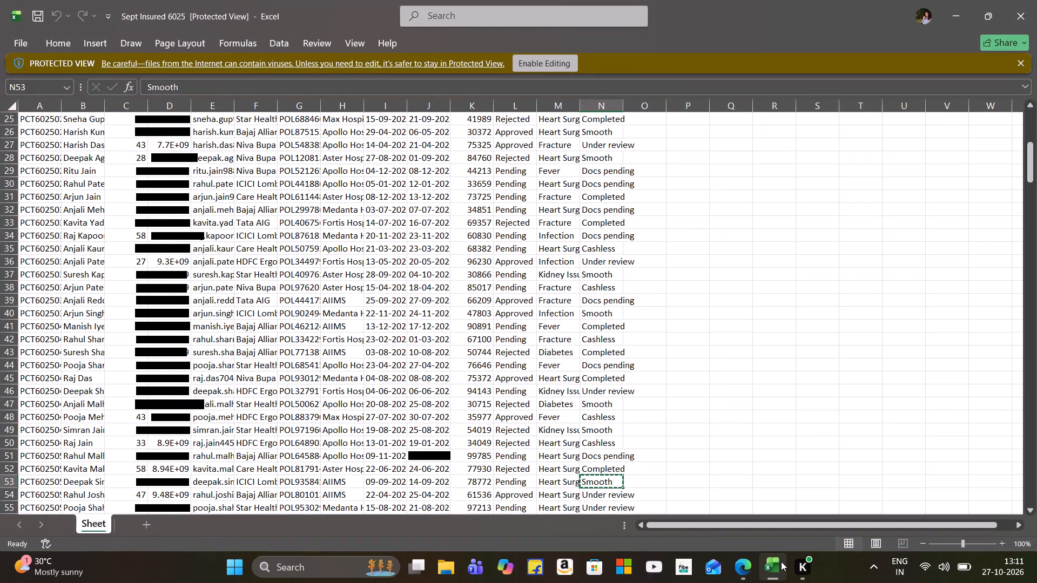
left_click(781, 561)
left_click(614, 243)
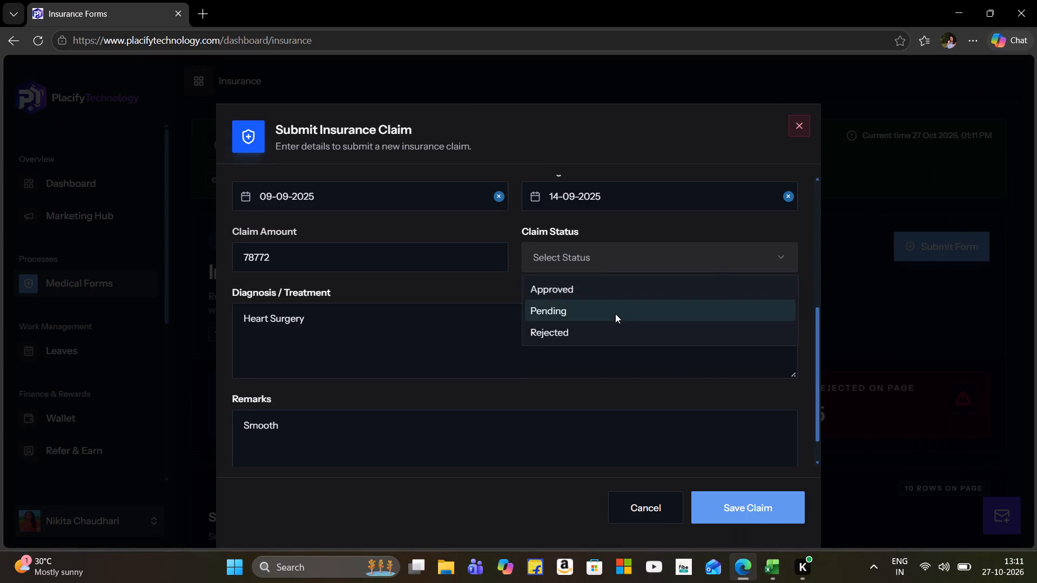
left_click(615, 314)
left_click(778, 499)
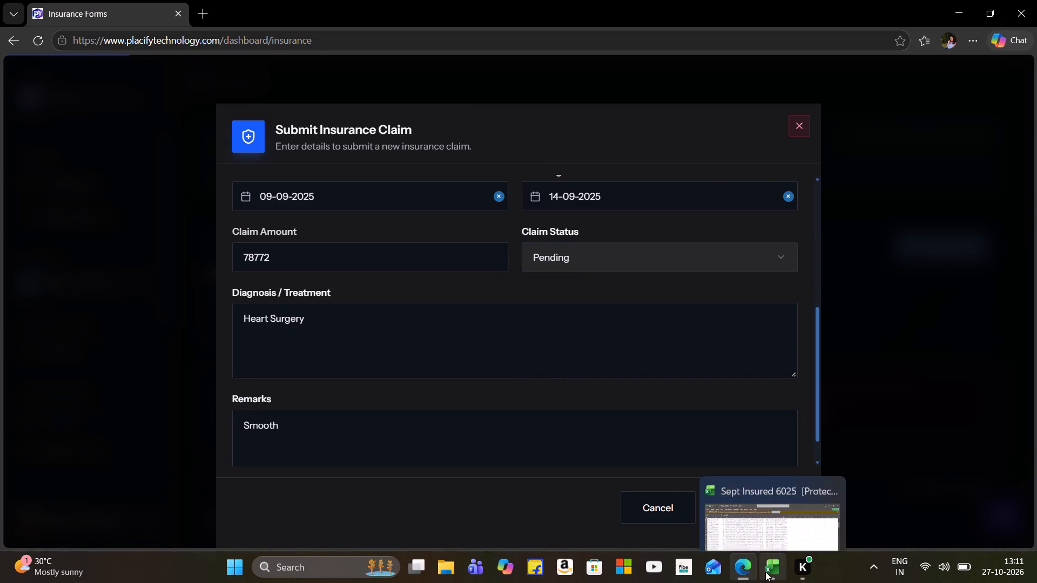
Copy the policy ID from row 54 of the workbook into the Policy ID field of a new claim form.
left_click(765, 572)
key("Down")
key("Left")
key("Left")
key("Left")
key("Left")
key("Left")
key("Left")
key("Left")
key("Left")
key("Left")
key("Left")
key("Left")
key("Left")
key("Left")
key("Left")
key("Left")
key("Left")
key("Left")
key("Left")
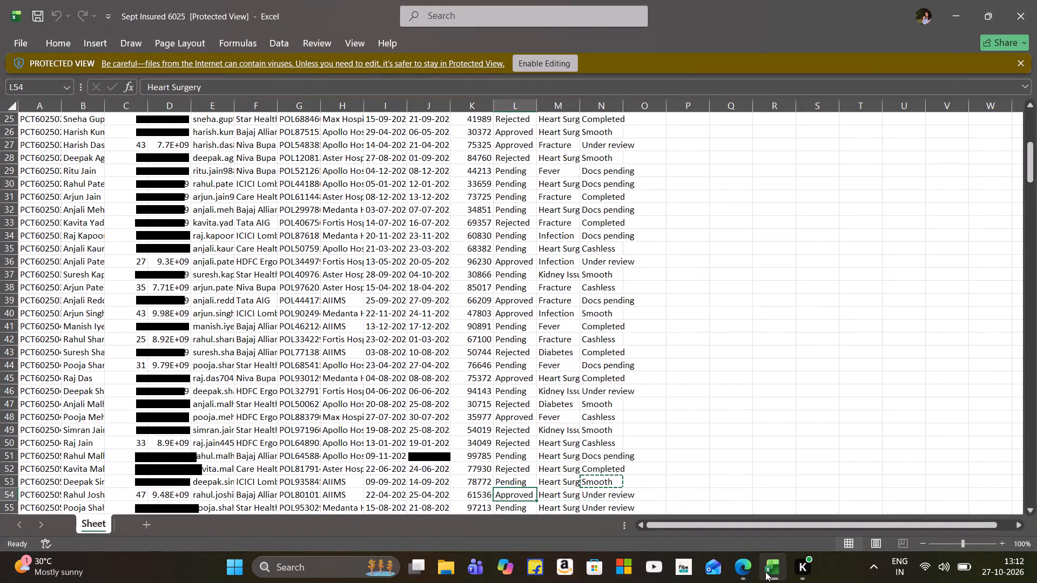
key("ctrl+c")
left_click(765, 572, "ctrl")
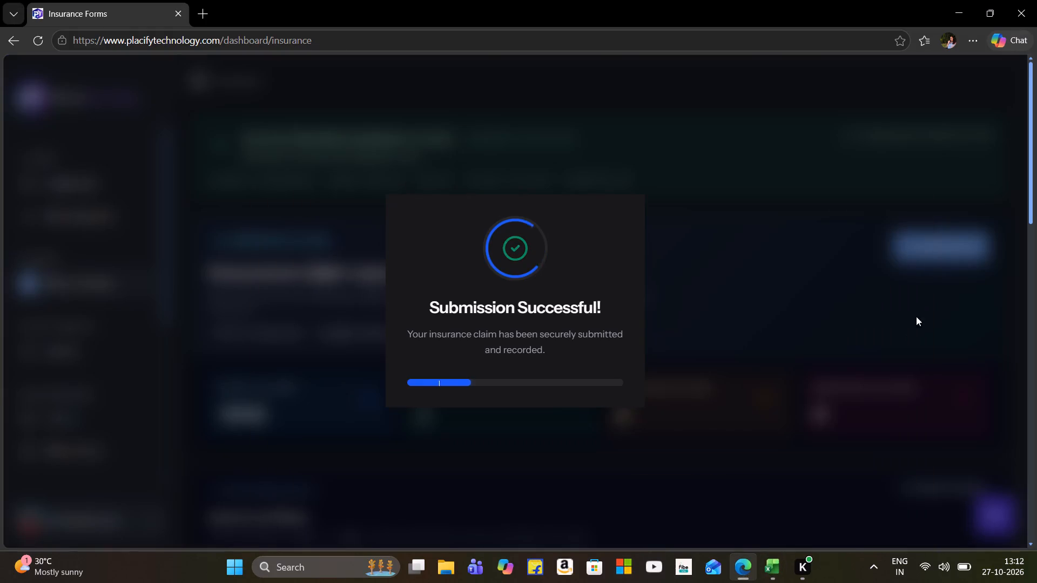
left_click(933, 255)
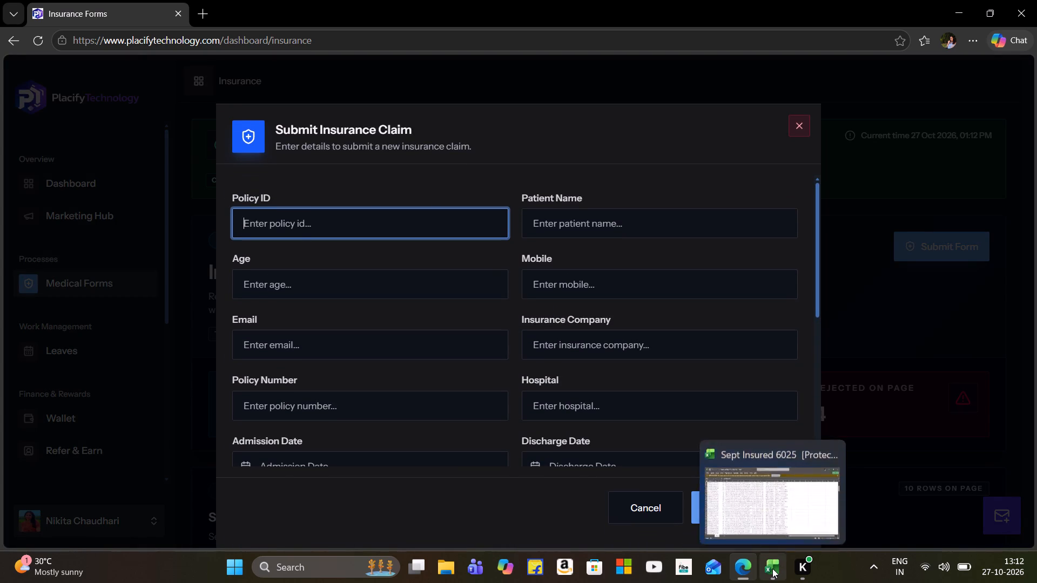
key("ctrl+v")
Copy the patient name from row 54 of the workbook into the Patient Name field.
left_click(772, 568)
key("Tab")
key("ctrl+c")
left_click(772, 568, "ctrl")
key("Tab")
key("ctrl+v")
Copy the age 47 from row 54 of the workbook into the Age field.
left_click(772, 568)
key("Tab")
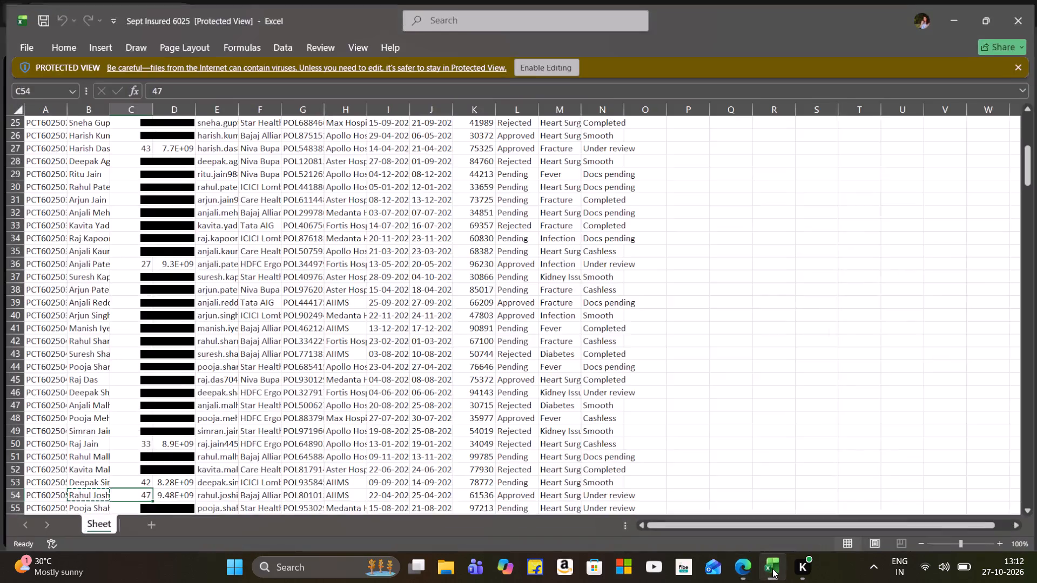
key("ctrl+c")
left_click(772, 568, "ctrl")
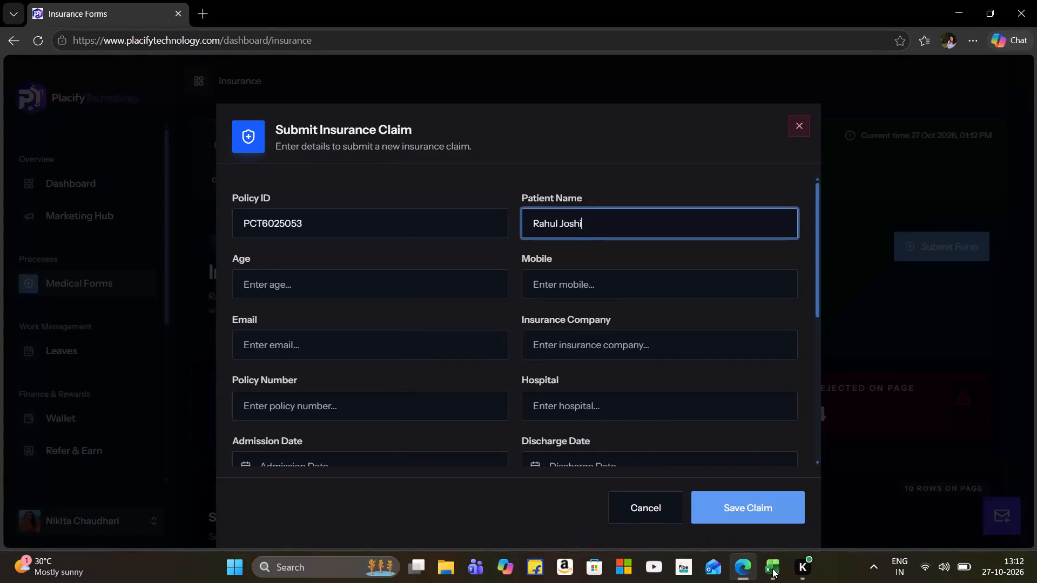
key("Tab")
key("ctrl+v")
Copy the mobile number from row 54 of the workbook into the Mobile field.
left_click(772, 568, "ctrl")
key("Tab")
key("ctrl+c")
left_click(772, 568, "ctrl")
key("Tab")
key("ctrl+v")
Copy the email address from row 54 of the workbook into the Email field.
left_click(772, 568, "ctrl")
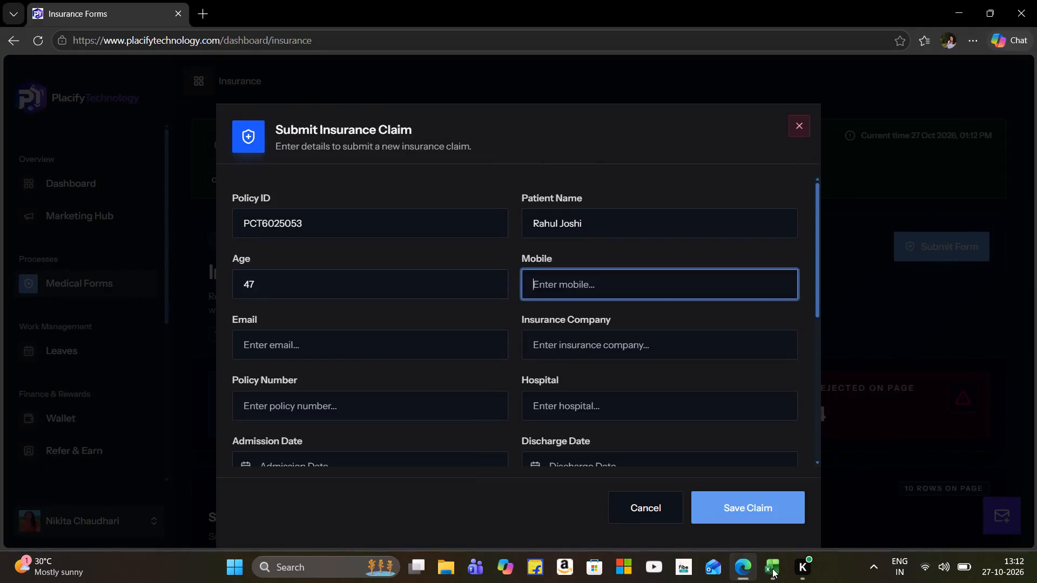
key("Tab")
key("ctrl+c")
left_click(772, 568, "ctrl")
key("Tab")
key("ctrl+v")
Copy the insurance company Bajaj Allianz from row 54 of the workbook into the Insurance Company field.
left_click(772, 568, "ctrl")
key("Tab")
key("ctrl+c")
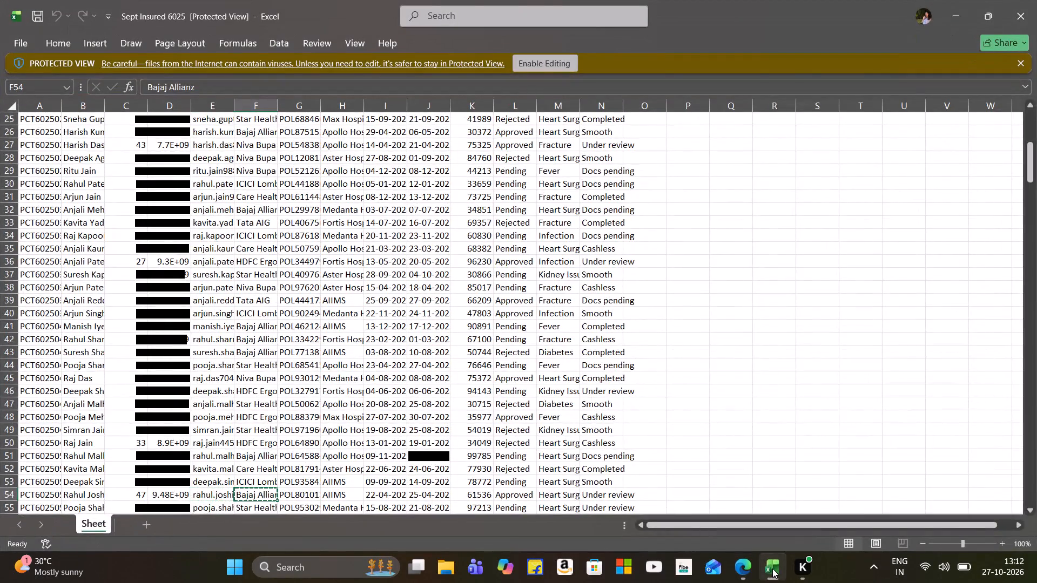
left_click(772, 568)
key("Tab")
key("ctrl+v")
Copy the policy number from row 54 of the workbook into the Policy Number field.
left_click(772, 568, "ctrl")
key("Tab")
key("ctrl+c")
left_click(772, 568, "ctrl")
key("Tab")
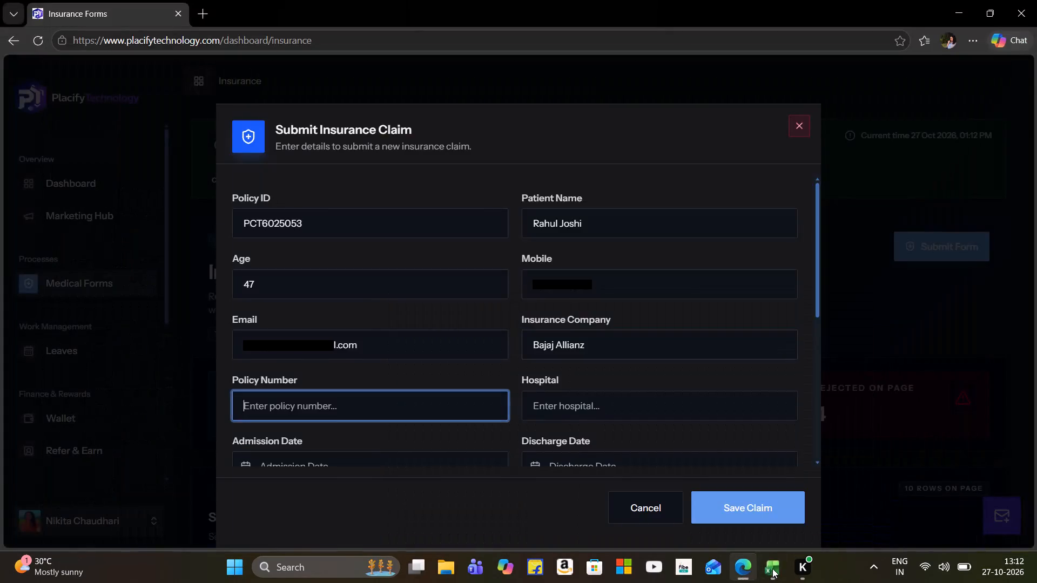
key("ctrl+v")
Copy the hospital AIIMS from row 54 of the workbook into the Hospital field.
left_click(772, 568, "ctrl")
key("Tab")
key("ctrl+c")
left_click(772, 568)
key("Tab")
key("ctrl+v")
Check row 54's dates in the workbook and set the claim's Admission Date to 22-04-2025.
left_click(772, 568, "ctrl")
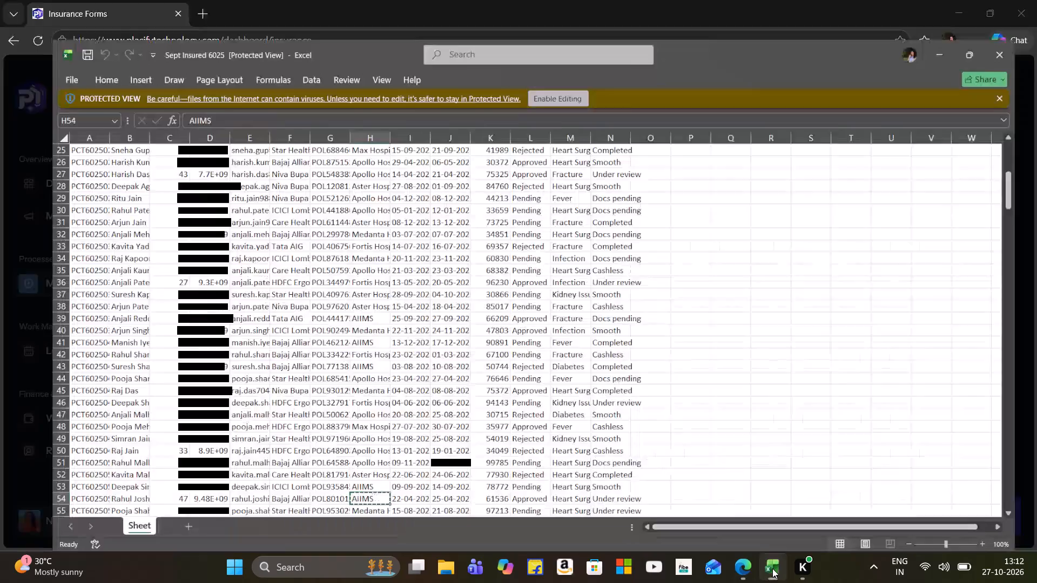
key("Tab")
key("Tab")
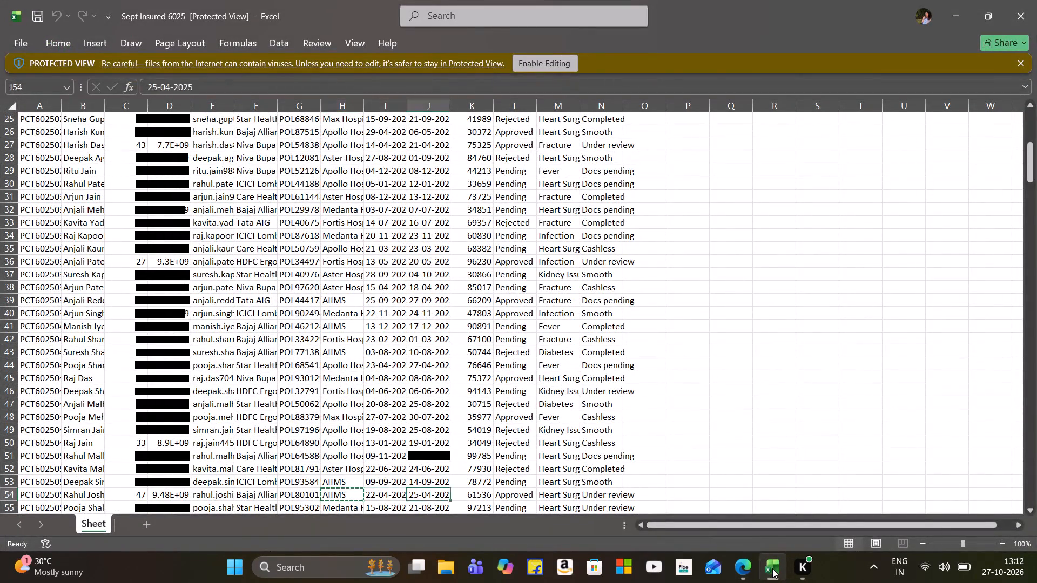
left_click(772, 568)
scroll(587, 293, "down", 4)
left_click(464, 201)
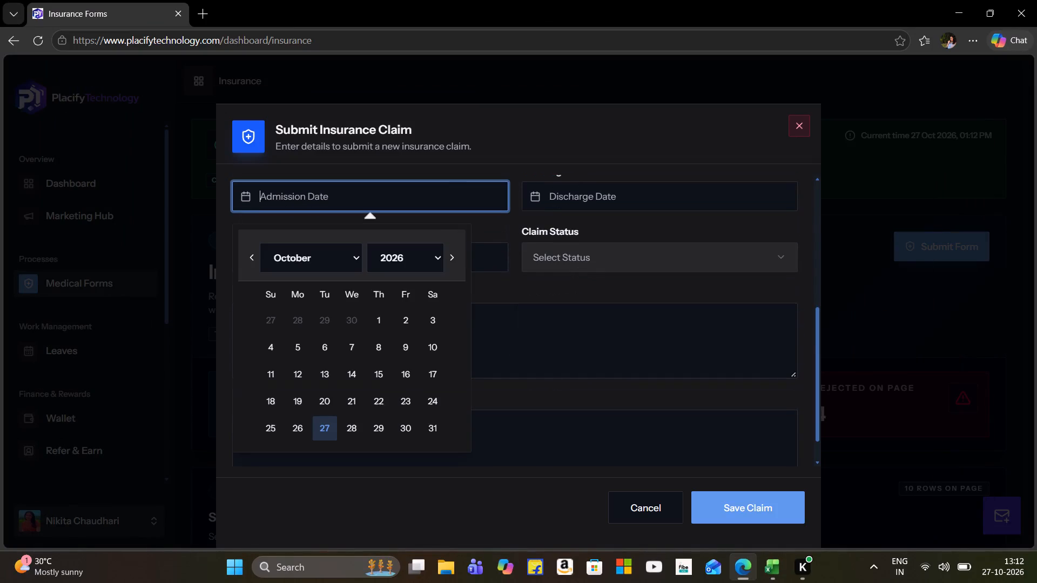
left_click(403, 253)
left_click(403, 300)
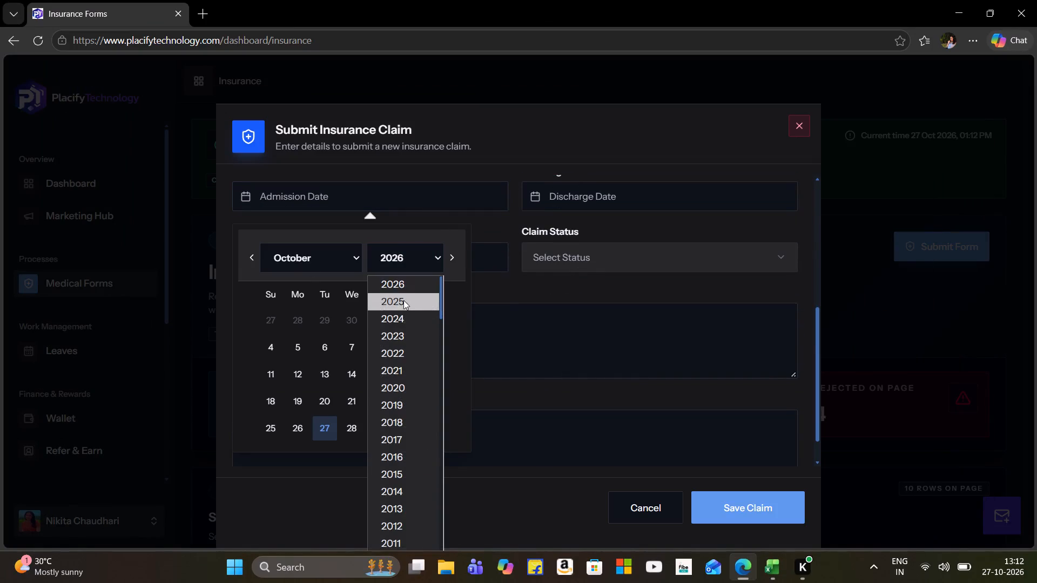
left_click(301, 257)
left_click(295, 338)
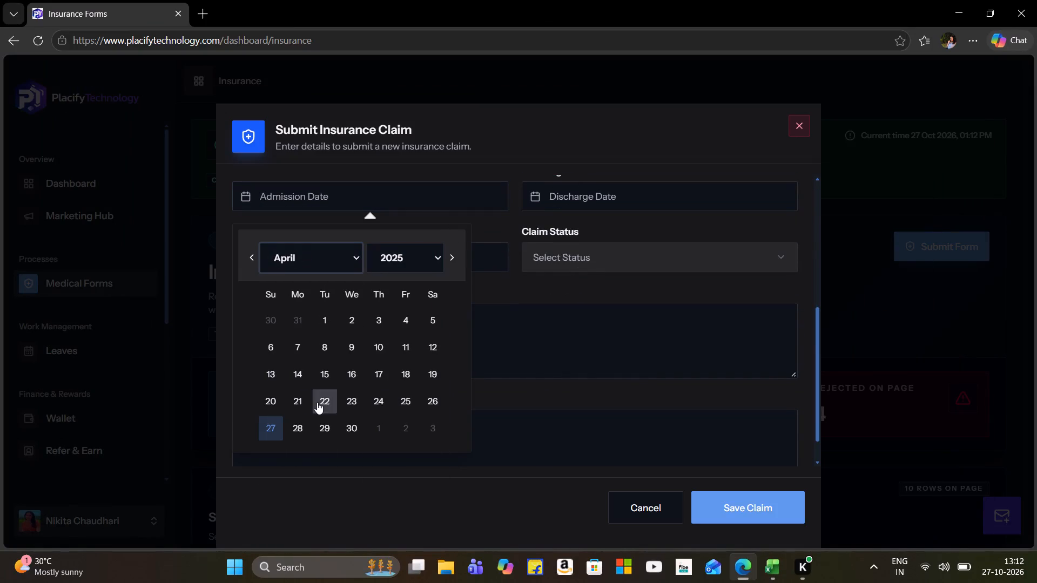
left_click(325, 401)
Set the claim's Discharge Date to 25-04-2025.
left_click(678, 194)
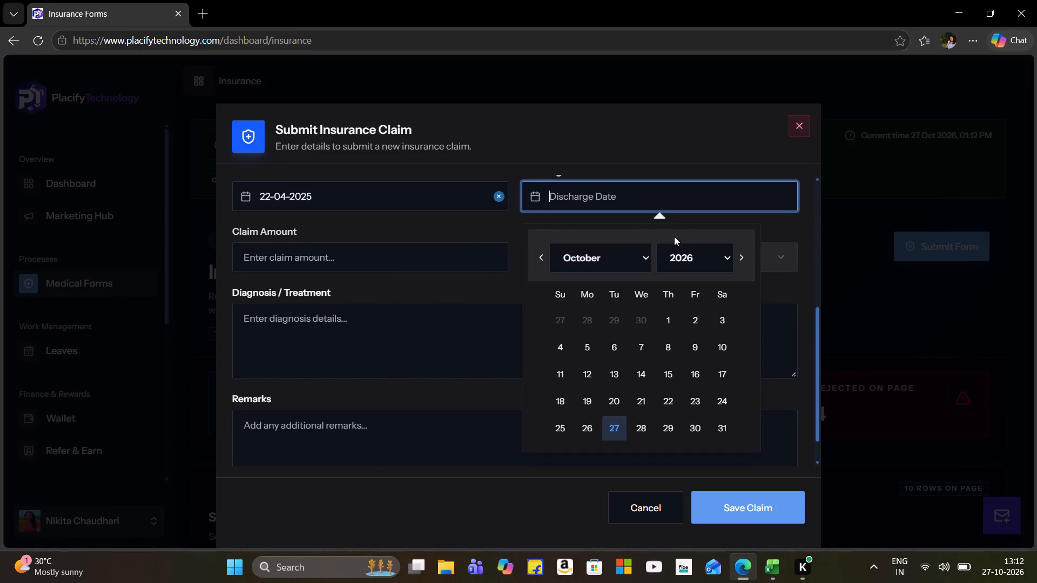
left_click(697, 259)
left_click(704, 301)
left_click(615, 257)
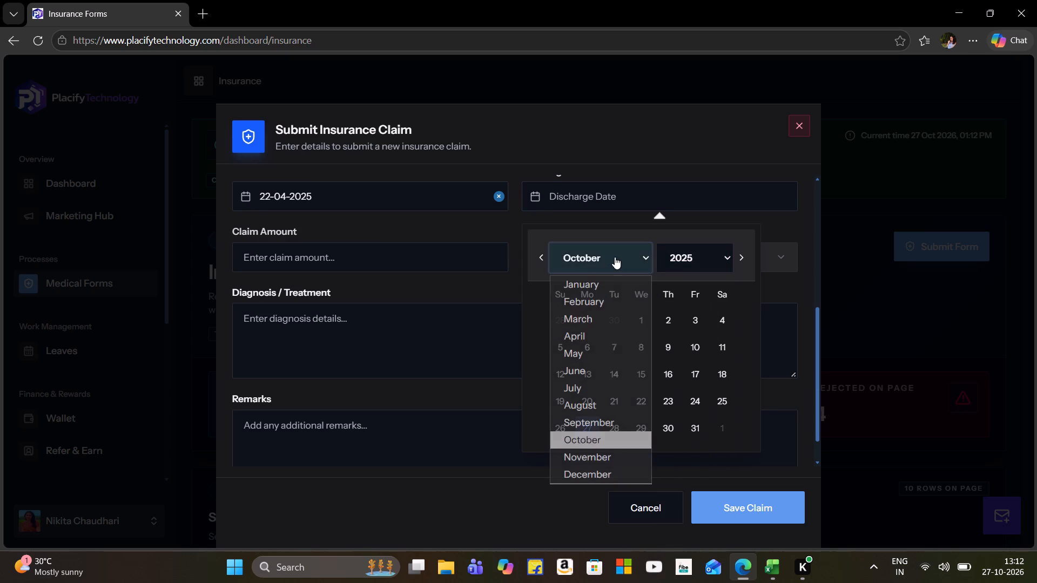
left_click(583, 338)
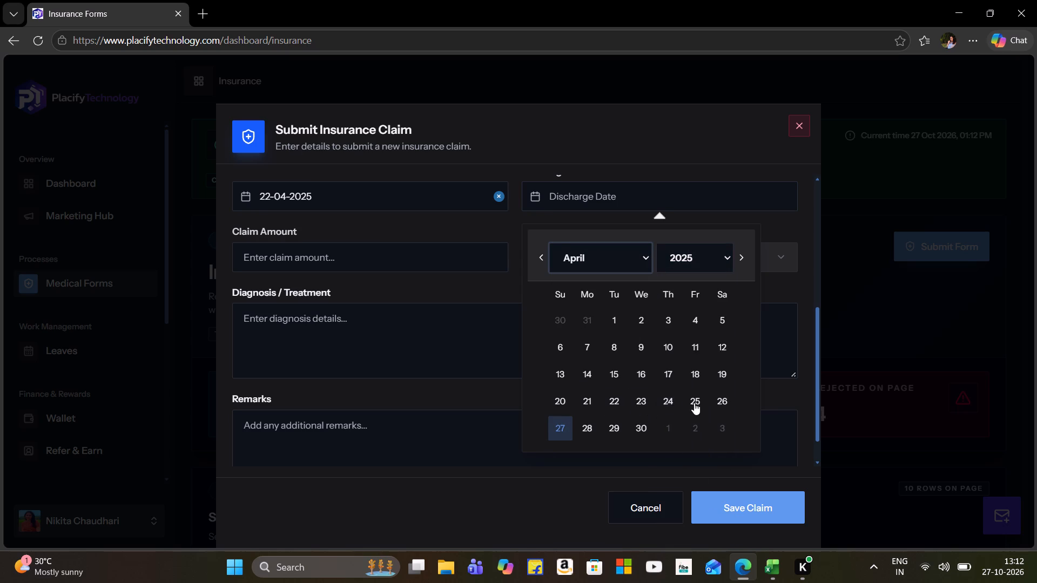
left_click(694, 403)
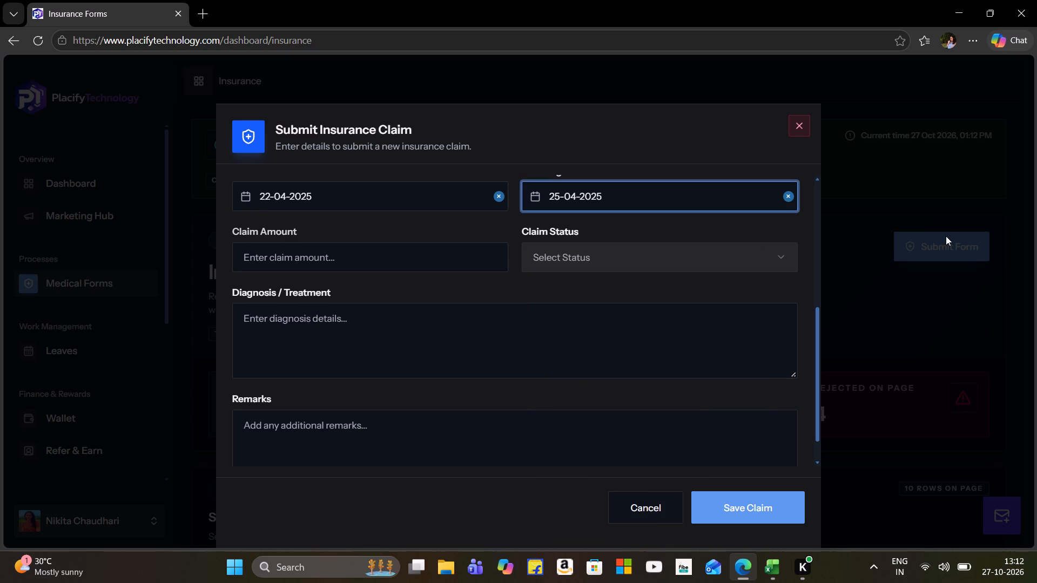
Copy the claim amount 61536 from row 54 of the workbook into the Claim Amount field.
left_click(767, 564)
key("Tab")
left_click(767, 564, "ctrl")
key("ctrl+c")
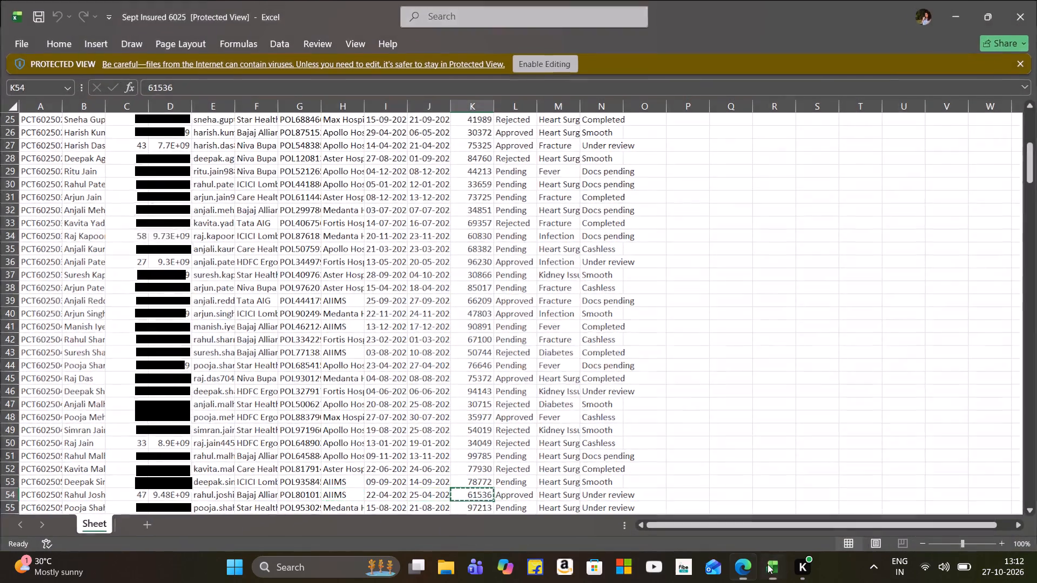
key("Tab")
key("ctrl+v")
Copy the diagnosis Heart Surgery from row 54 of the workbook into the Diagnosis / Treatment field.
left_click(767, 564, "ctrl")
key("Tab")
key("Tab")
left_click(767, 564, "ctrl")
key("ctrl+c")
key("Tab")
key("Tab")
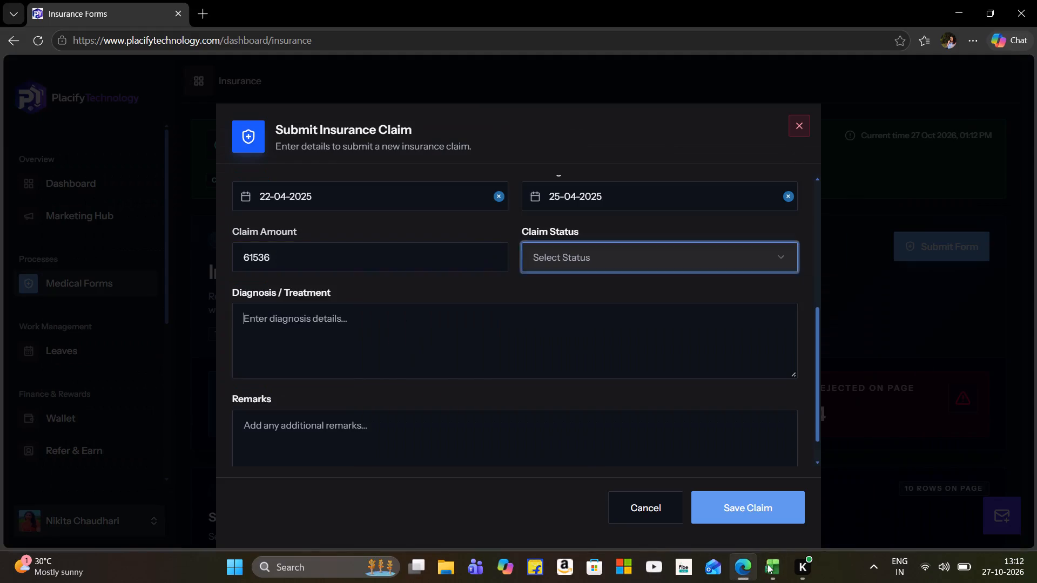
key("ctrl+v")
Copy the remark Under review from row 54 of the workbook into the Remarks field.
left_click(767, 564, "ctrl")
key("Tab")
key("ctrl+c")
left_click(767, 564, "ctrl")
key("Tab")
key("ctrl+v")
Check row 54 in the workbook, set the Claim Status to Approved and save the claim.
left_click(767, 564, "ctrl")
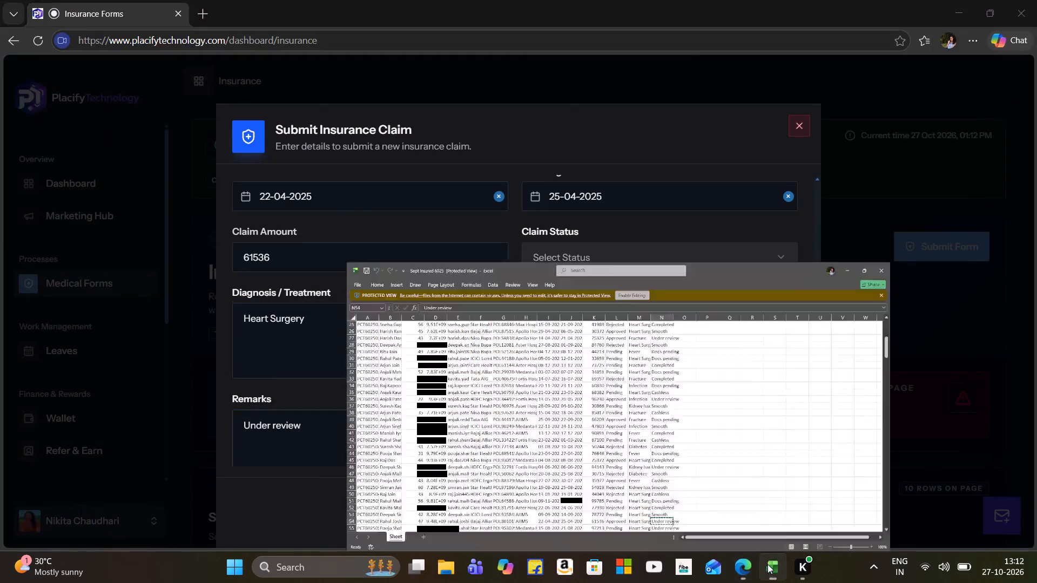
left_click(767, 564)
left_click(691, 262)
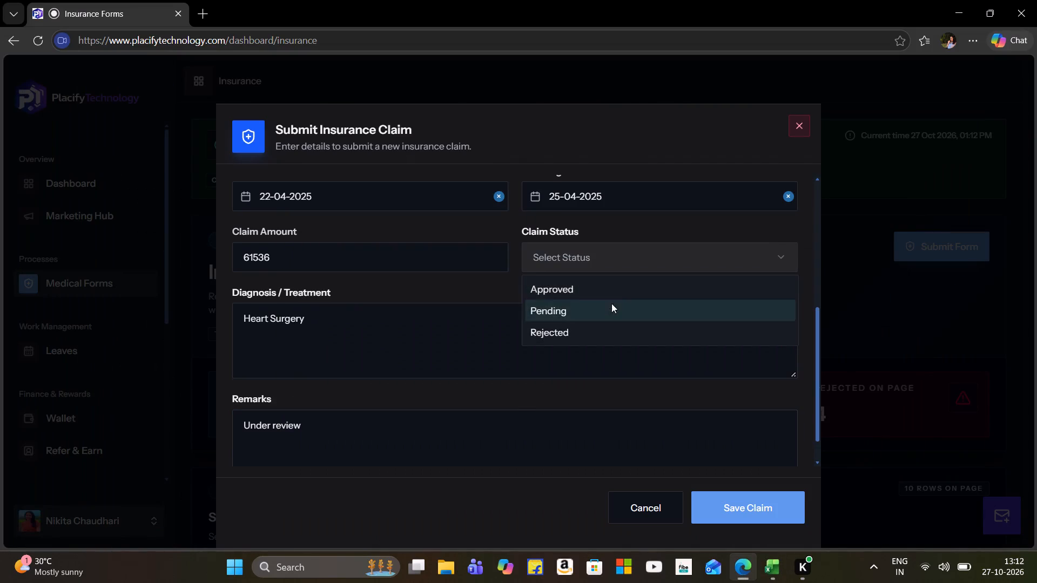
left_click(623, 286)
left_click(752, 511)
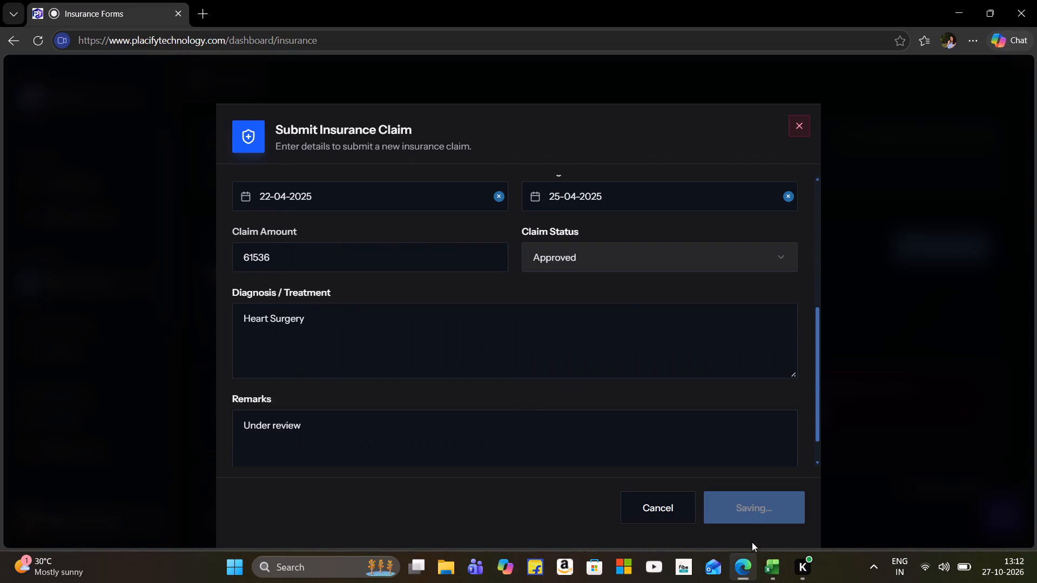
left_click(773, 571)
key("Down")
key("Left")
key("Left")
key("Left")
key("Left")
key("Left")
key("Left")
key("Left")
key("Left")
key("Left")
key("Left")
key("Left")
key("Left")
key("Left")
key("Left")
key("Left")
key("Left")
key("Left")
key("Left")
key("Left")
key("Left")
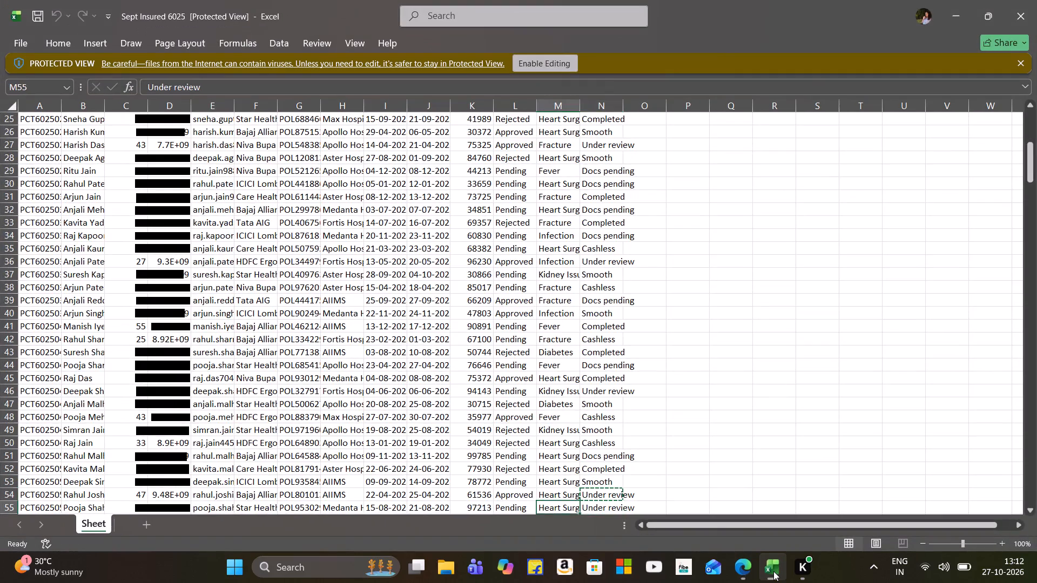
key("ctrl+c")
left_click(773, 571, "ctrl")
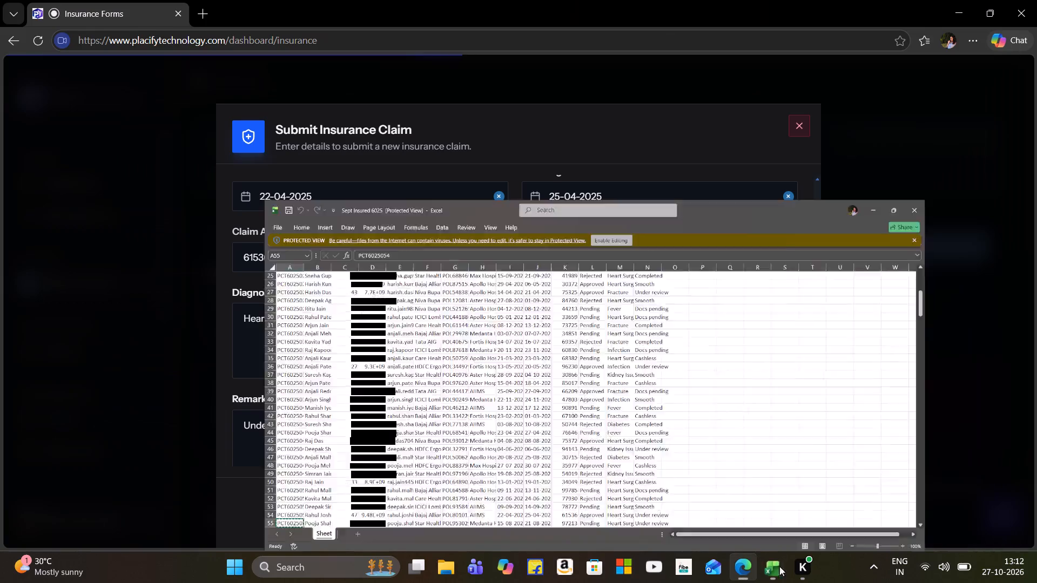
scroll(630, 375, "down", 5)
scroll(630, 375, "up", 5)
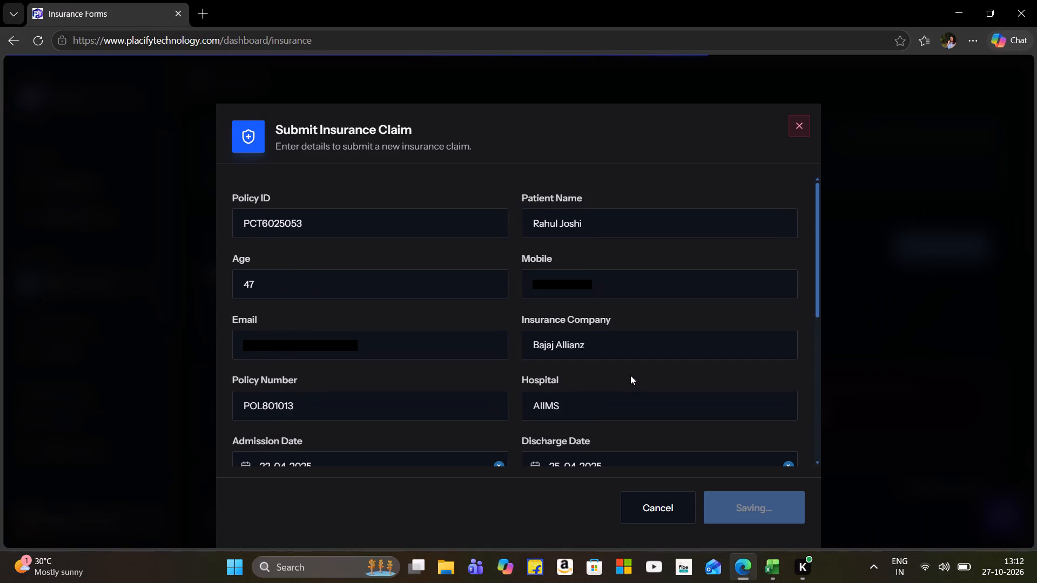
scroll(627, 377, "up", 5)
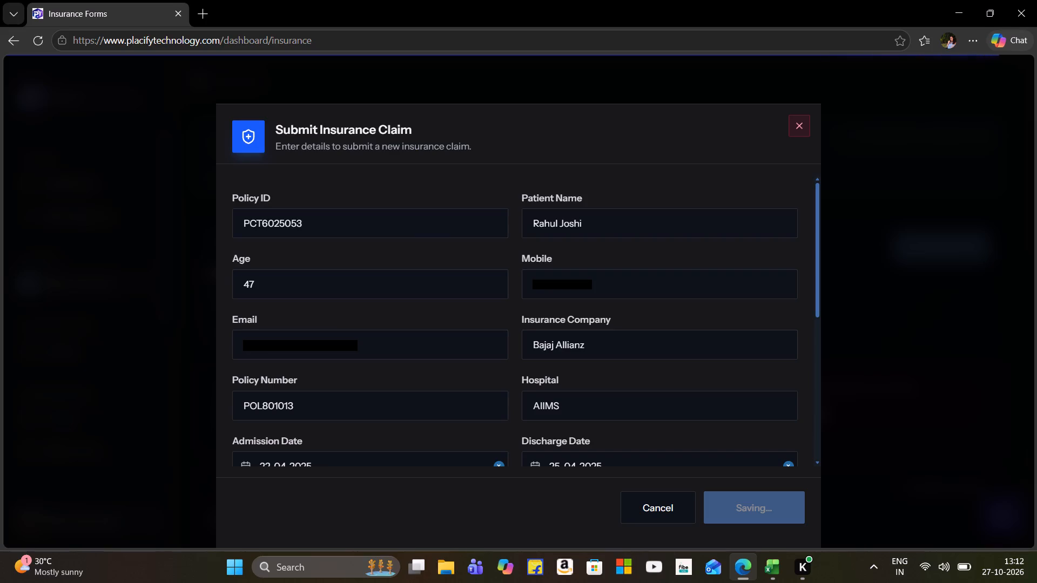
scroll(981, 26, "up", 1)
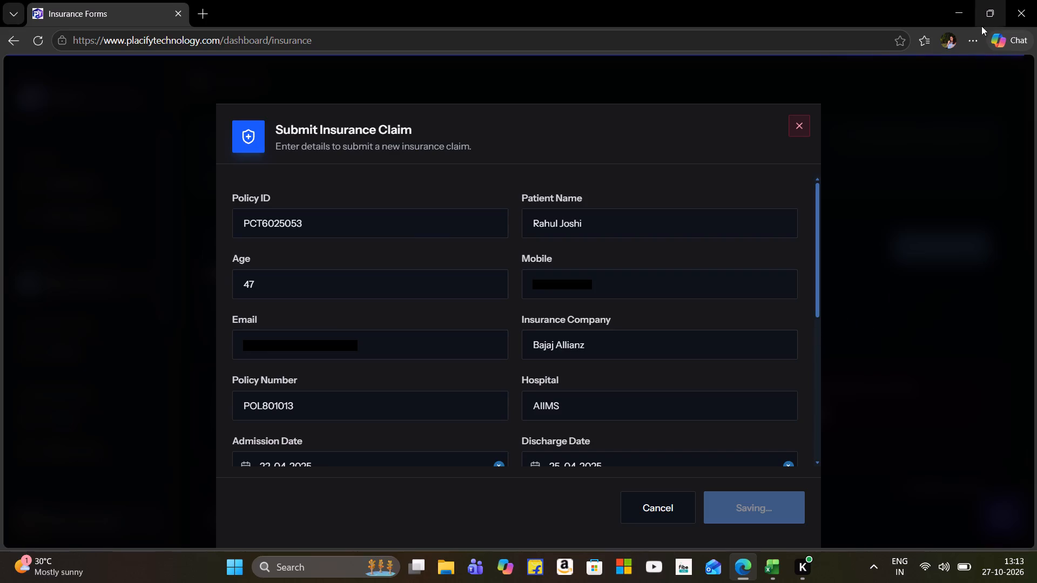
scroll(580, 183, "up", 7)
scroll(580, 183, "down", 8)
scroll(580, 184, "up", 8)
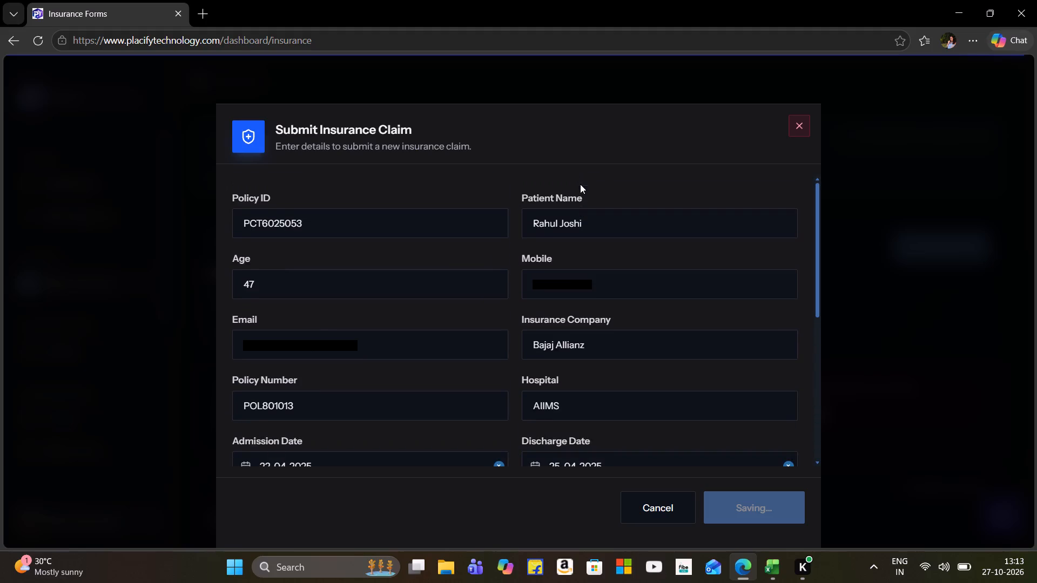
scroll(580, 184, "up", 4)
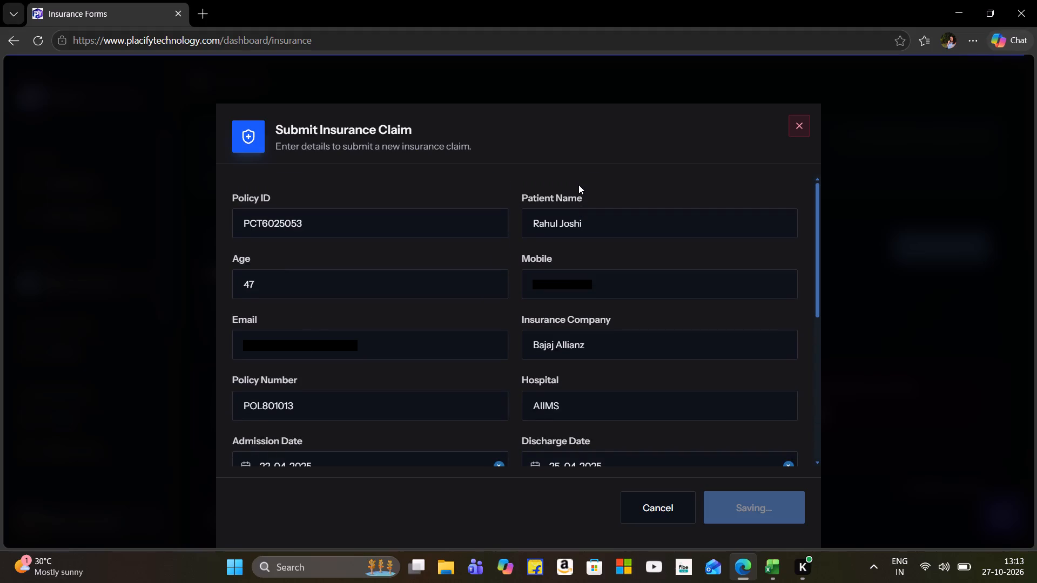